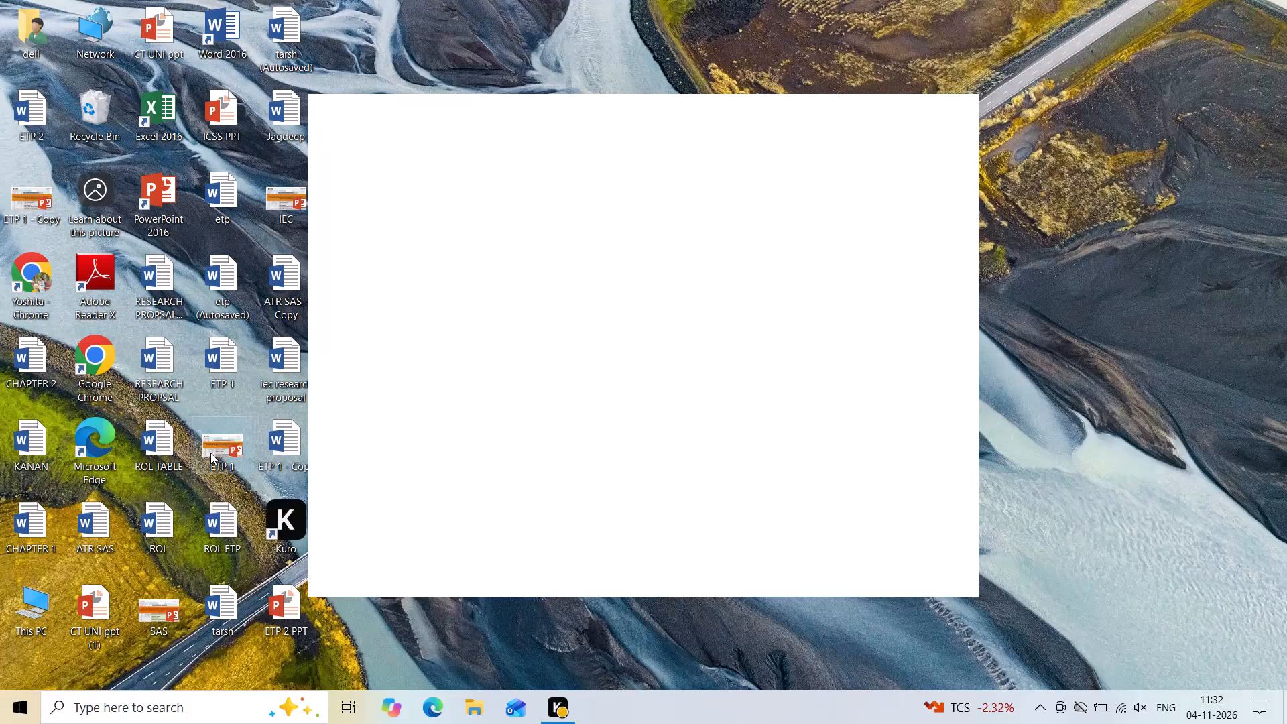
# Open the ETP 2 PPT presentation from the desktop and dismiss the Office activation wizard.
pyautogui.doubleClick(266, 603)
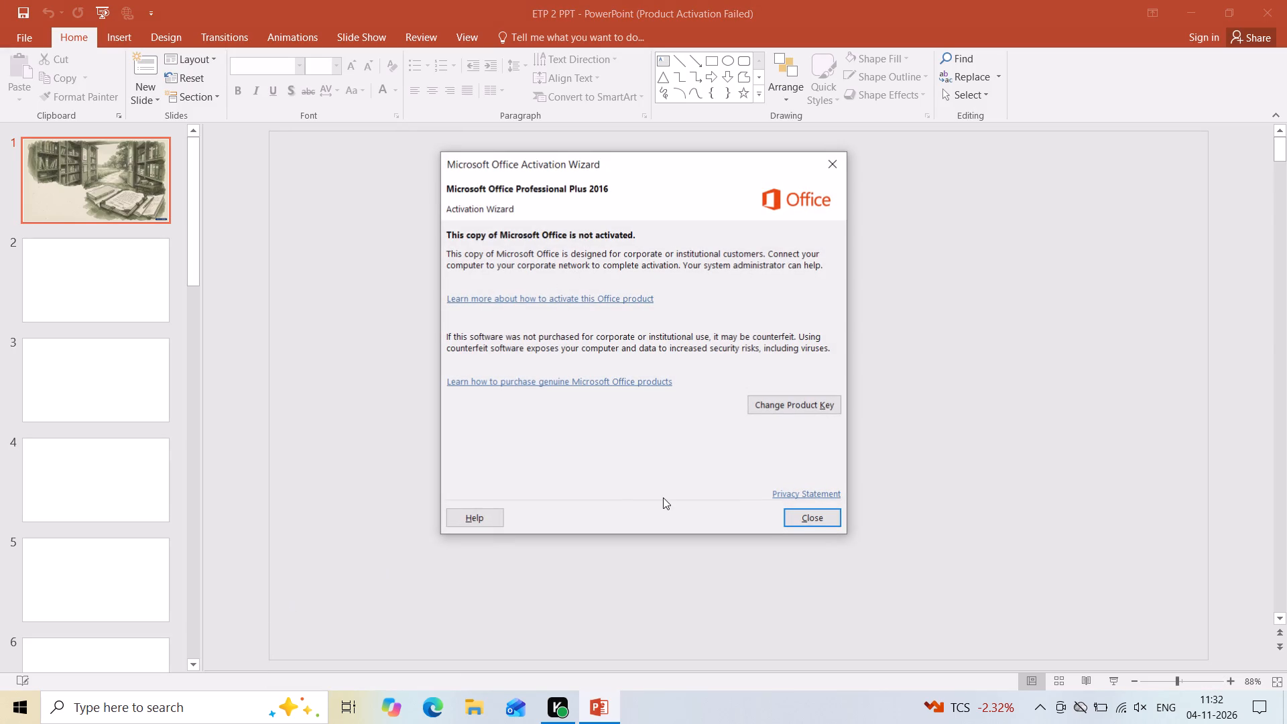
pyautogui.click(805, 522)
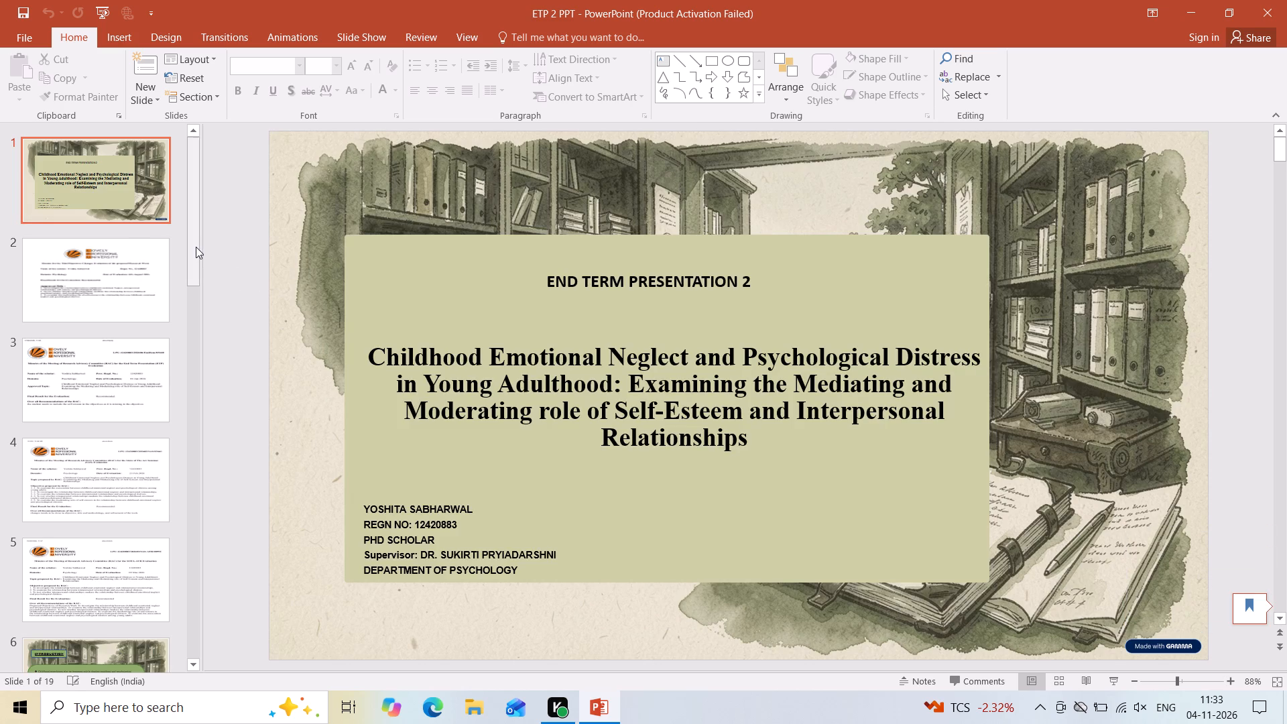
# Insert a new blank slide with the Slide master 2 layout after slide 7, "Significance of the Research".
pyautogui.moveTo(196, 247); pyautogui.dragTo(198, 310)
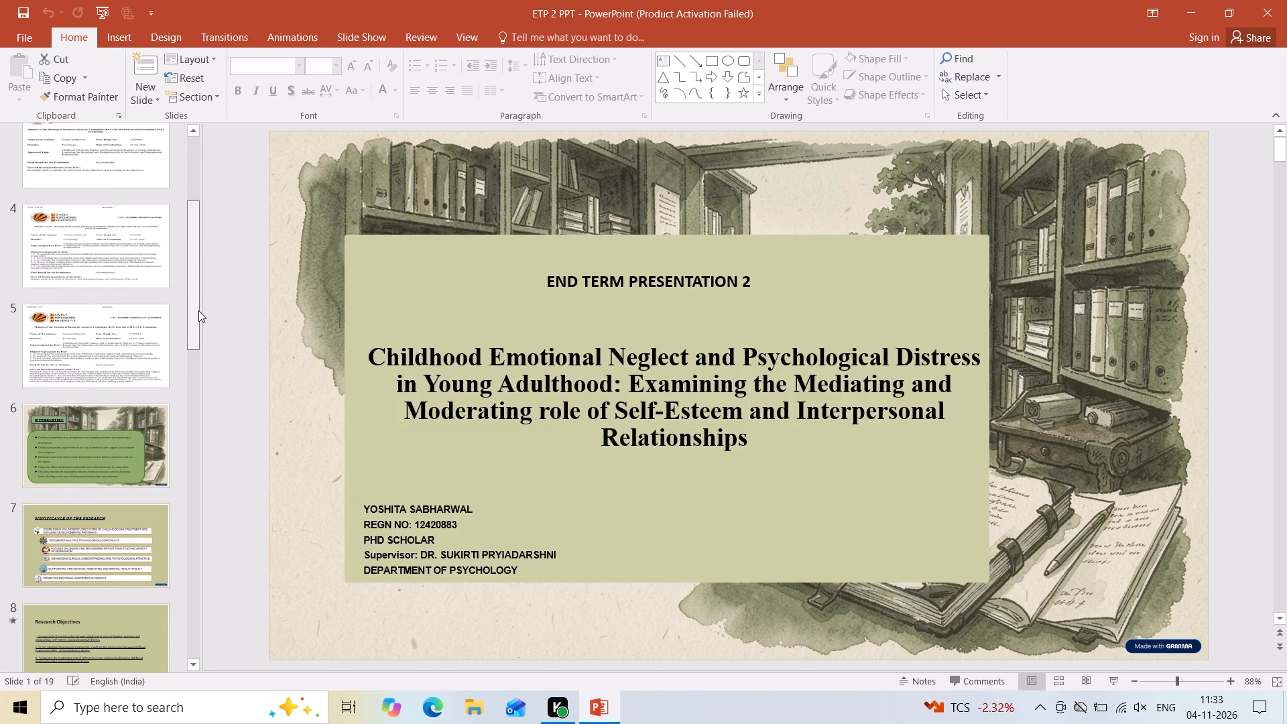
pyautogui.moveTo(198, 310); pyautogui.dragTo(200, 333)
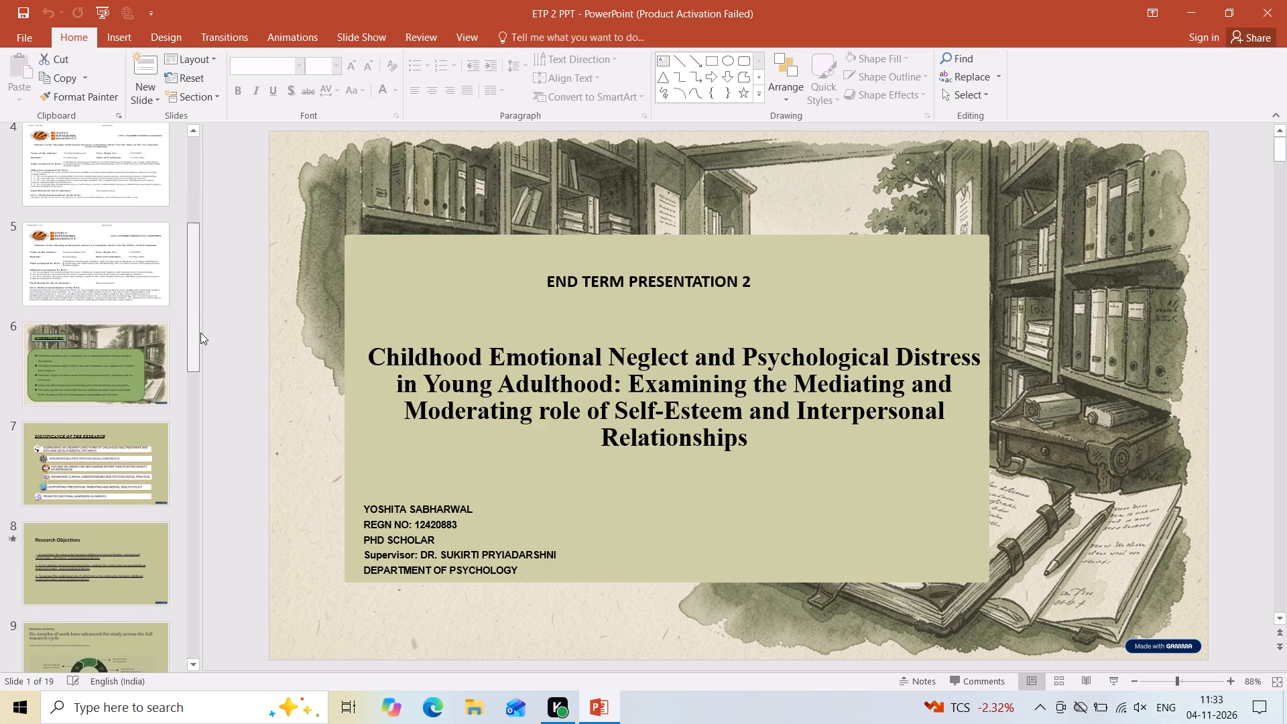
pyautogui.moveTo(200, 333); pyautogui.dragTo(200, 372)
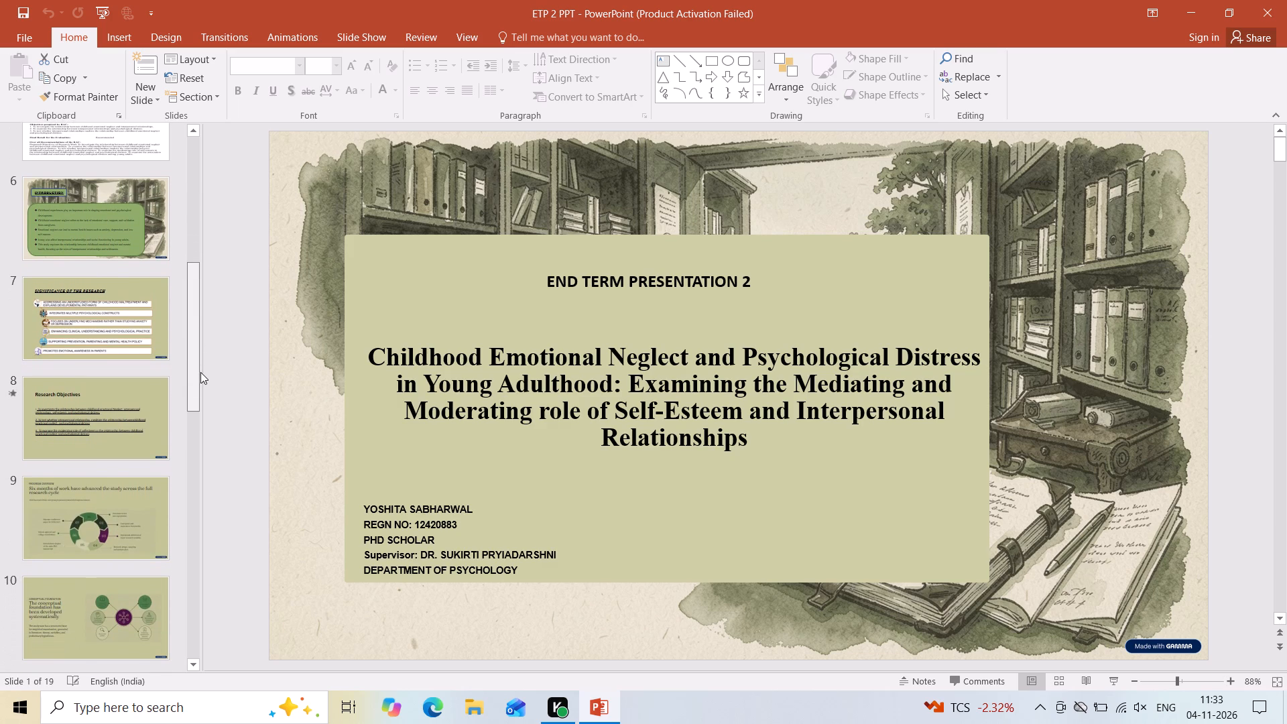
pyautogui.moveTo(200, 372); pyautogui.dragTo(204, 424)
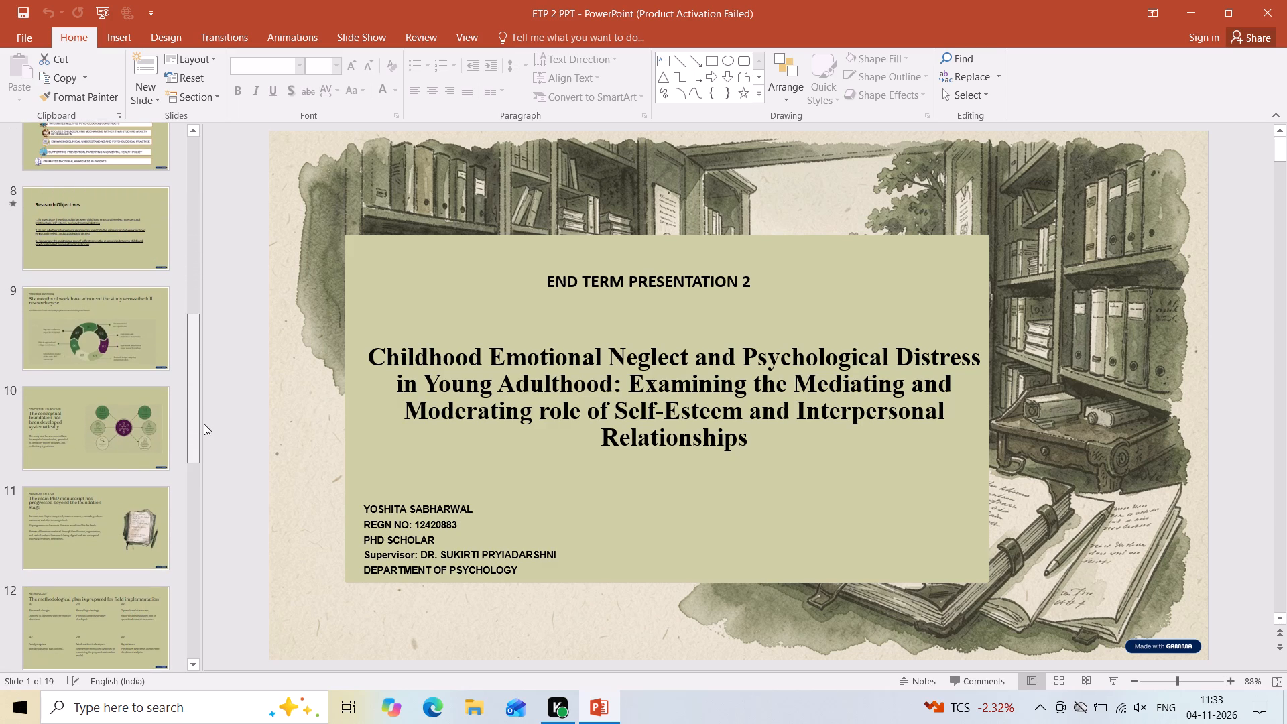
pyautogui.moveTo(204, 424); pyautogui.dragTo(200, 396)
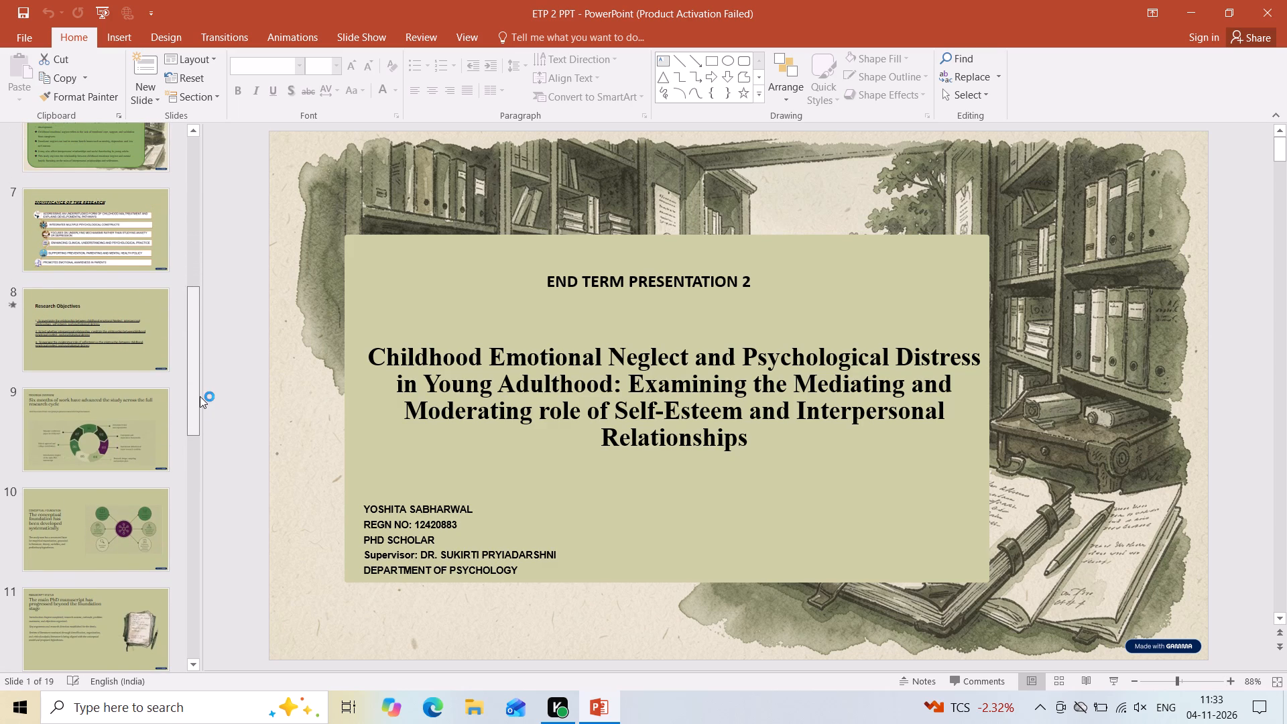
pyautogui.moveTo(200, 396); pyautogui.dragTo(197, 373)
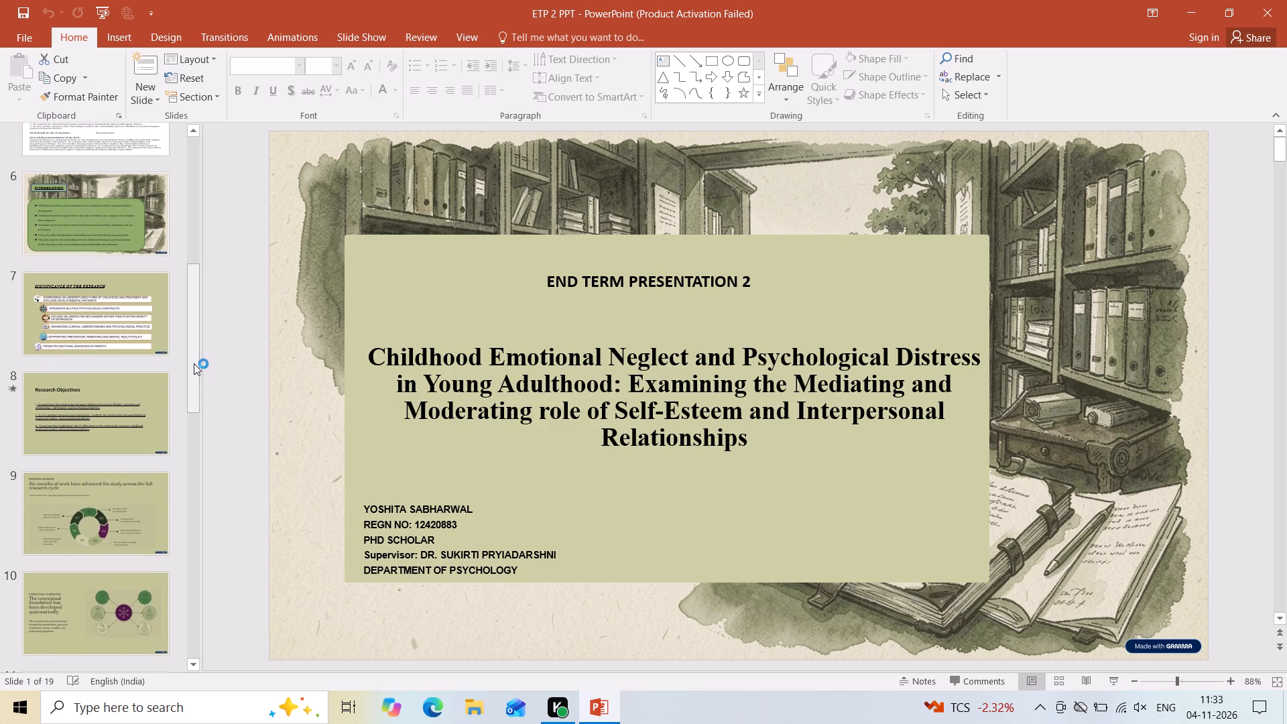
pyautogui.click(158, 333)
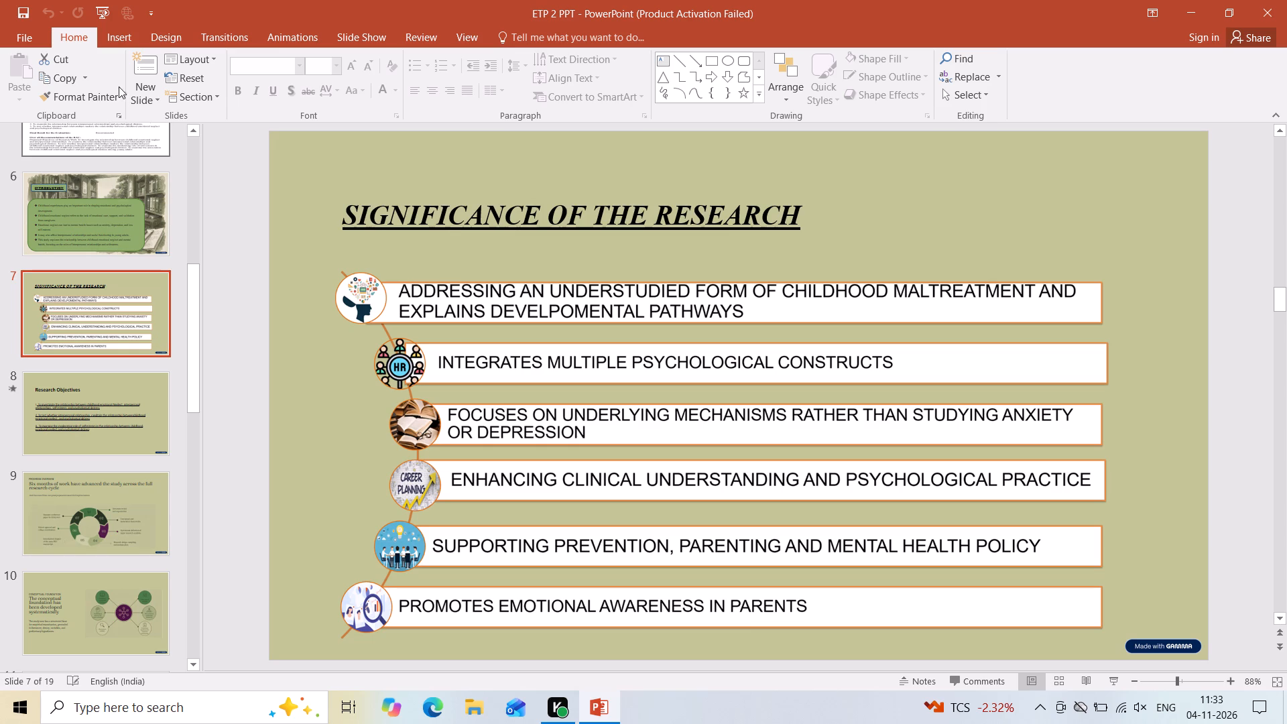
pyautogui.click(146, 94)
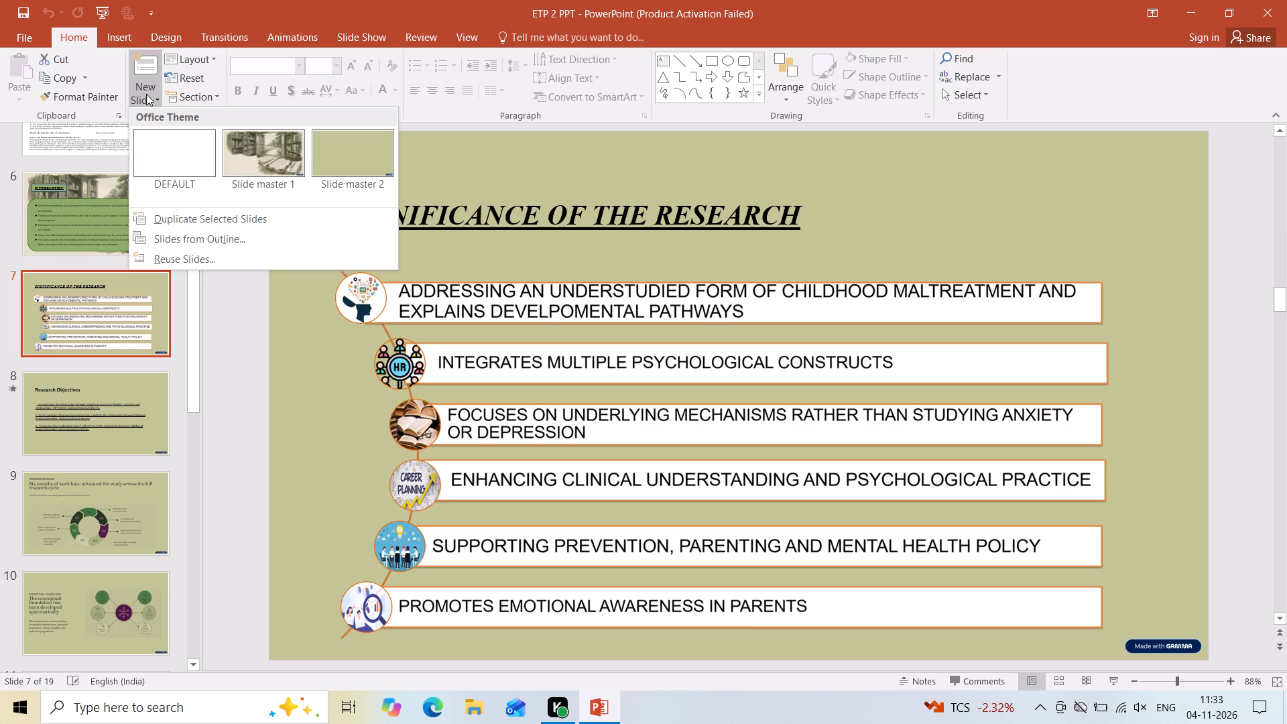
pyautogui.click(332, 152)
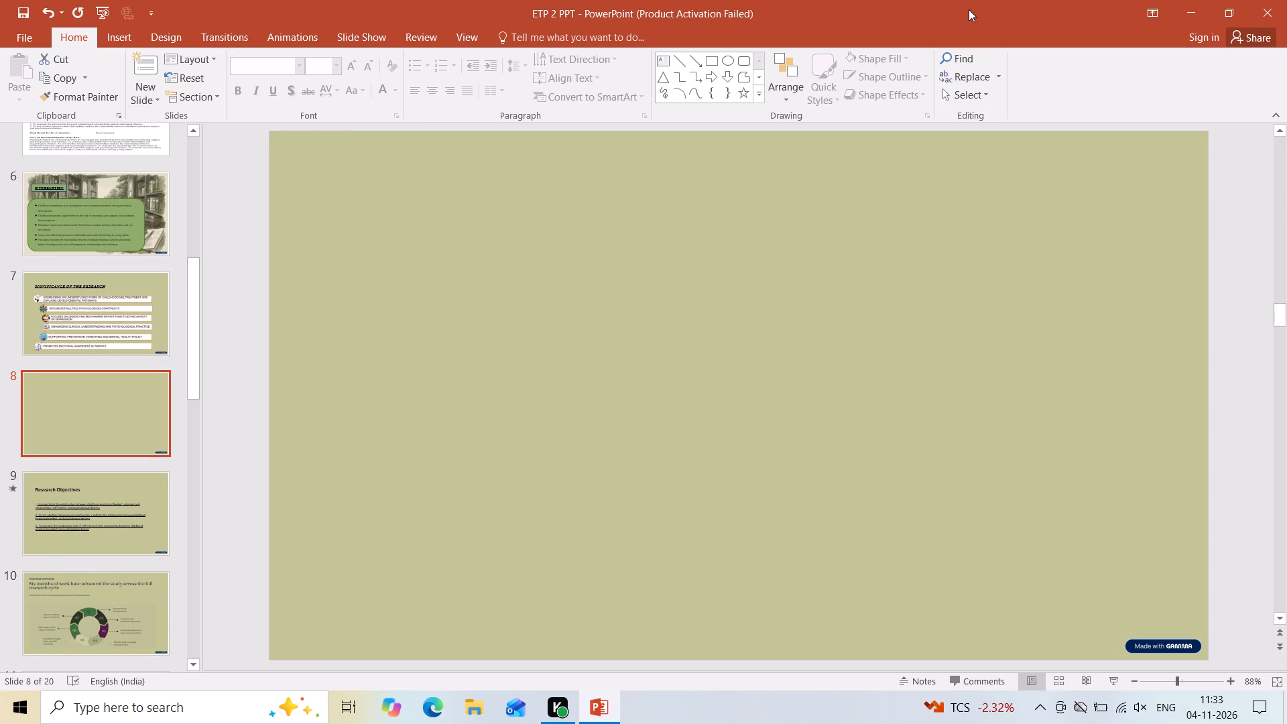
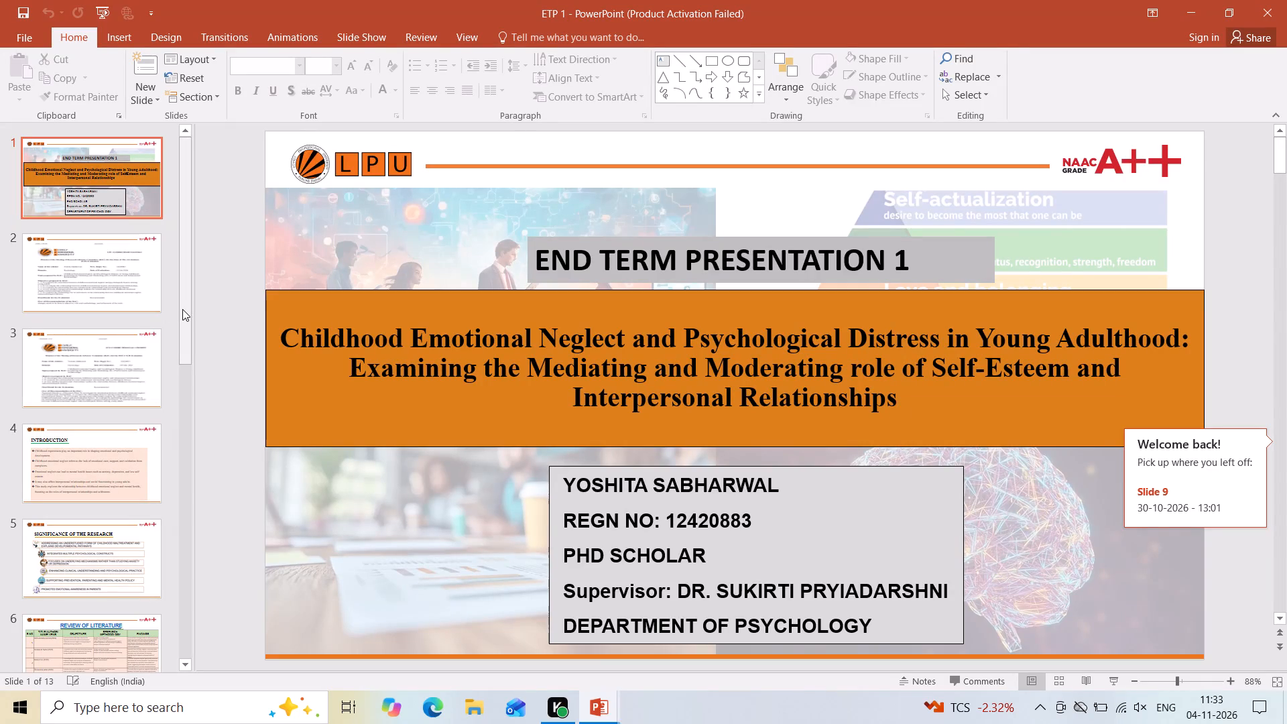
# Copy the entire five-study table from slide 6, "Review of Literature", of the ETP 1 presentation.
pyautogui.moveTo(184, 325); pyautogui.dragTo(189, 439)
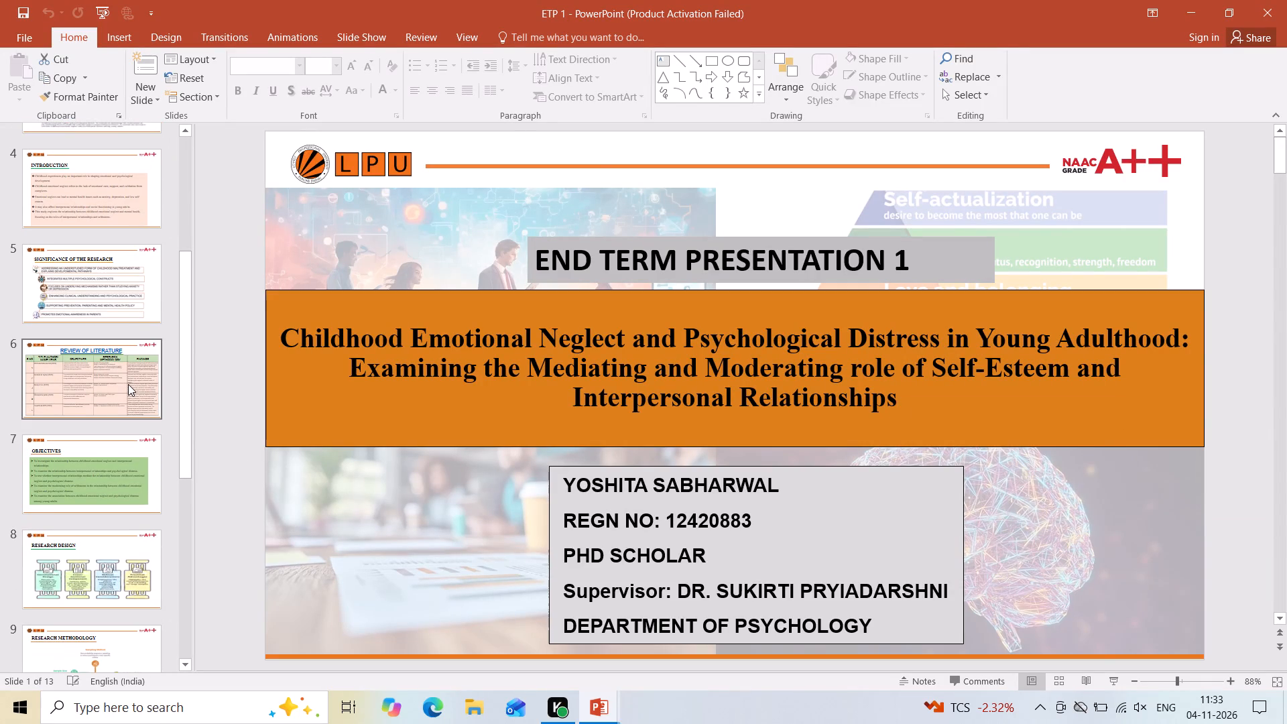
pyautogui.click(128, 384)
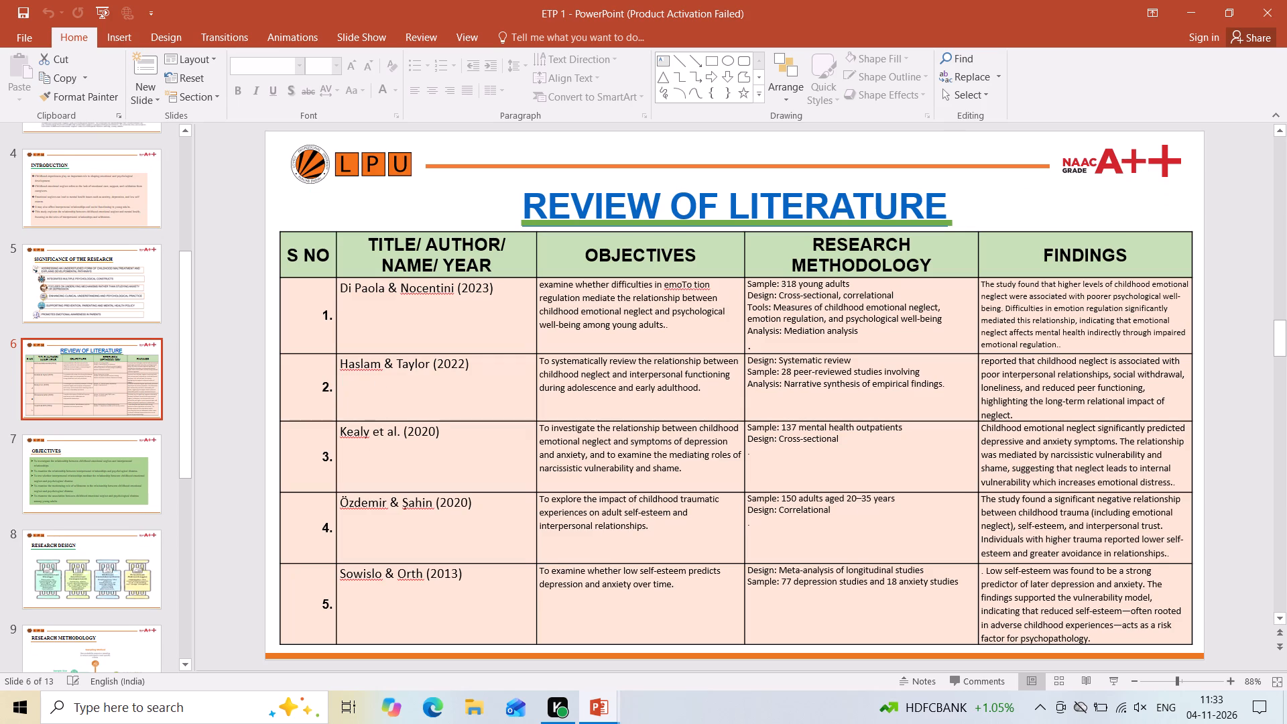
pyautogui.rightClick(461, 235)
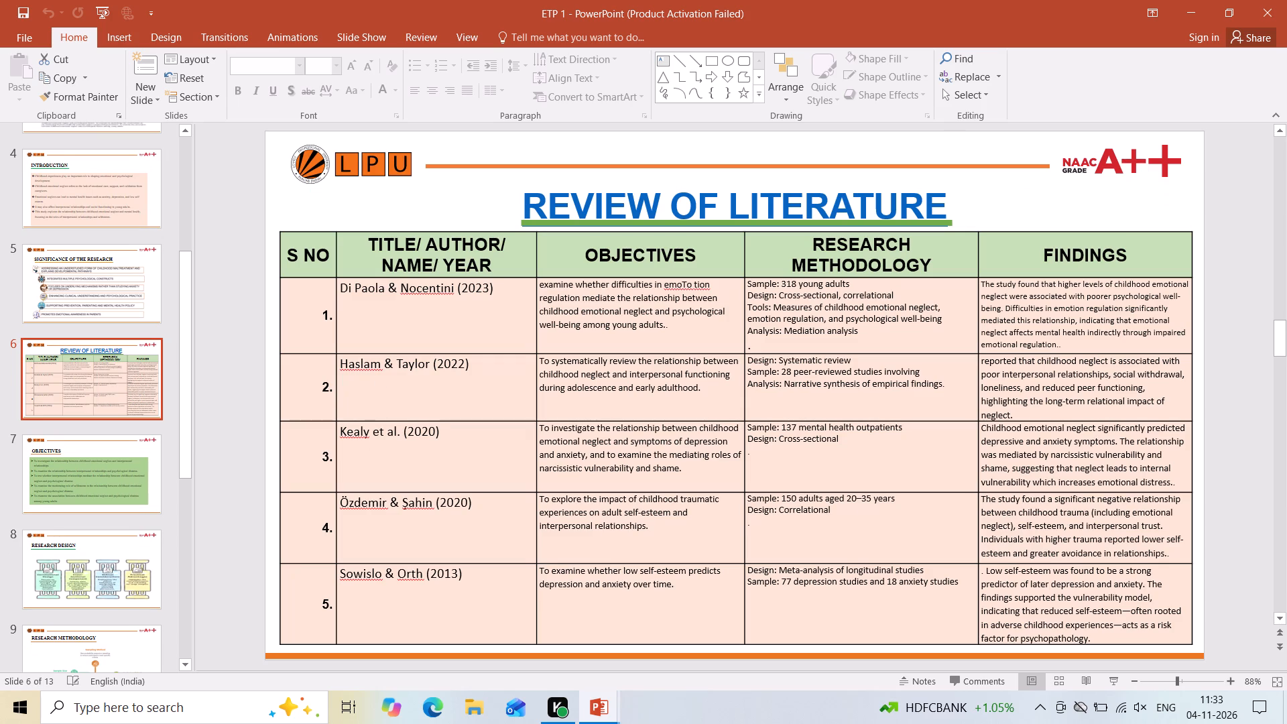
pyautogui.rightClick(461, 233)
pyautogui.click(461, 234)
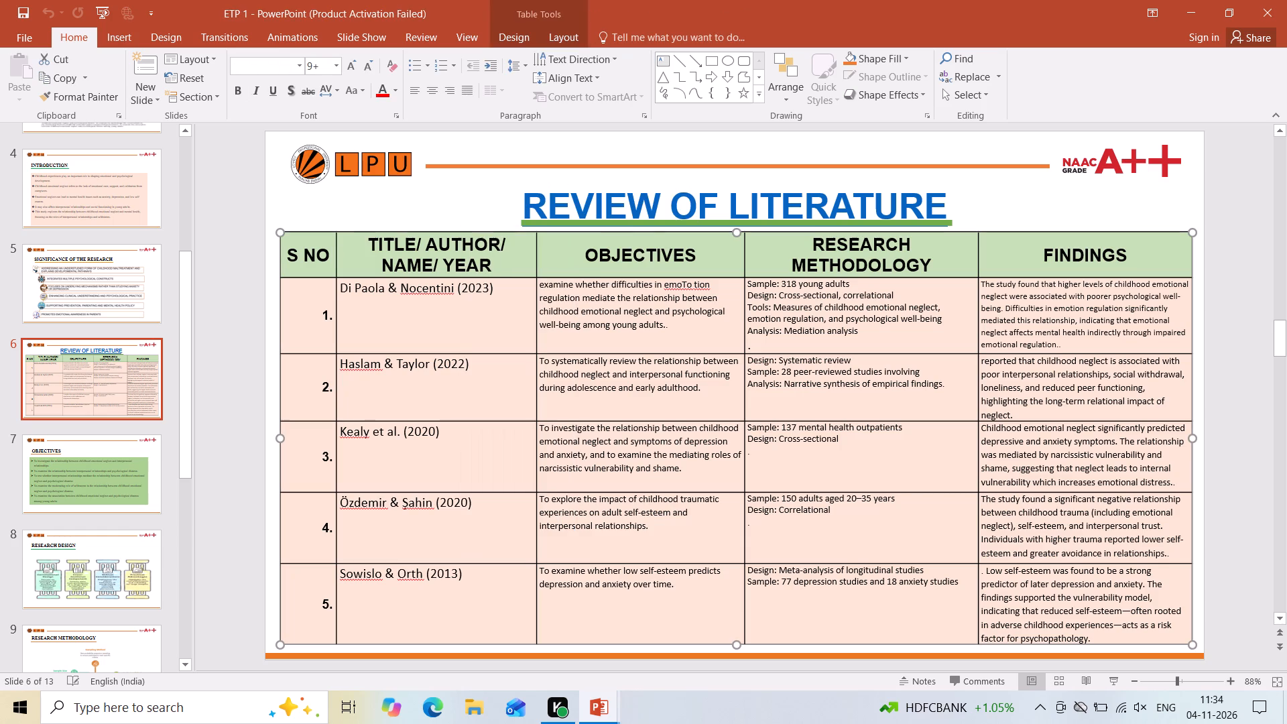
pyautogui.rightClick(302, 237)
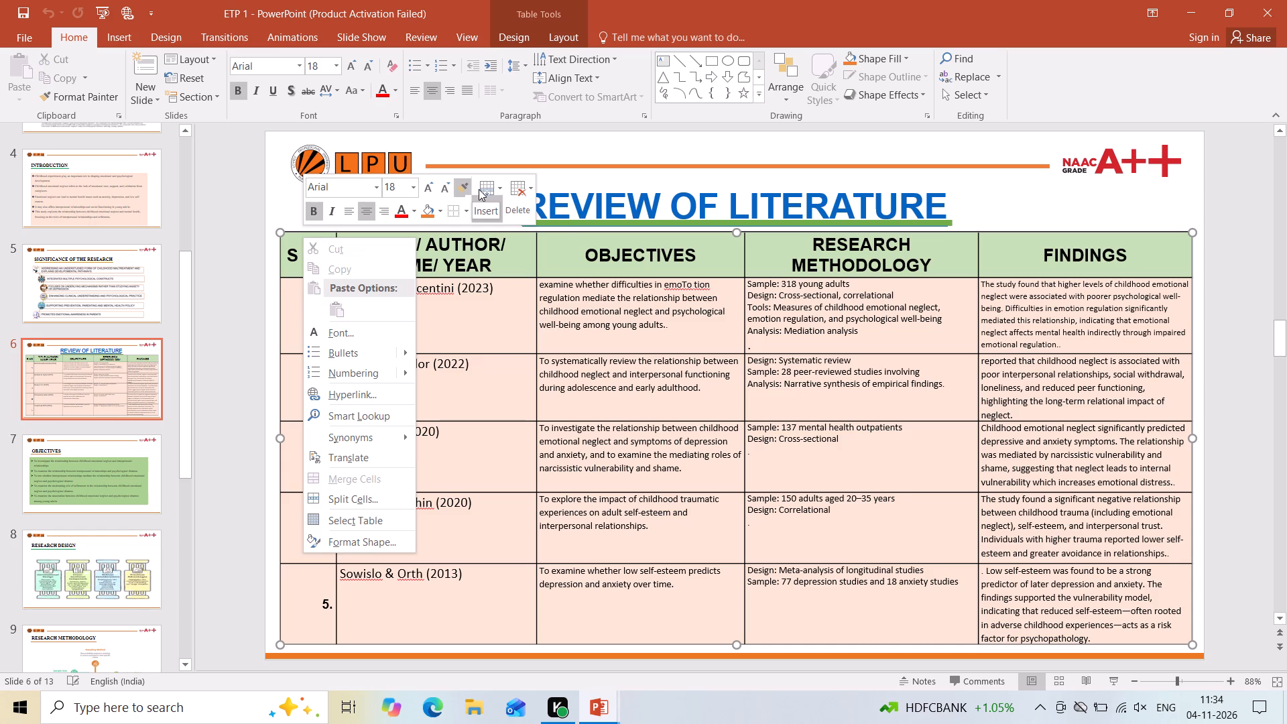
pyautogui.click(603, 257)
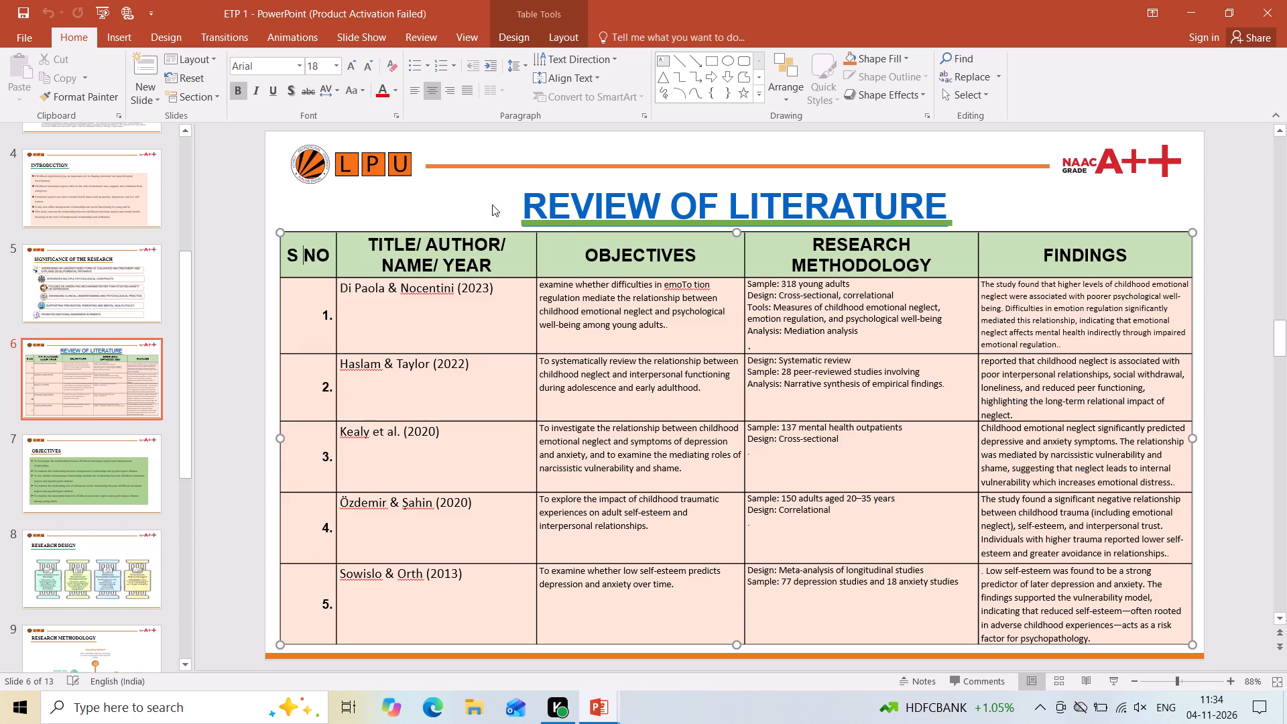
pyautogui.click(454, 410)
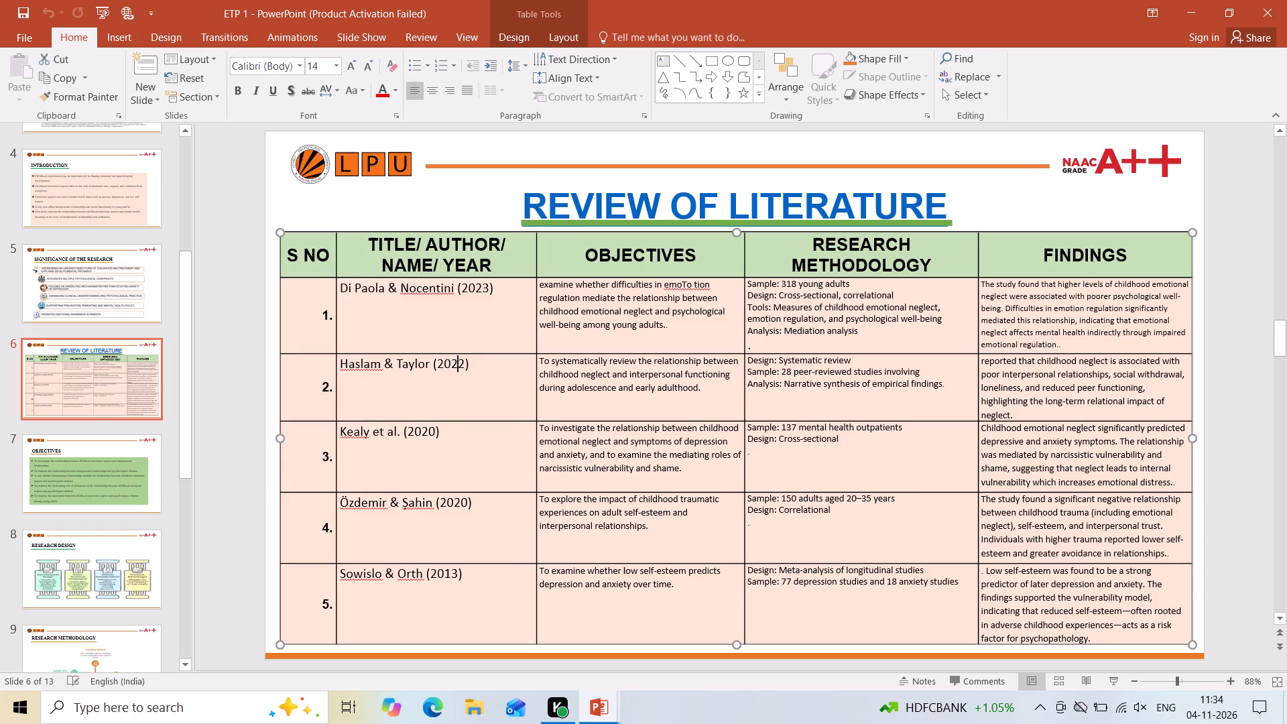
pyautogui.rightClick(454, 410)
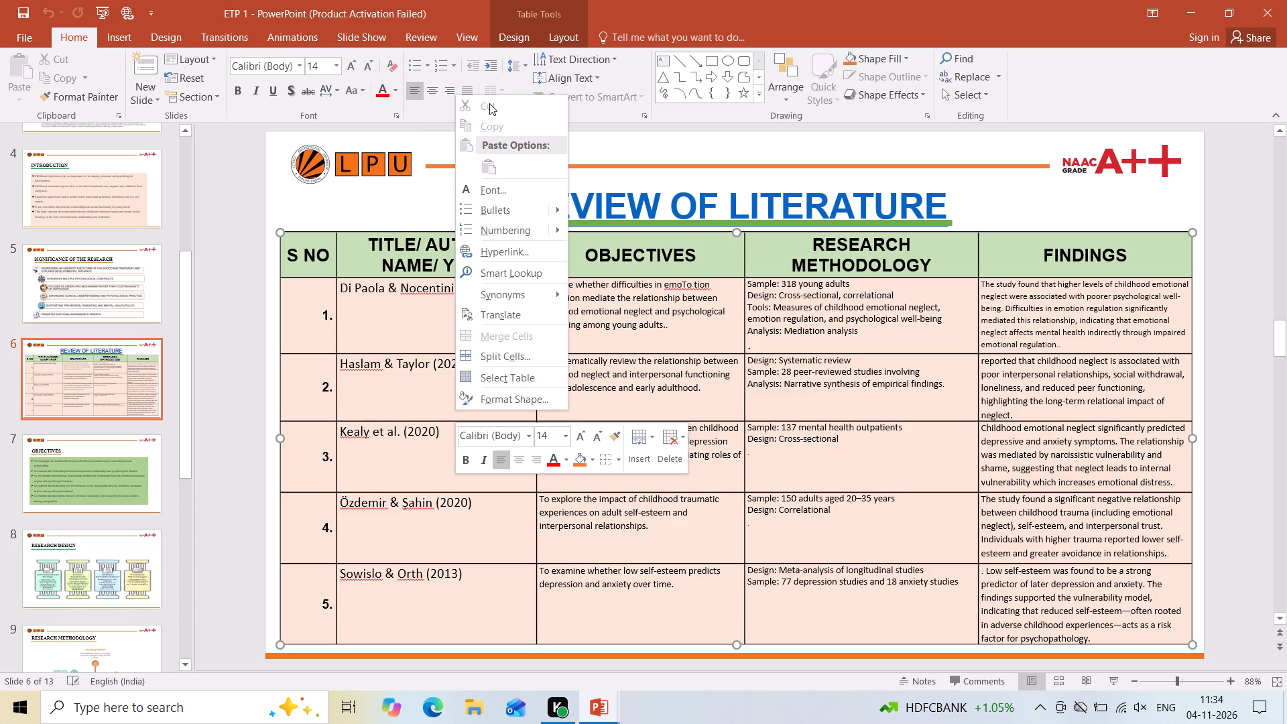
pyautogui.click(505, 377)
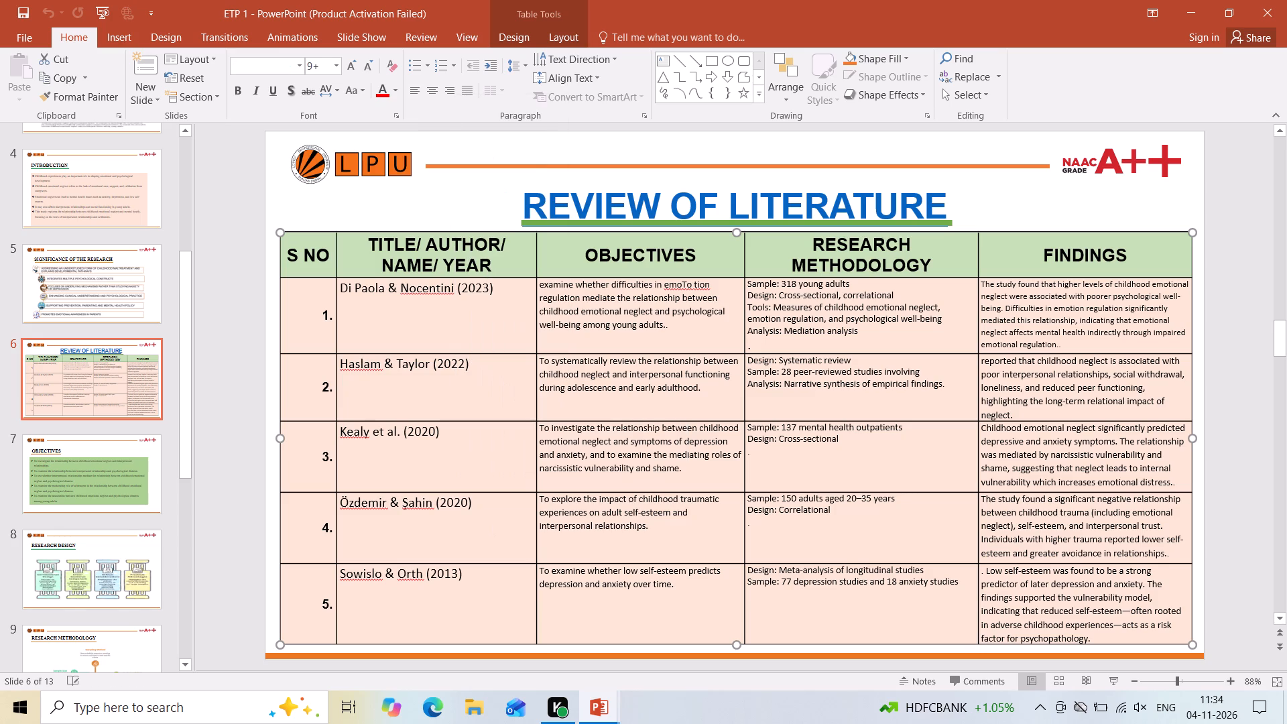
pyautogui.rightClick(505, 377)
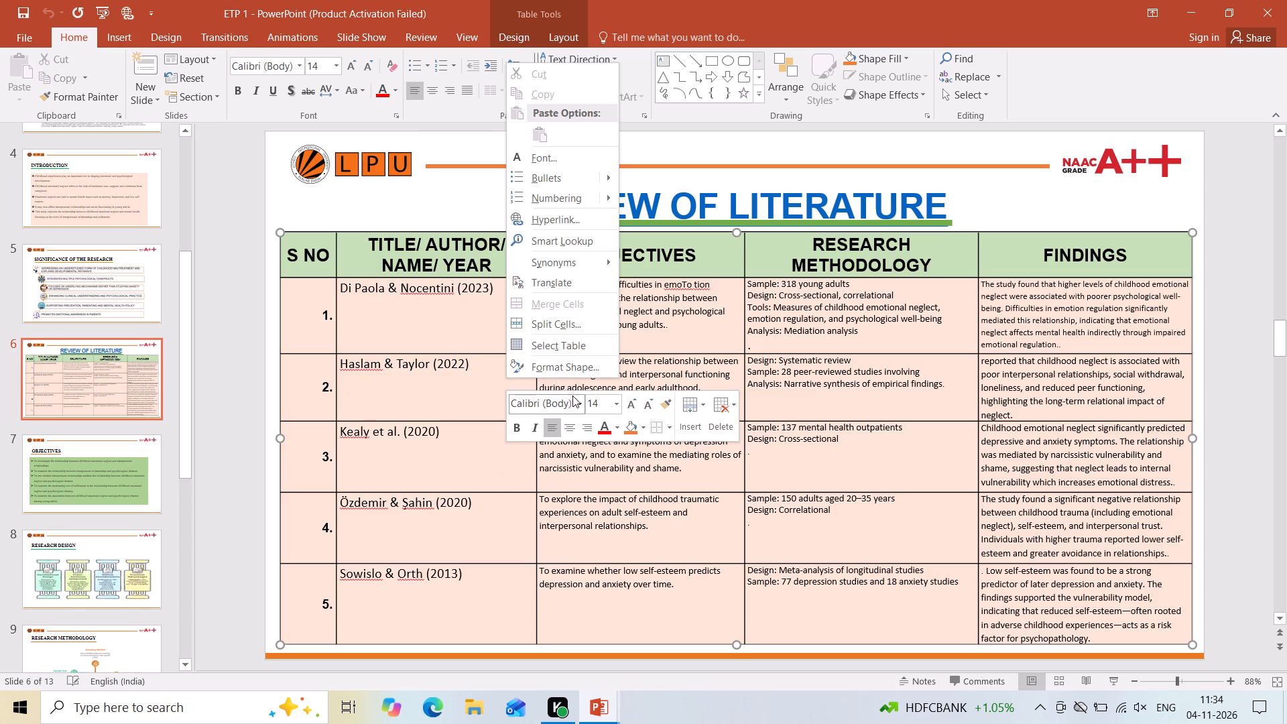
pyautogui.click(570, 346)
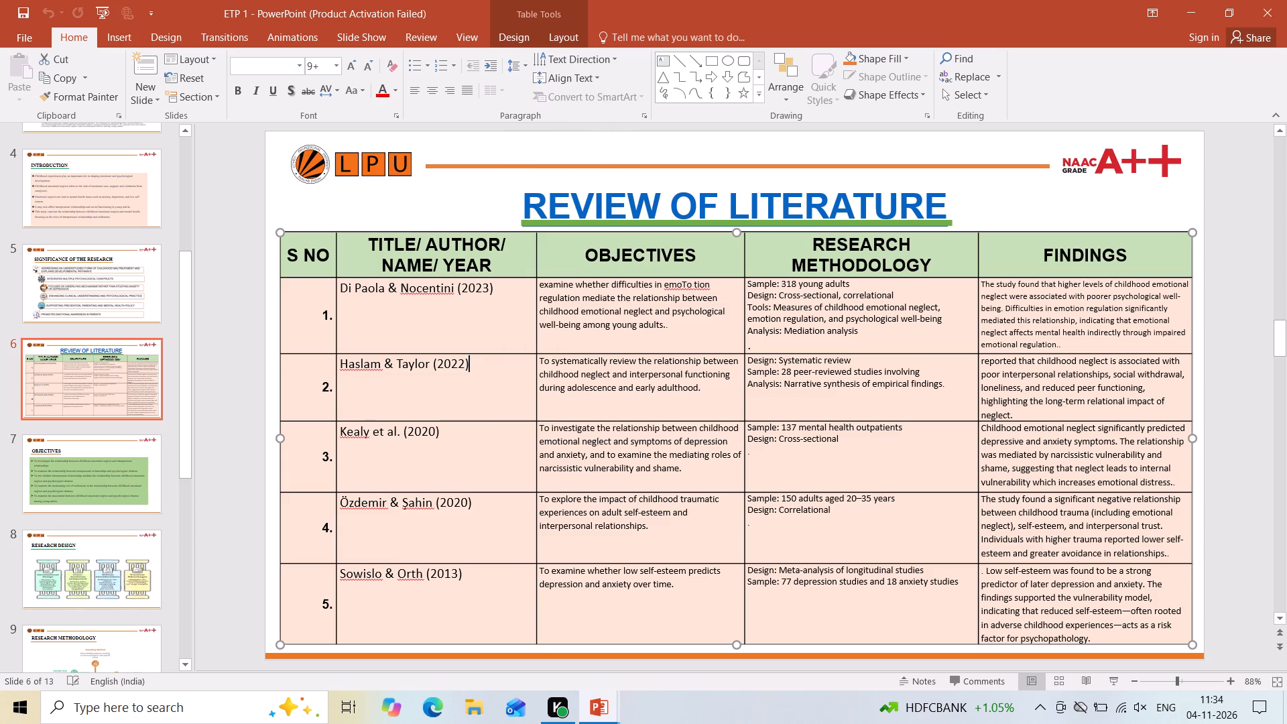
pyautogui.moveTo(292, 225); pyautogui.dragTo(1007, 440)
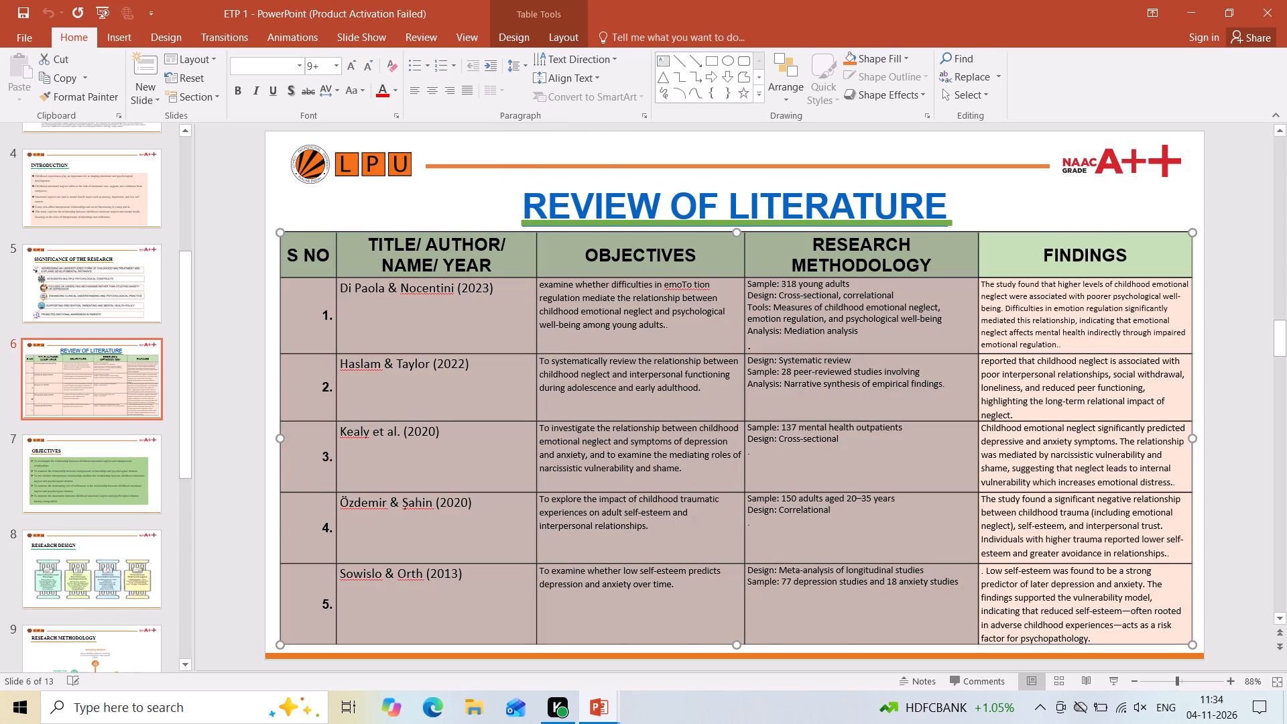
pyautogui.moveTo(1007, 440); pyautogui.dragTo(1133, 479)
pyautogui.rightClick(1133, 479)
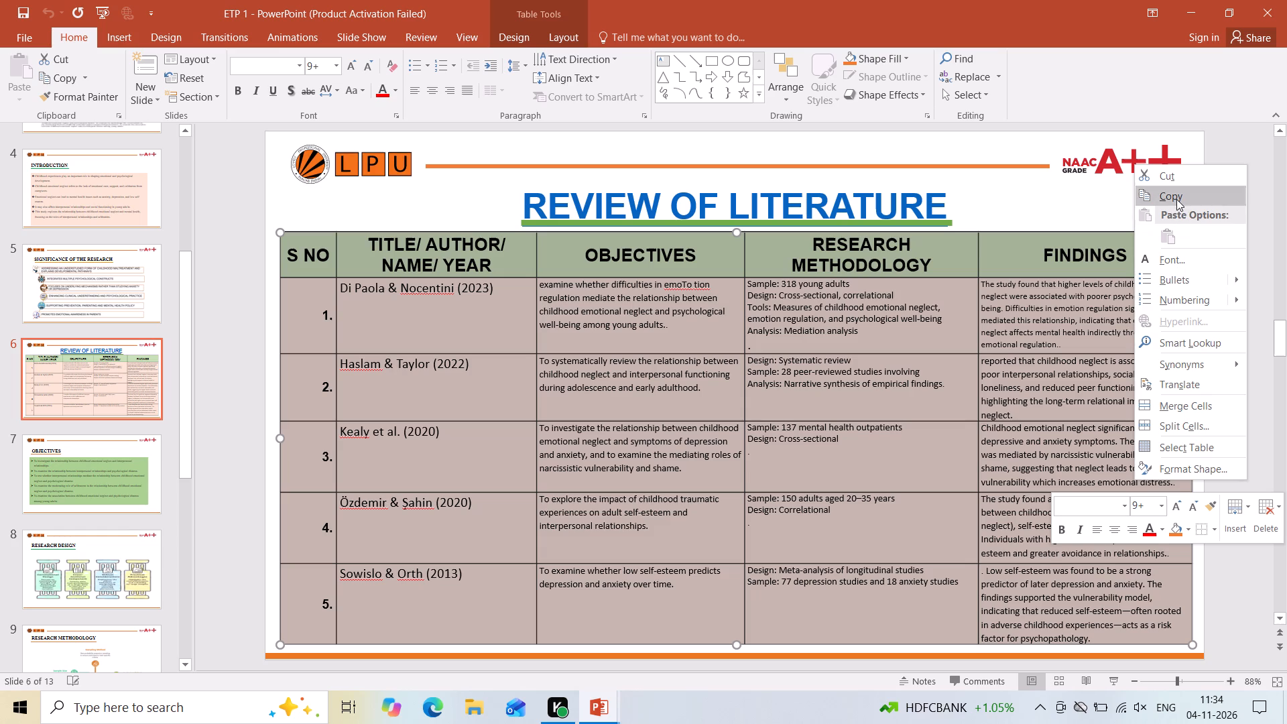
pyautogui.click(1176, 199)
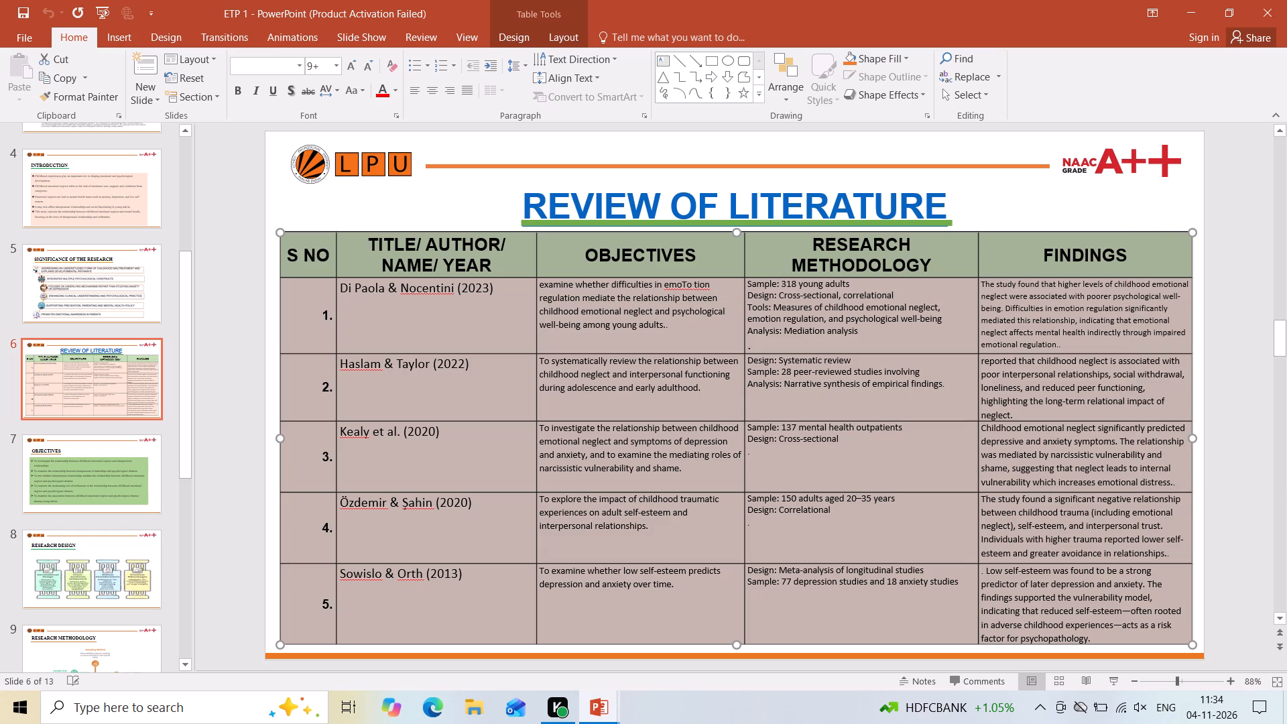
# Switch to the ETP 2 PPT presentation and paste the copied literature table onto blank slide 8.
pyautogui.click(601, 715)
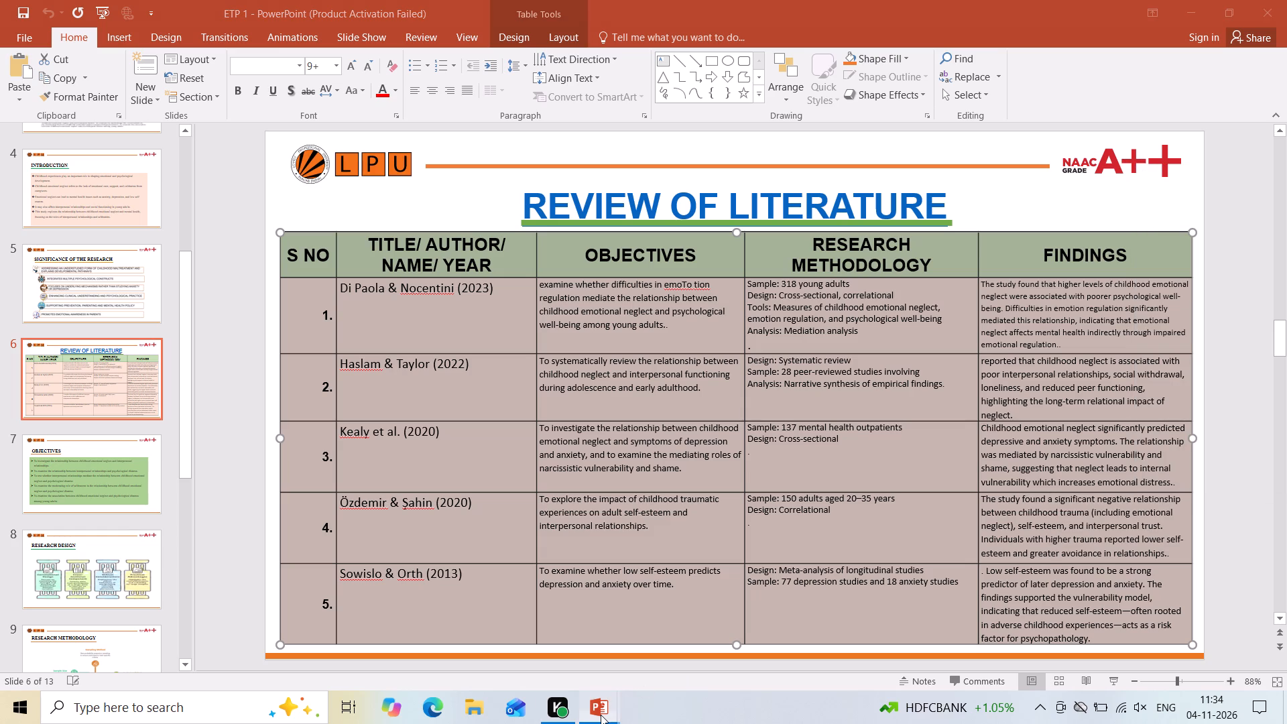
pyautogui.click(540, 654)
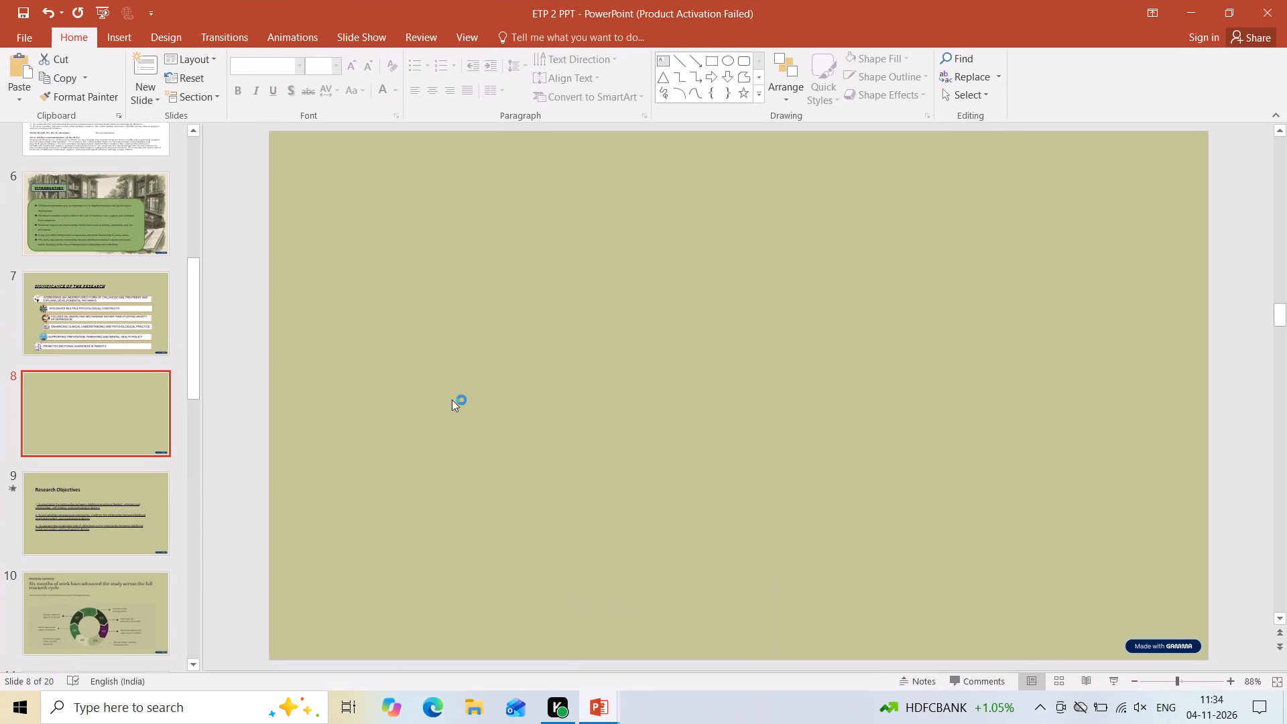
pyautogui.hotkey('ctrl', 'v')
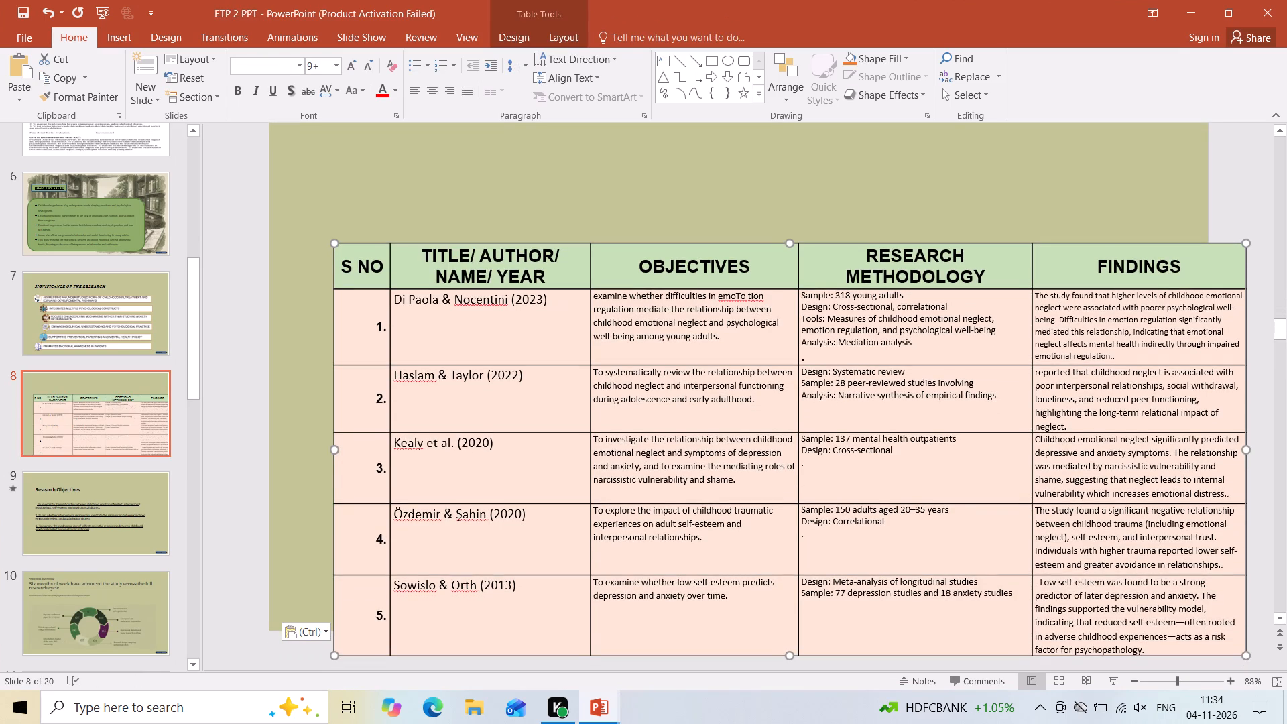
# Move and resize the literature table to span slide 8's full width and reach its bottom edge, leaving space above for a heading.
pyautogui.moveTo(333, 448); pyautogui.dragTo(321, 430)
pyautogui.moveTo(321, 430); pyautogui.dragTo(308, 391)
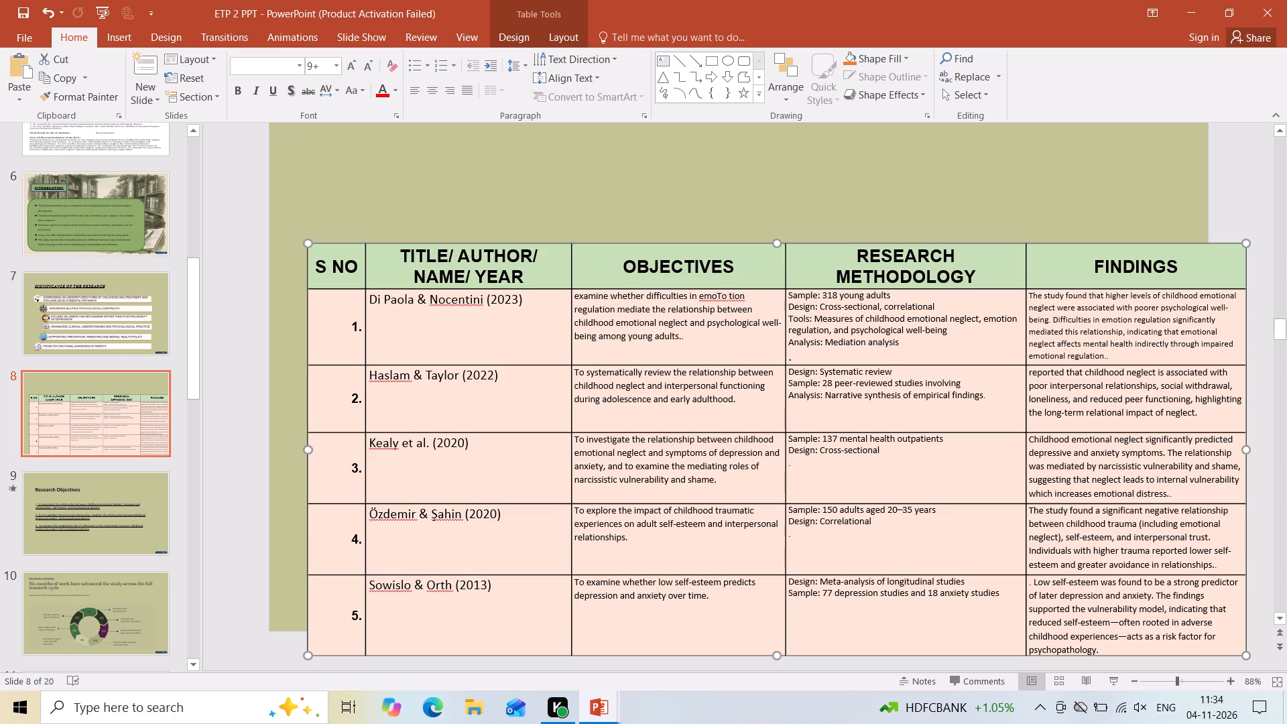
pyautogui.moveTo(926, 246); pyautogui.dragTo(895, 204)
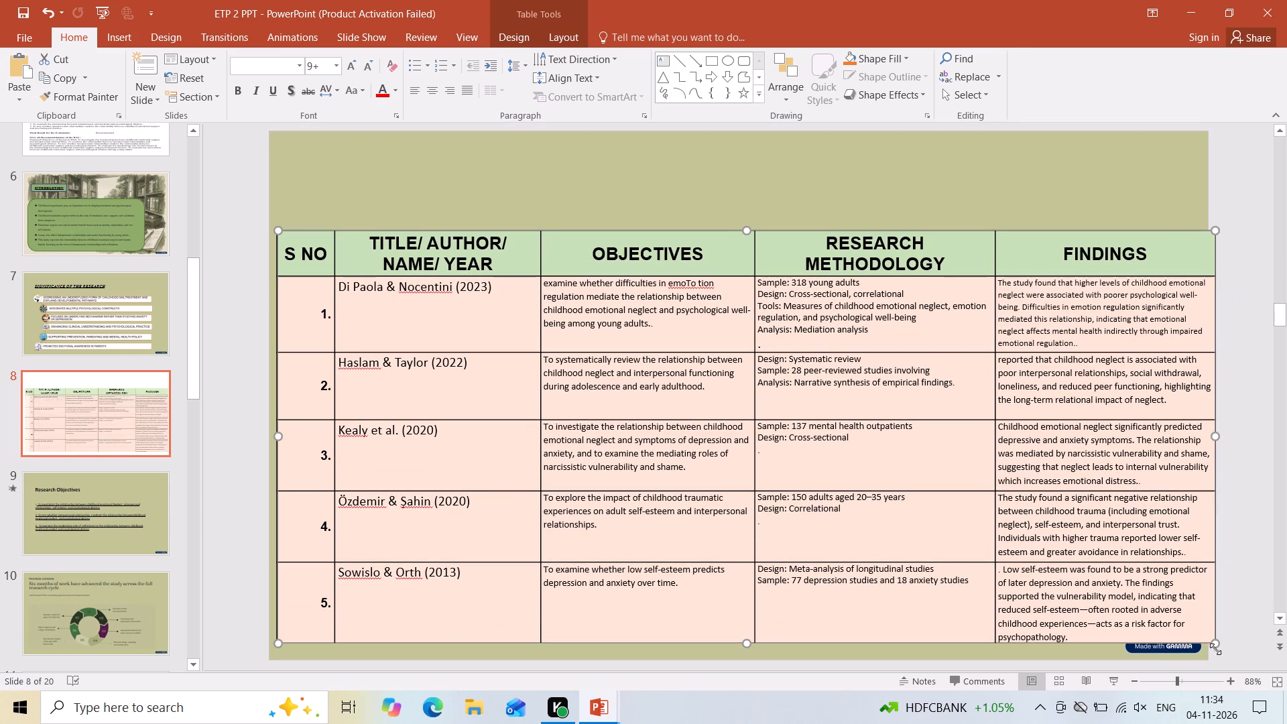
pyautogui.moveTo(1215, 642); pyautogui.dragTo(1197, 655)
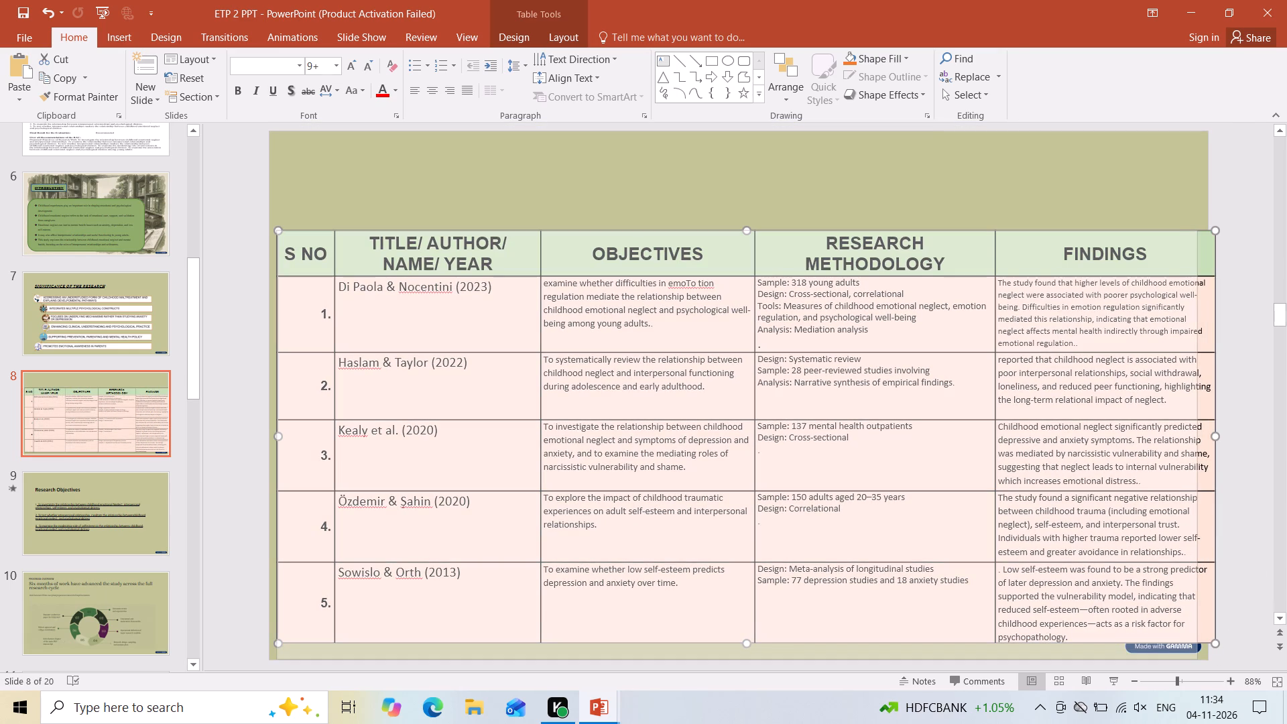
pyautogui.moveTo(1197, 655); pyautogui.dragTo(1197, 651)
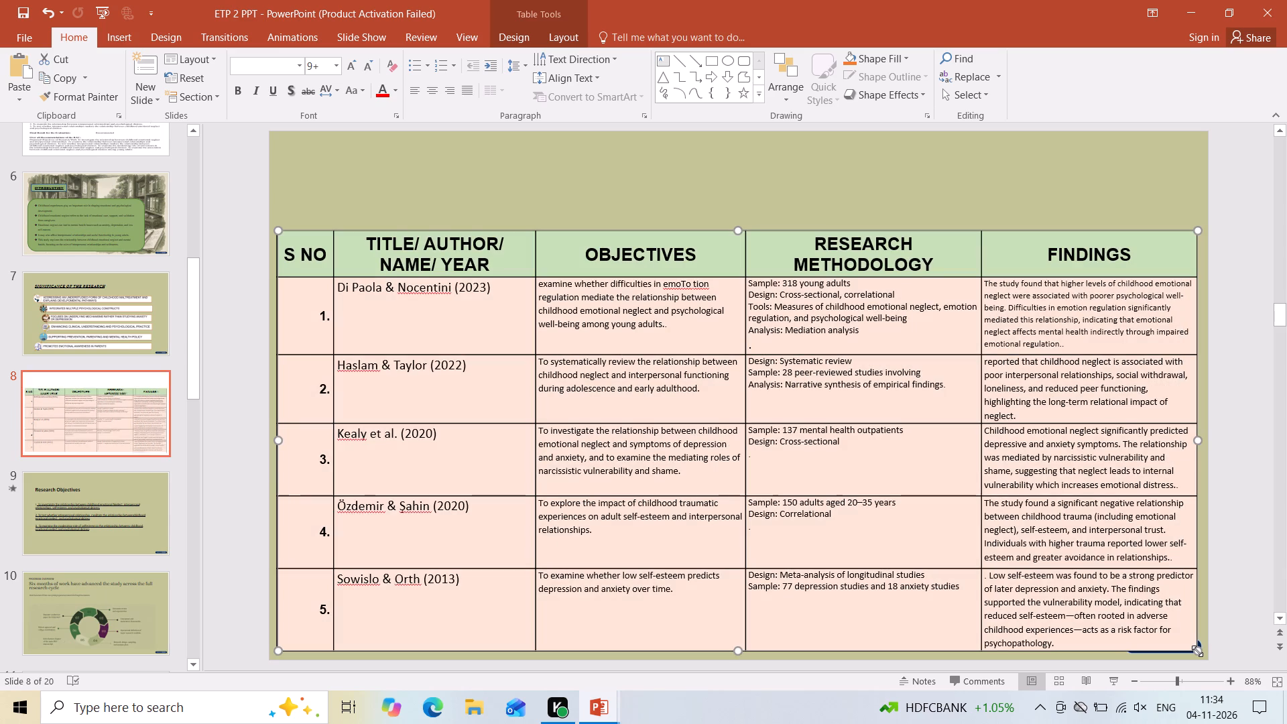
pyautogui.click(1198, 652)
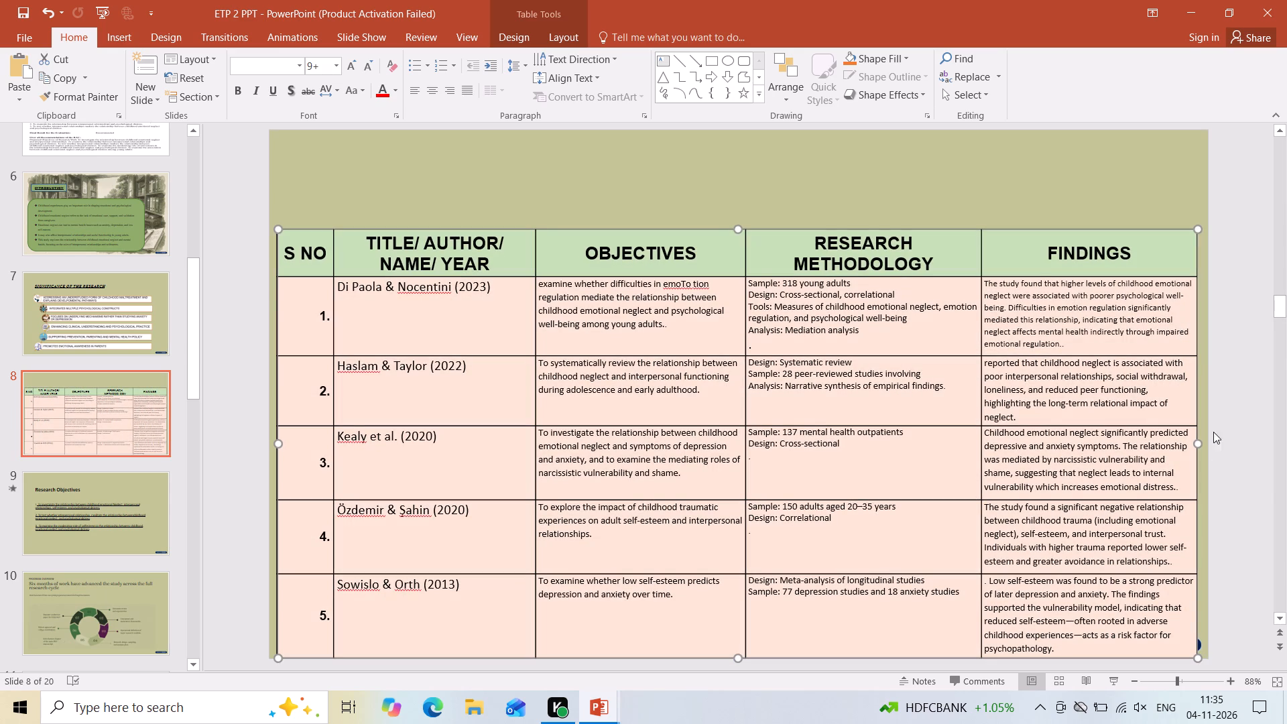
pyautogui.moveTo(1201, 444); pyautogui.dragTo(1209, 444)
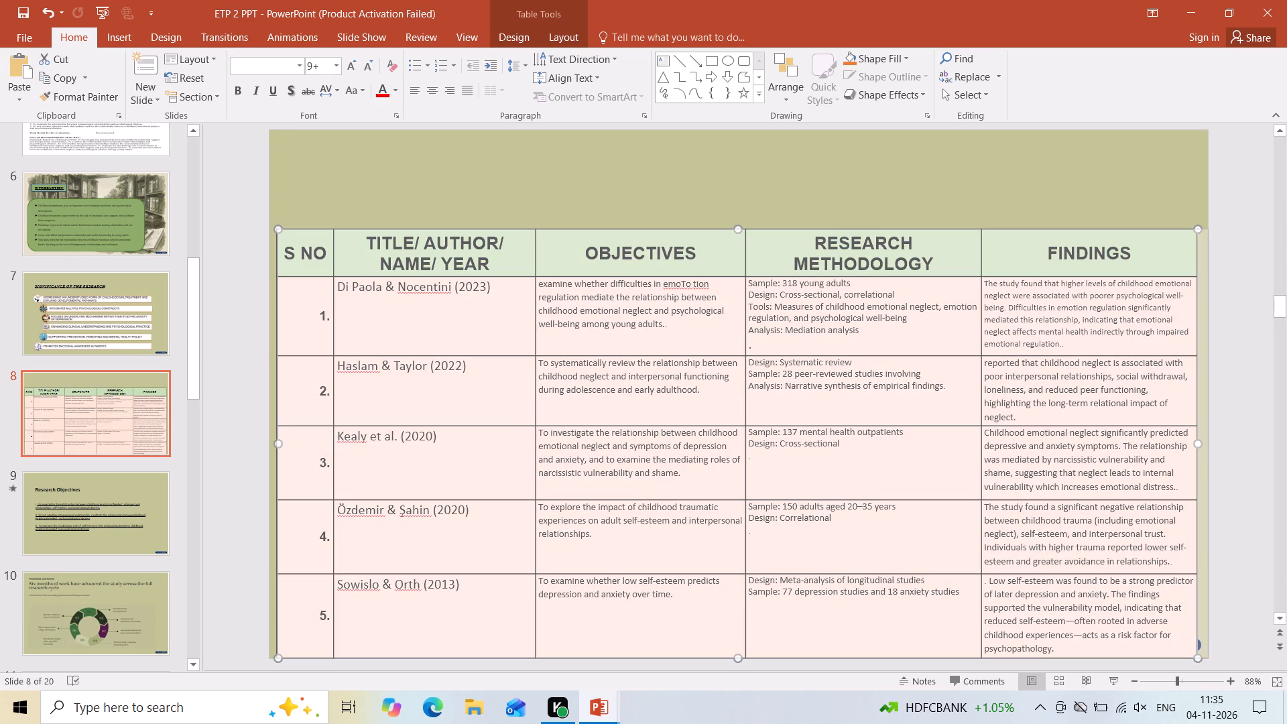
pyautogui.moveTo(1209, 444); pyautogui.dragTo(1208, 444)
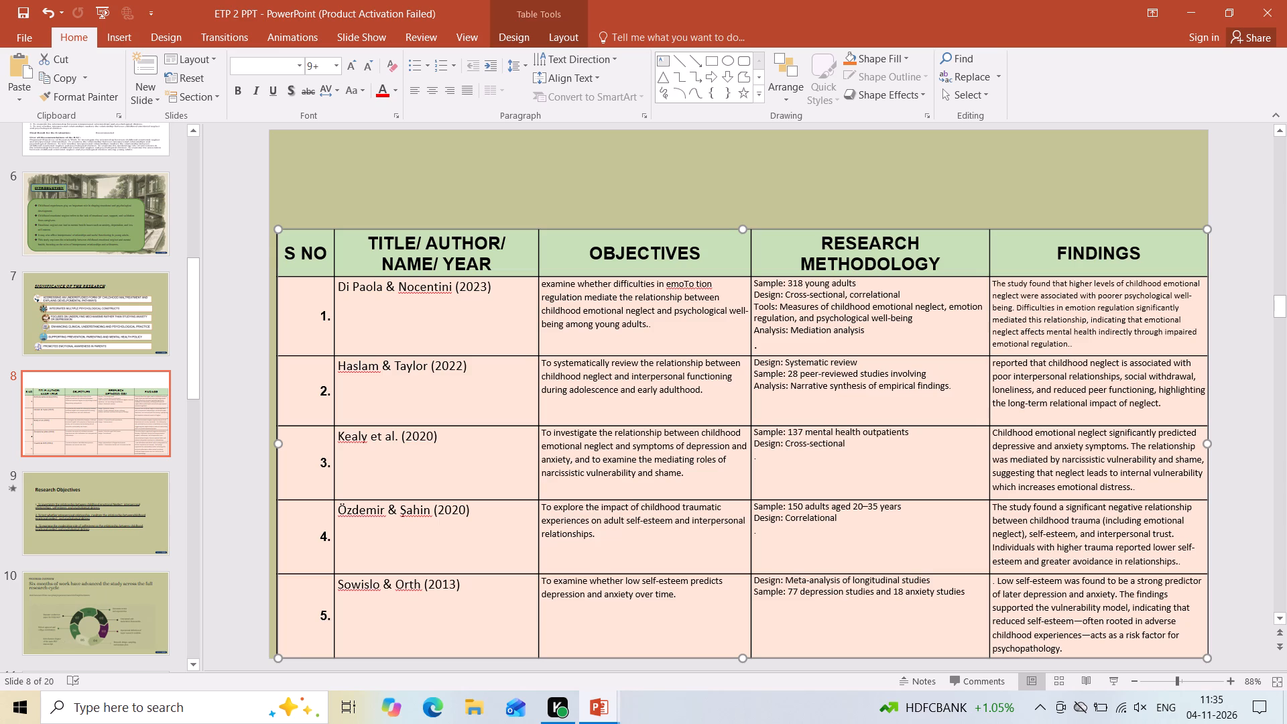
pyautogui.moveTo(278, 444); pyautogui.dragTo(272, 444)
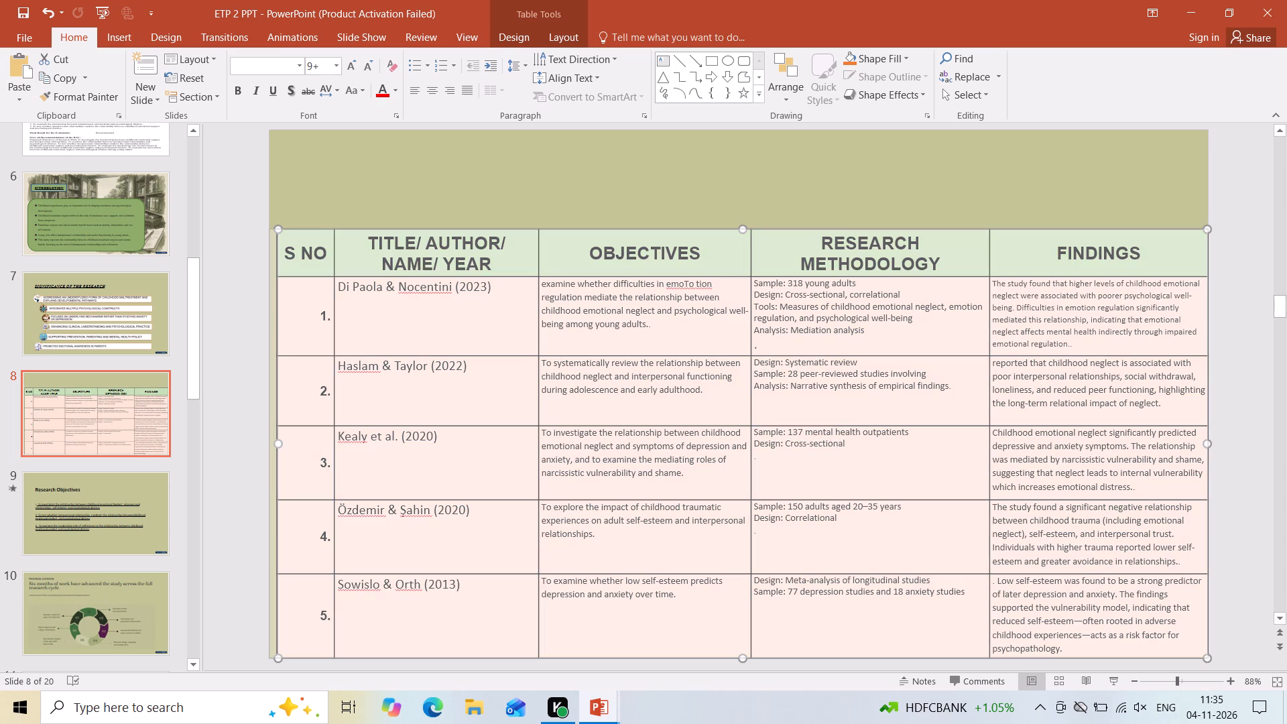
pyautogui.moveTo(272, 444); pyautogui.dragTo(270, 444)
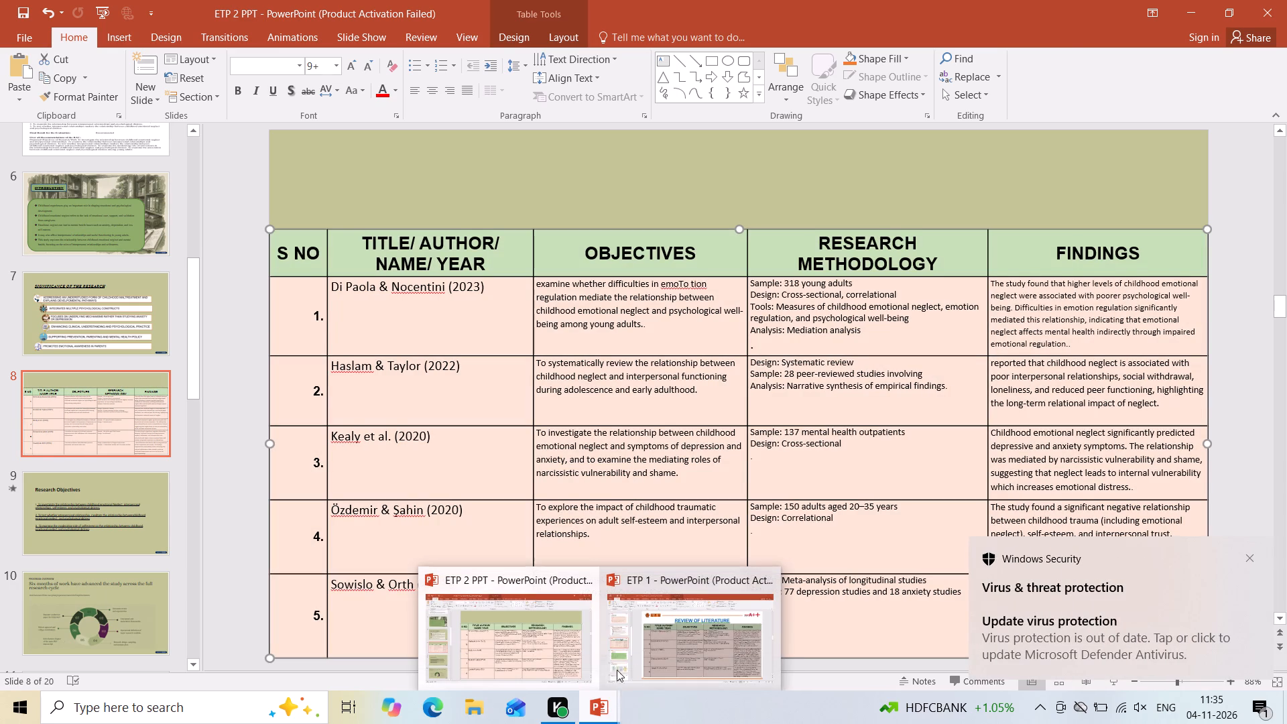
# Copy the "REVIEW OF LITERATURE" heading from slide 6 of ETP 1 and paste it onto slide 8 of ETP 2 PPT.
pyautogui.click(639, 642)
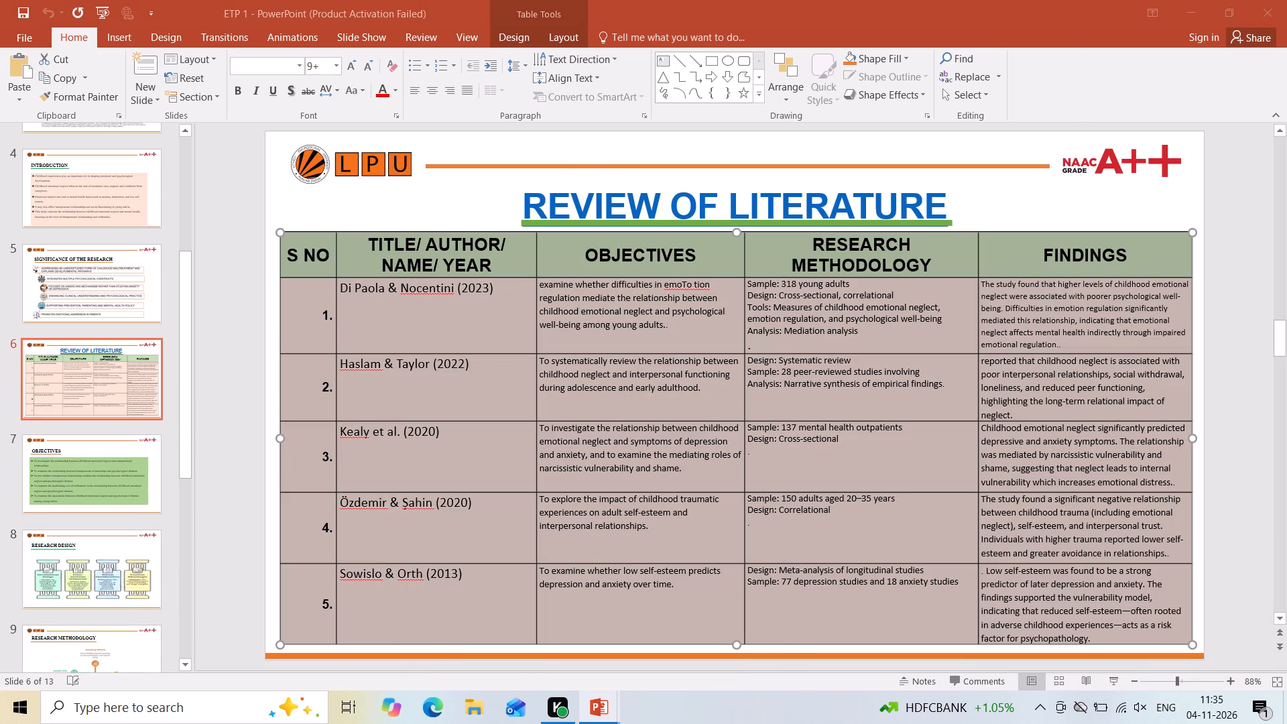
pyautogui.click(528, 212)
pyautogui.moveTo(526, 210); pyautogui.dragTo(871, 203)
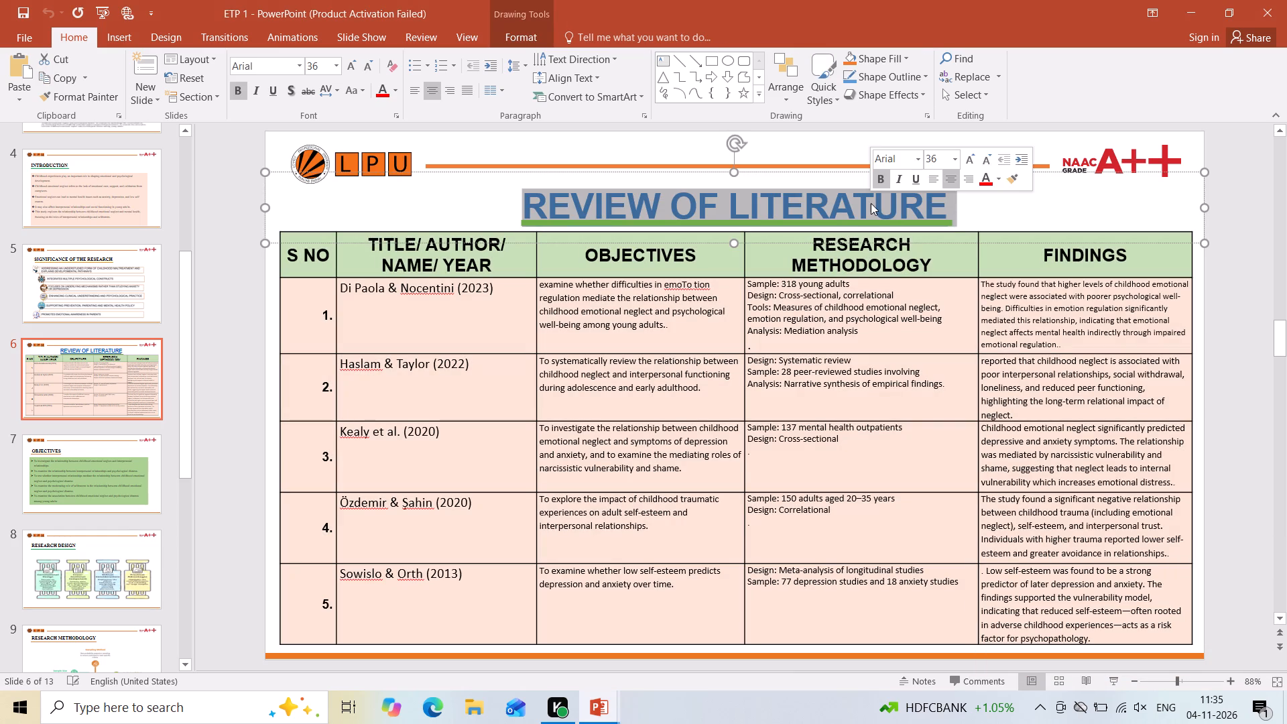
pyautogui.hotkey('ctrl', 'c')
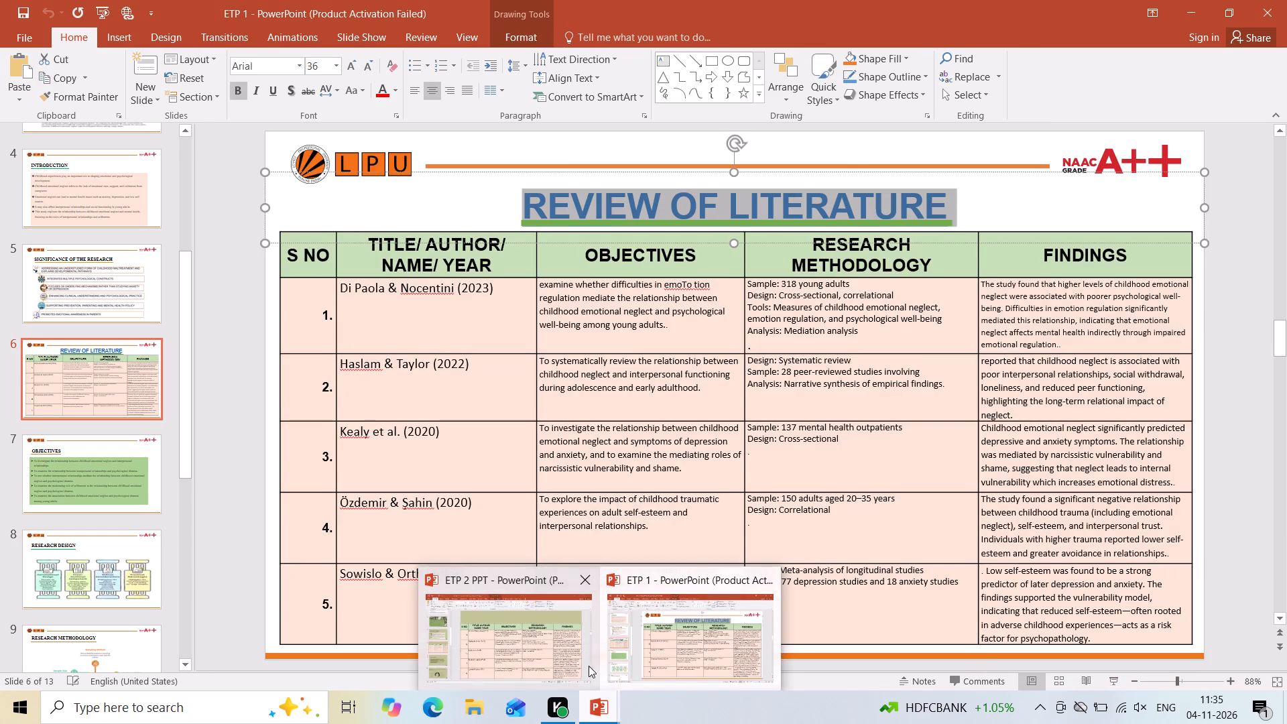
pyautogui.click(586, 660)
pyautogui.click(589, 170)
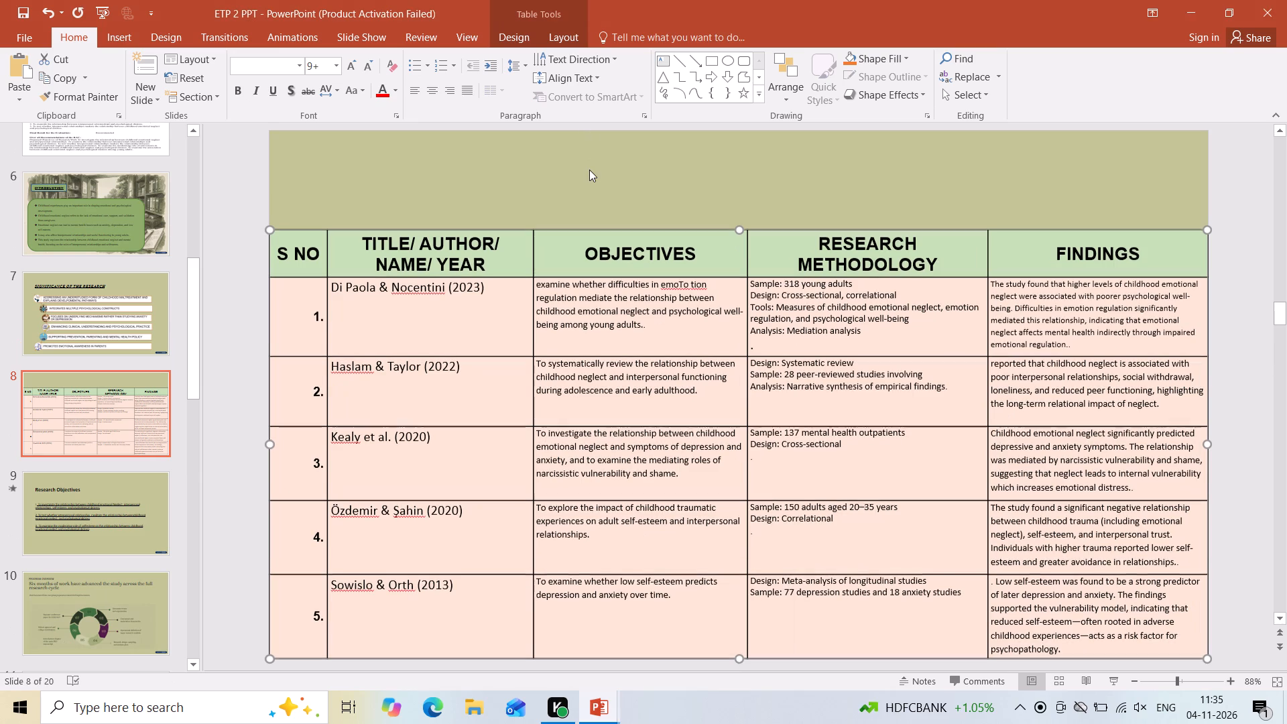
pyautogui.hotkey('ctrl', 'v')
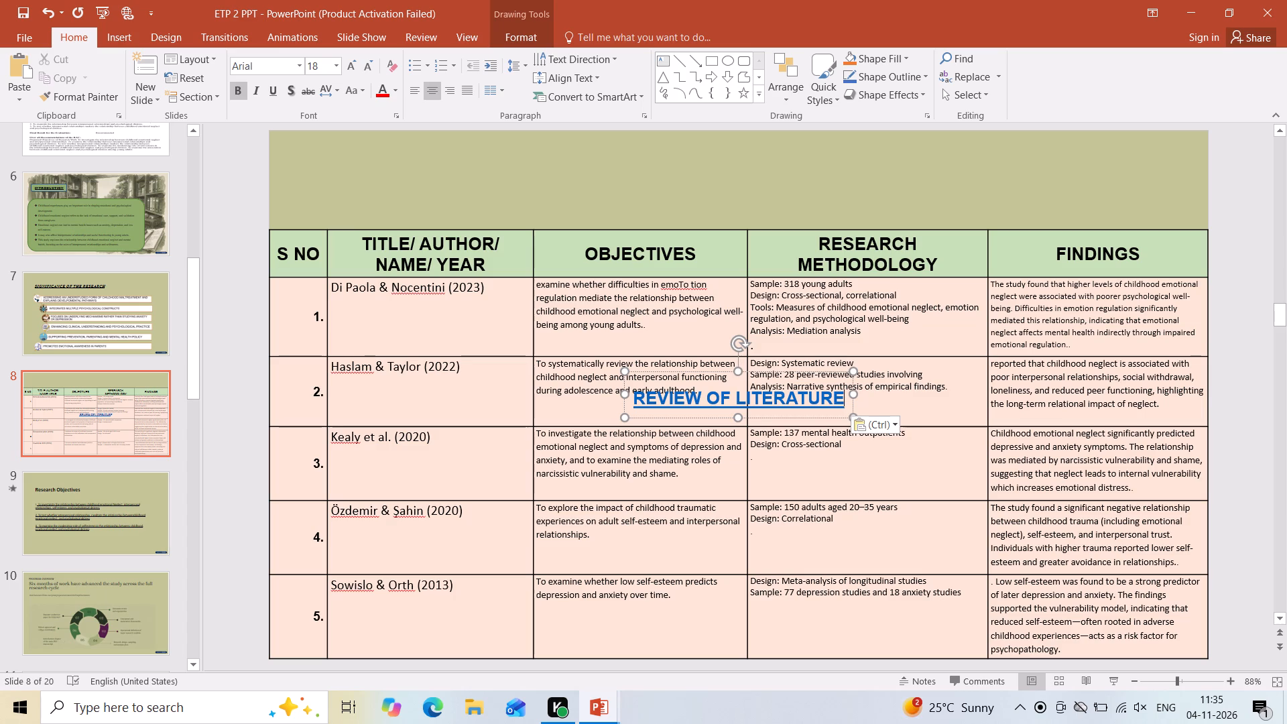
# Move the "REVIEW OF LITERATURE" heading on slide 8 into the blank band above the literature table.
pyautogui.moveTo(804, 414); pyautogui.dragTo(792, 361, button='right')
pyautogui.moveTo(792, 361); pyautogui.dragTo(774, 206, button='right')
pyautogui.click(851, 200)
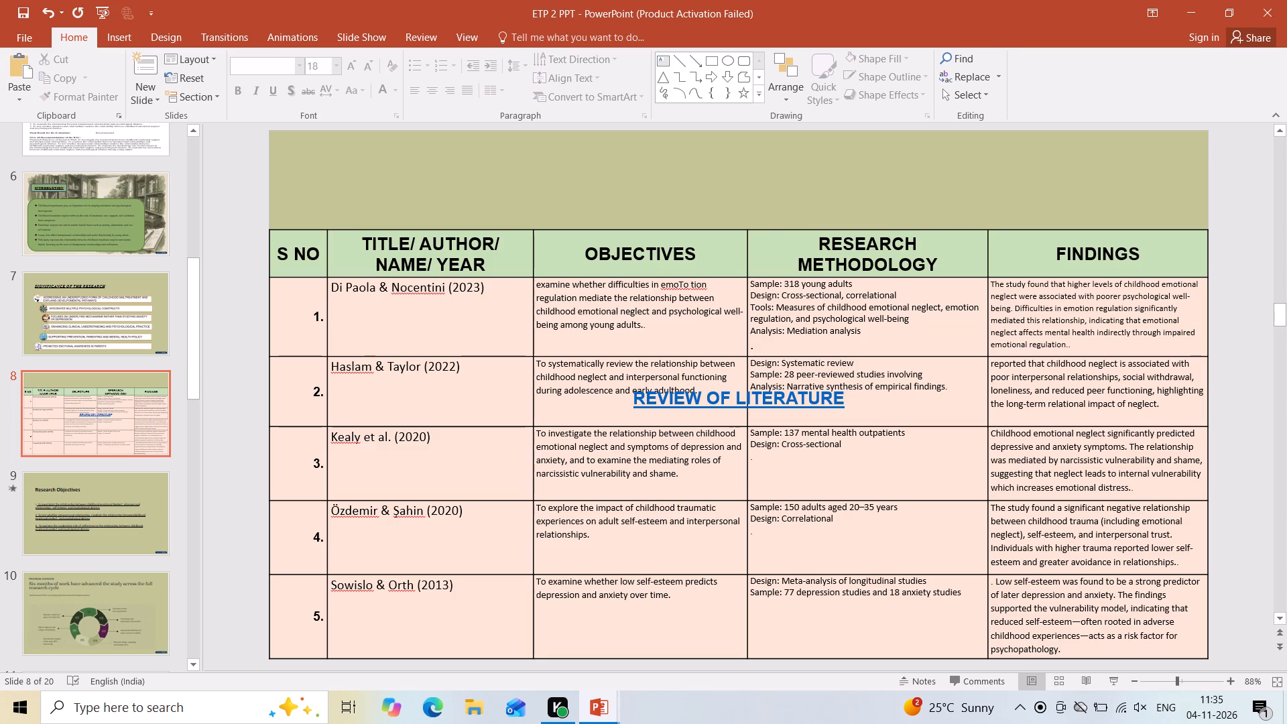
pyautogui.click(729, 402)
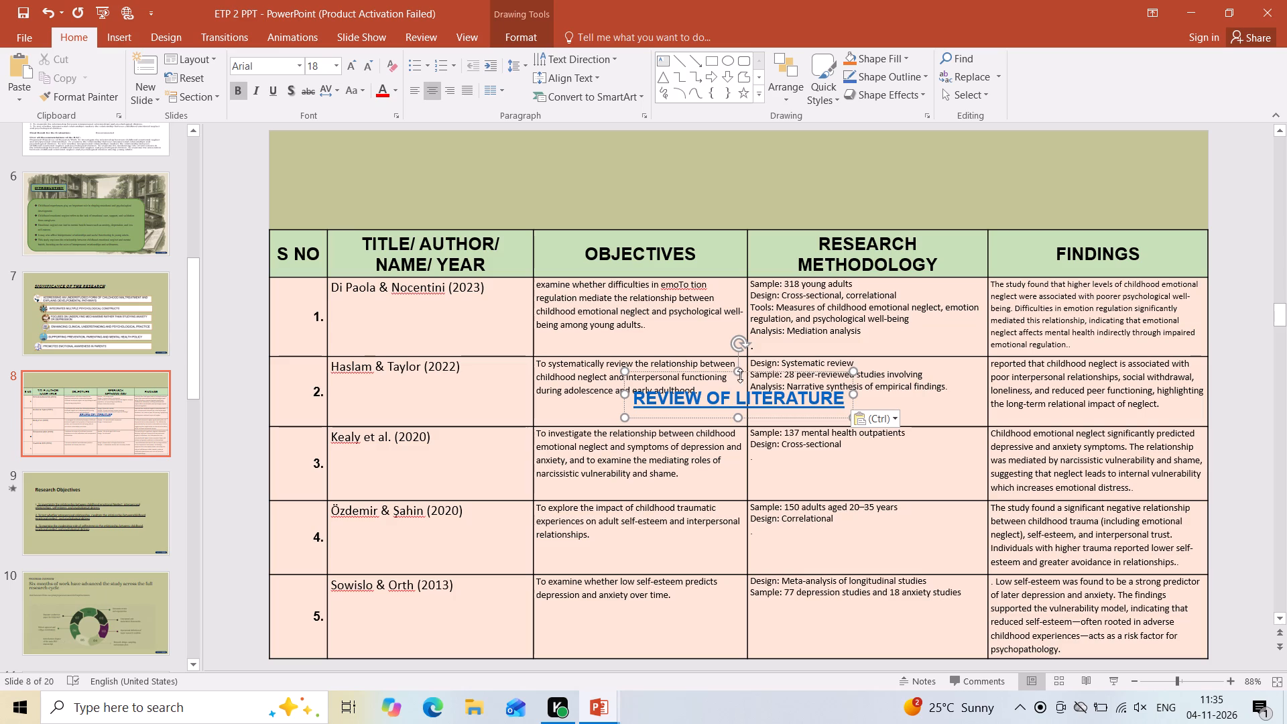
pyautogui.moveTo(729, 374); pyautogui.dragTo(730, 327)
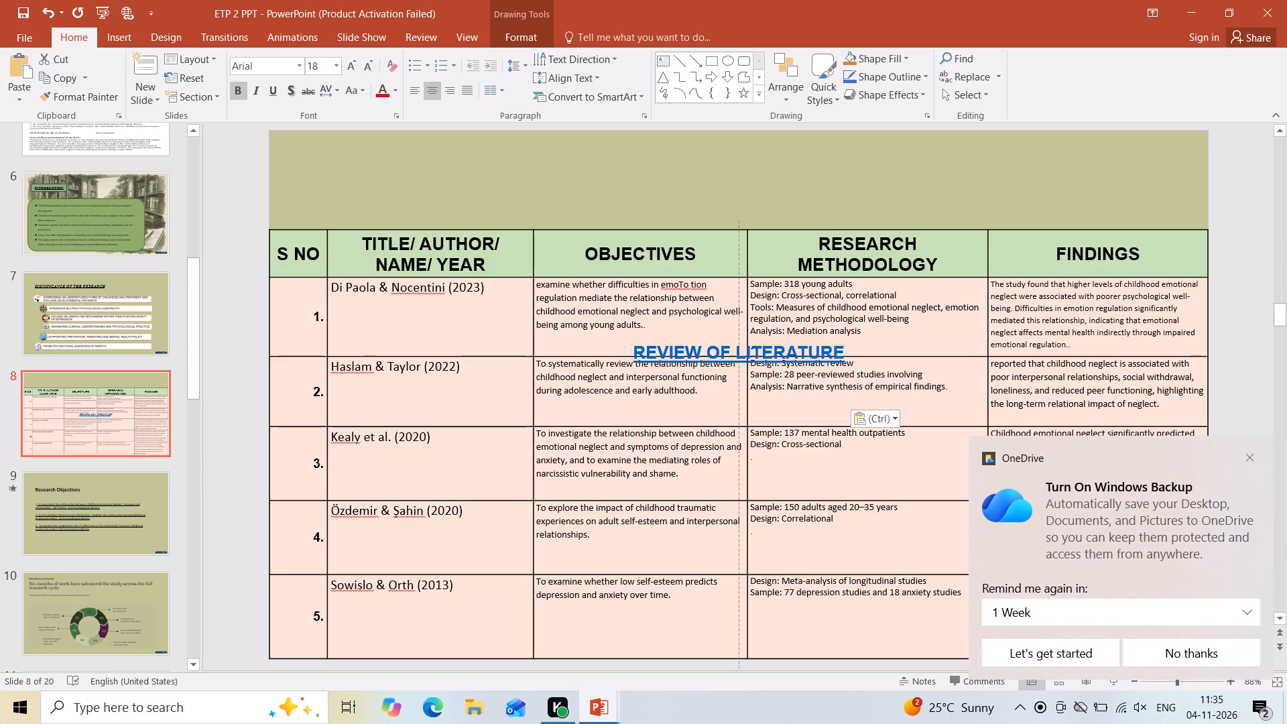
pyautogui.moveTo(730, 327); pyautogui.dragTo(722, 169)
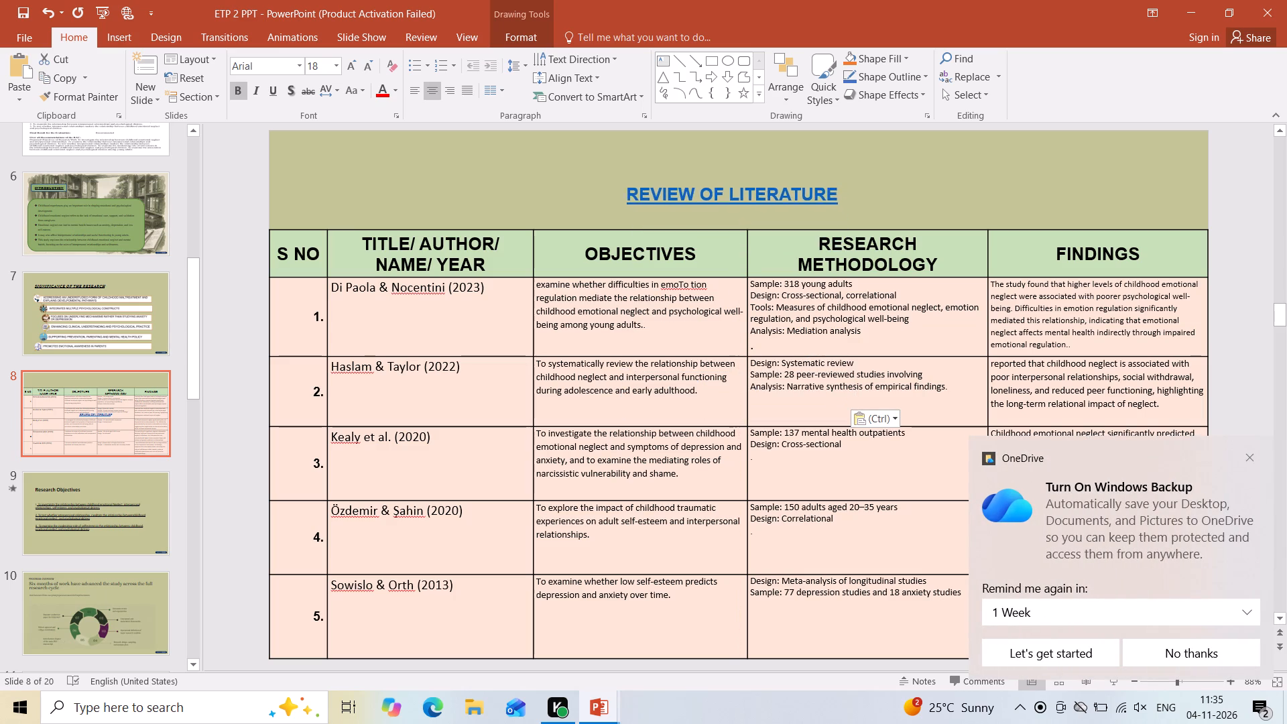
pyautogui.moveTo(722, 169); pyautogui.dragTo(721, 164)
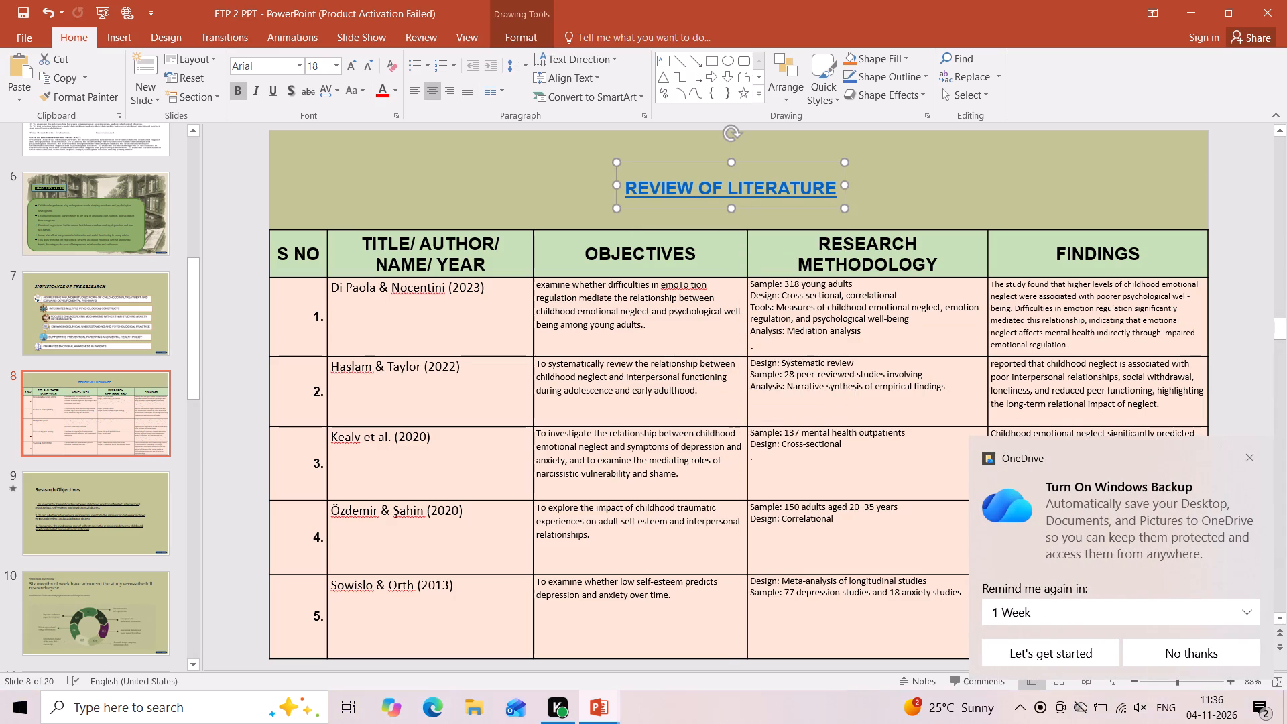
# Widen the heading's text box by extending its right side to above the start of the FINDINGS column.
pyautogui.moveTo(846, 186); pyautogui.dragTo(899, 192)
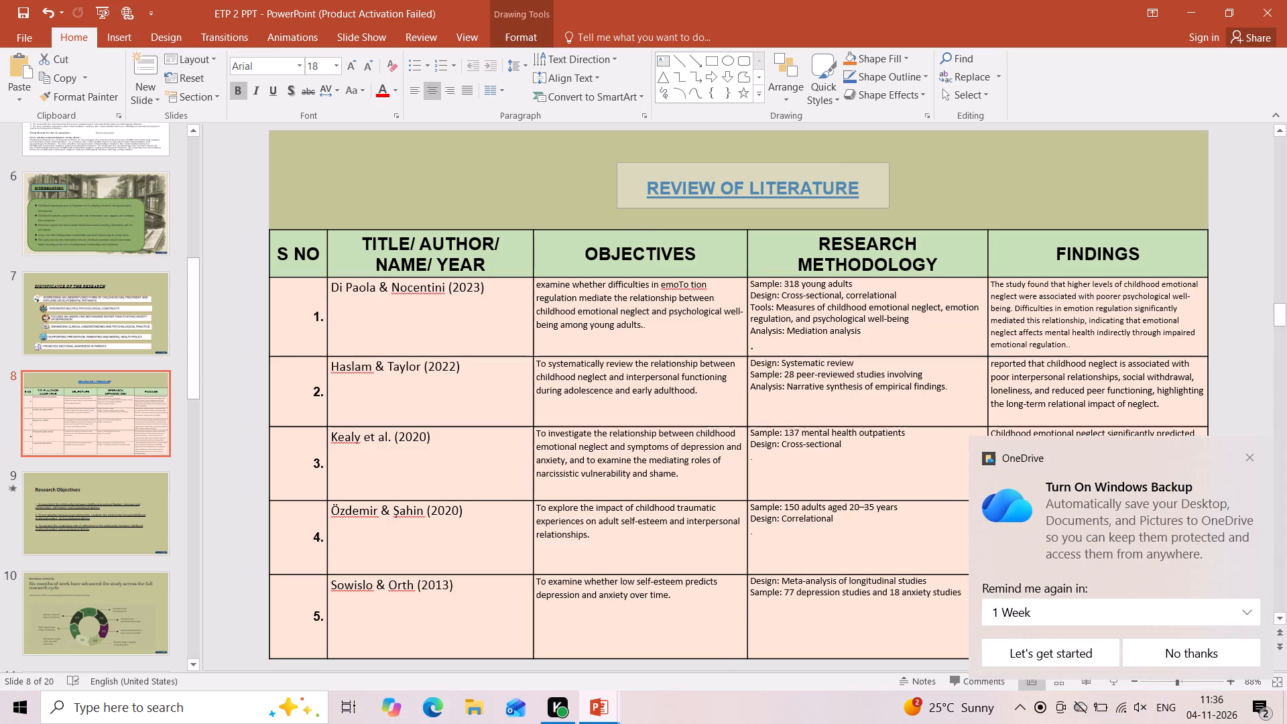
pyautogui.moveTo(899, 192); pyautogui.dragTo(1028, 208)
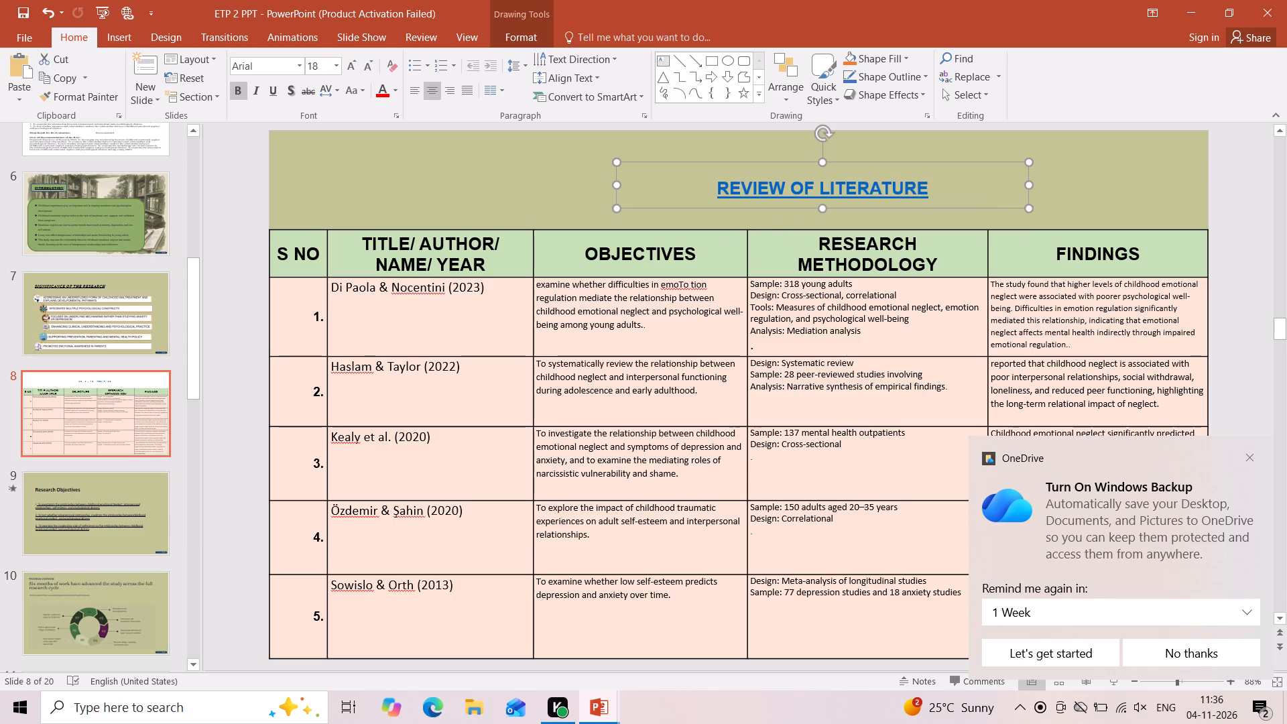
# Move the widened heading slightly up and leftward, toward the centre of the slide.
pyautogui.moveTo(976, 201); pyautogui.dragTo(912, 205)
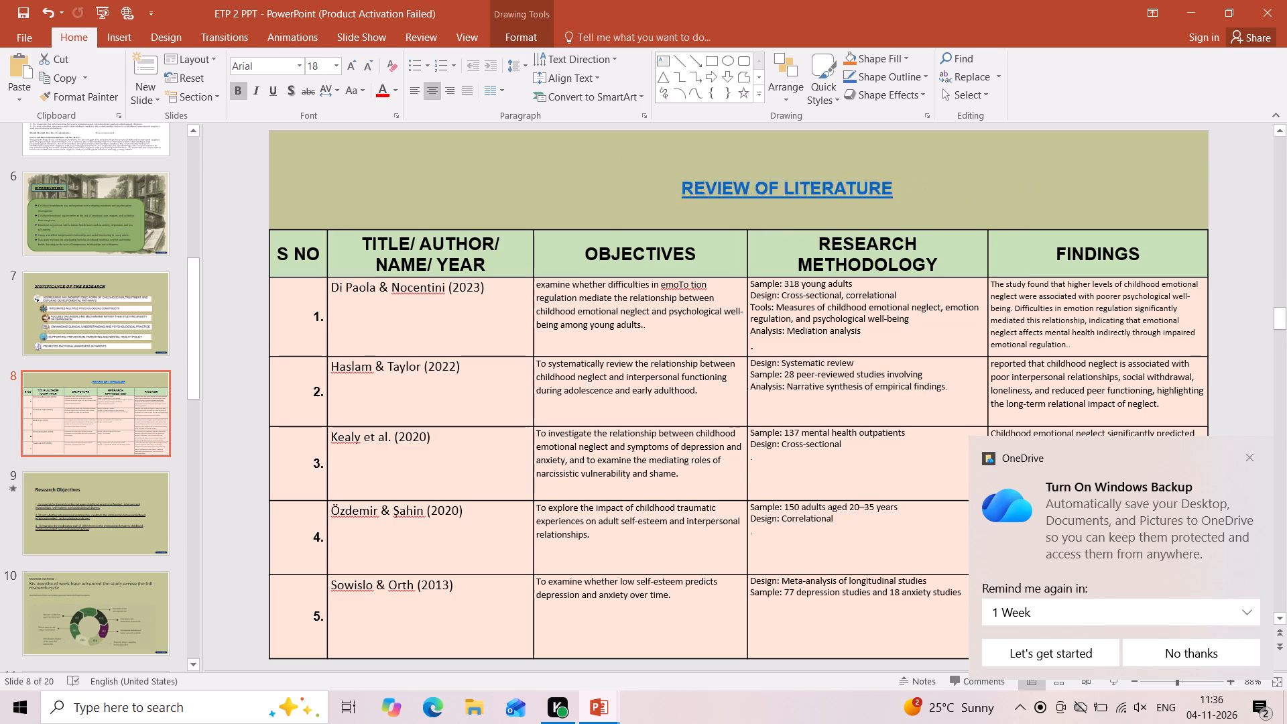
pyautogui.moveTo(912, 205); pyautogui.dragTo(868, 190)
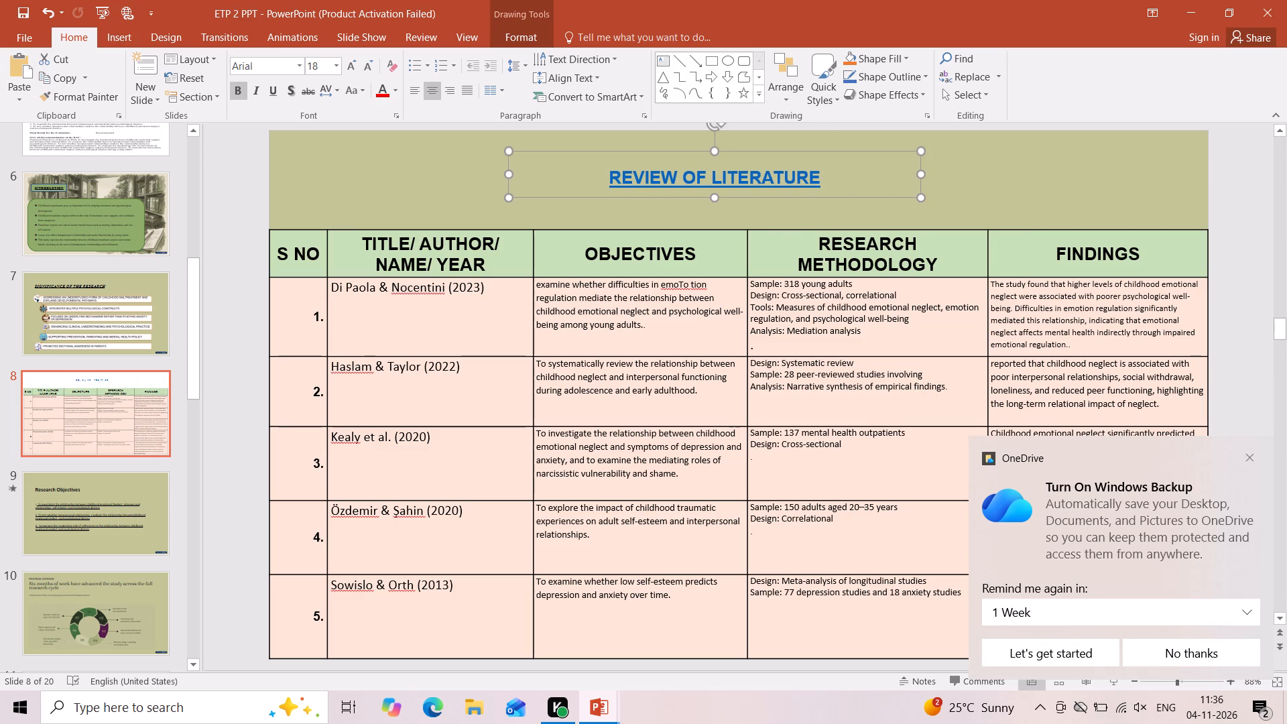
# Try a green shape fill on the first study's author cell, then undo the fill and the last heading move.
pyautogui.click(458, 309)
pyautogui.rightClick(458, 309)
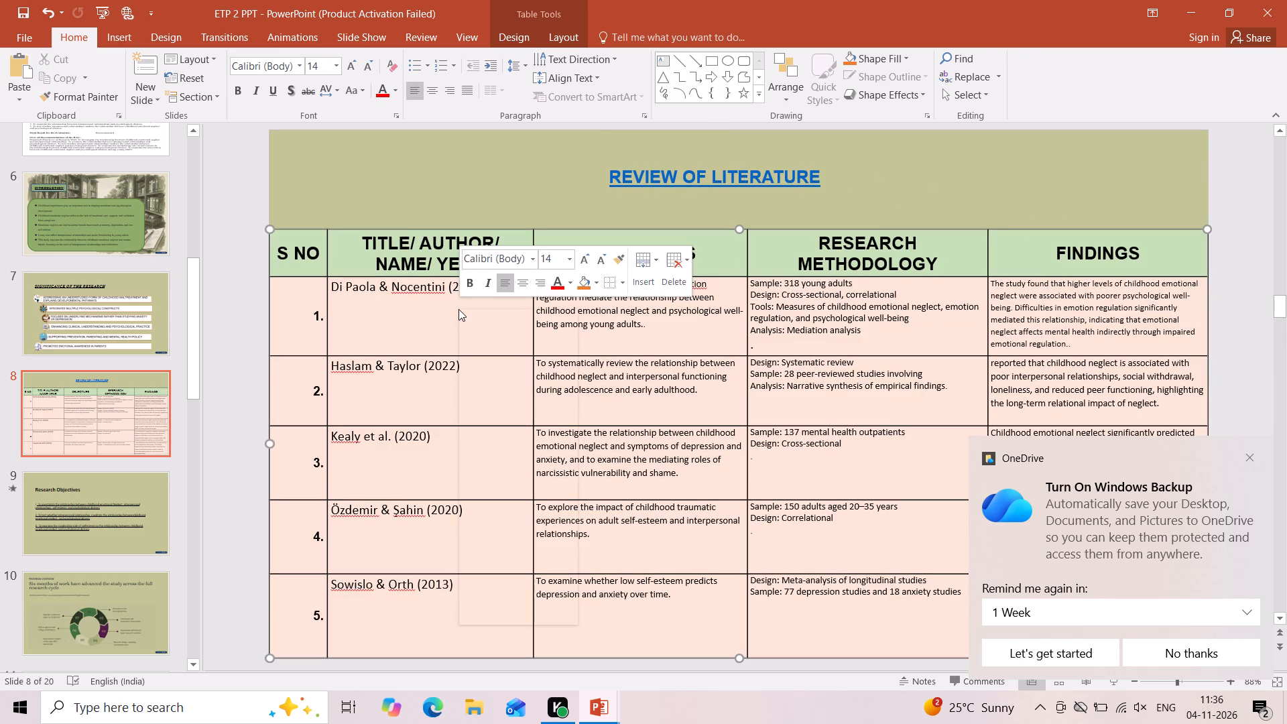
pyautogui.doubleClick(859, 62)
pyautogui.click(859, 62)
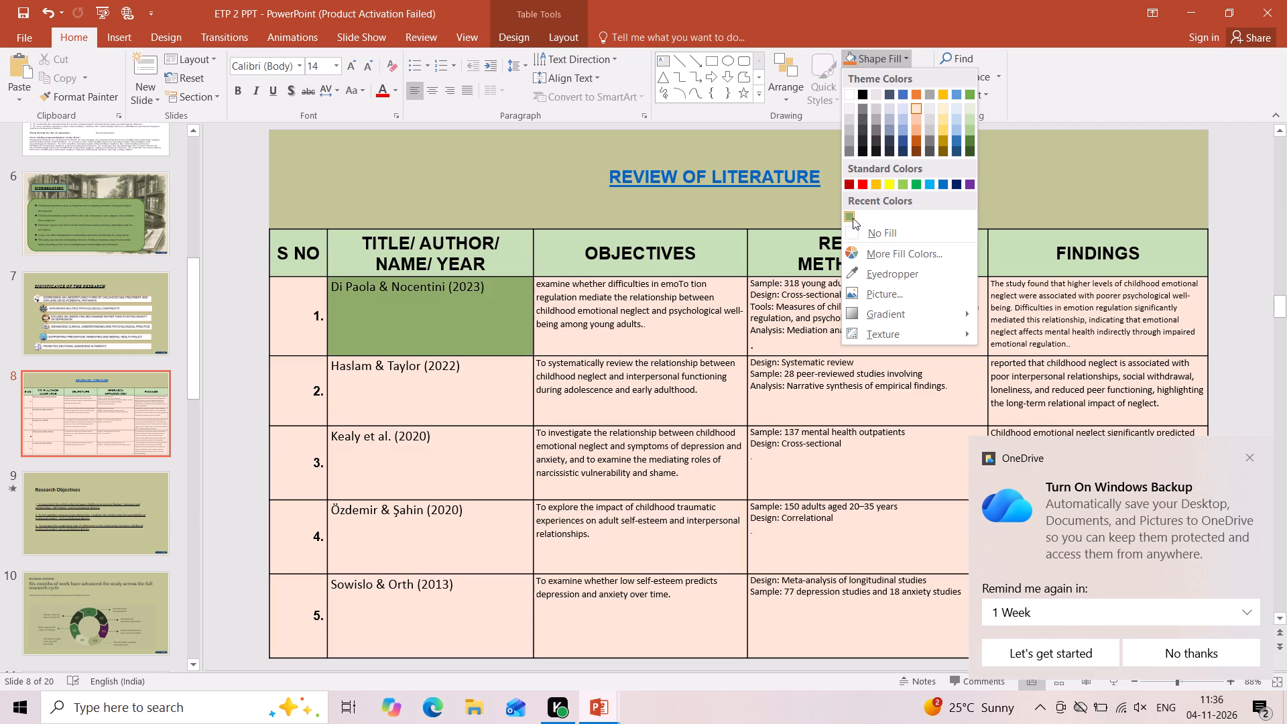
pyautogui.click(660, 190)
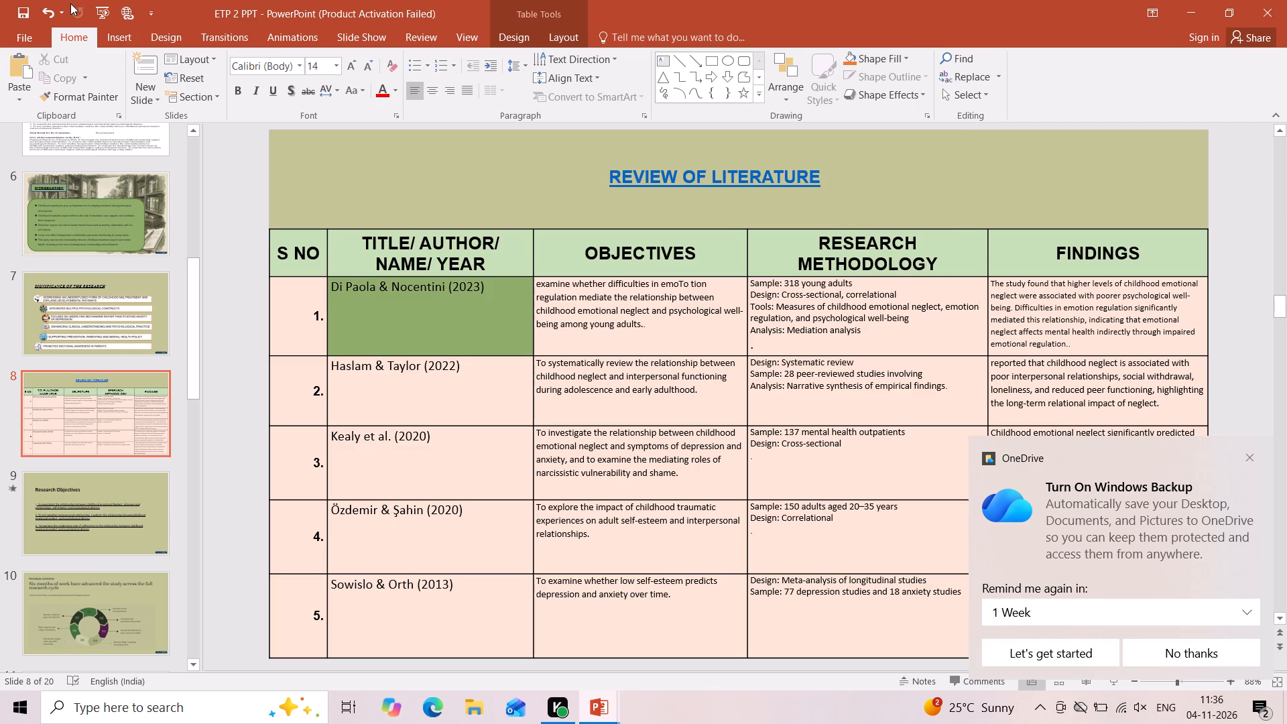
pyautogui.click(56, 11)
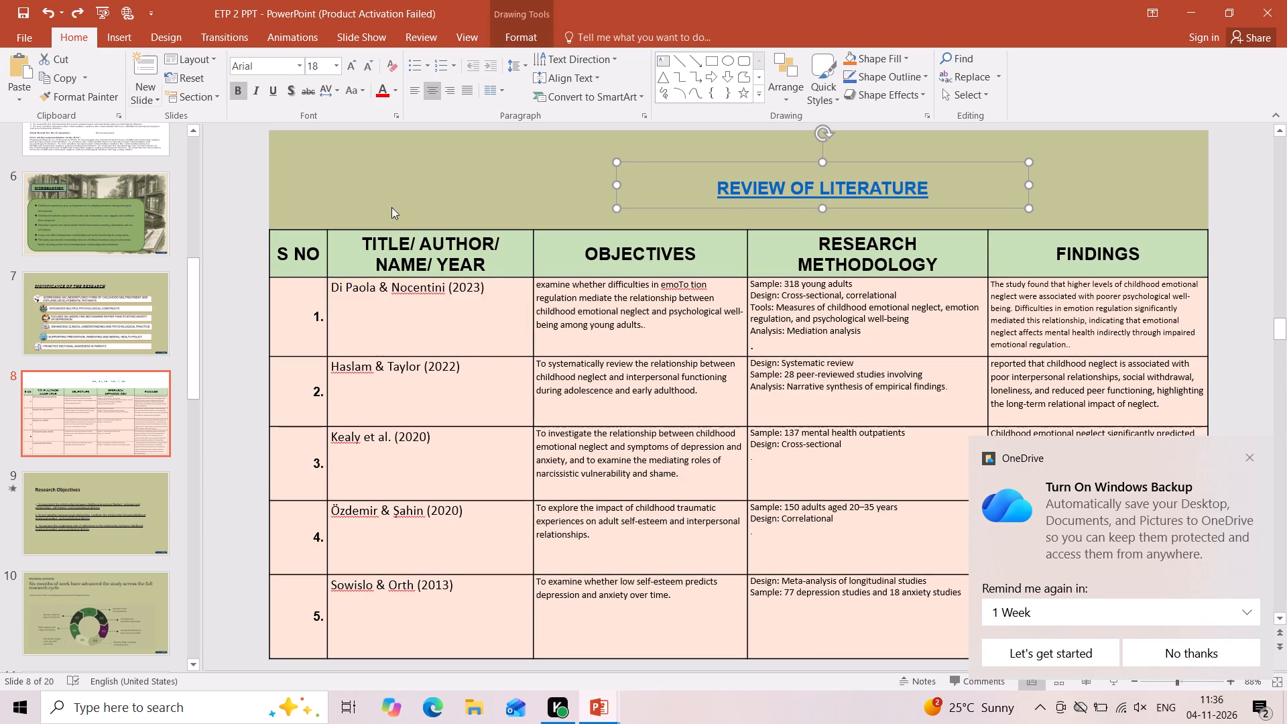
# Correct "emoTo tion" to "emotion" in the first study's OBJECTIVES cell.
pyautogui.click(689, 286)
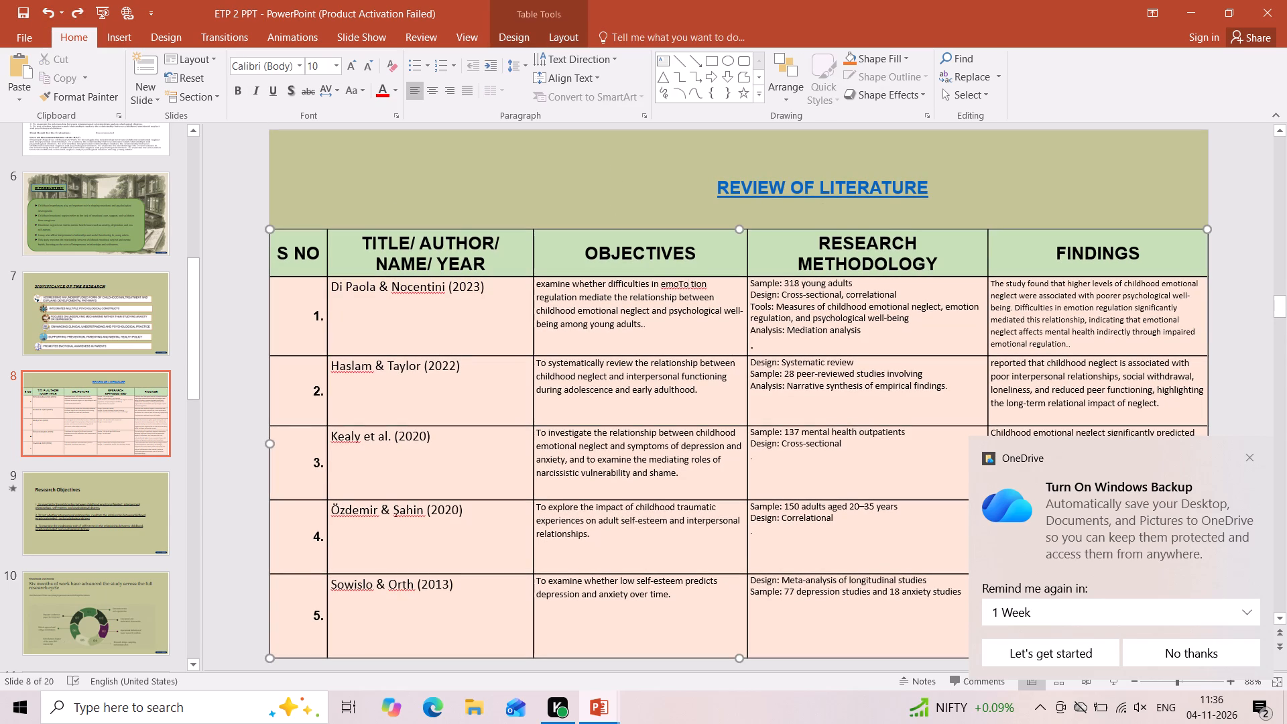
pyautogui.press('BackSpace')
pyautogui.press('BackSpace')
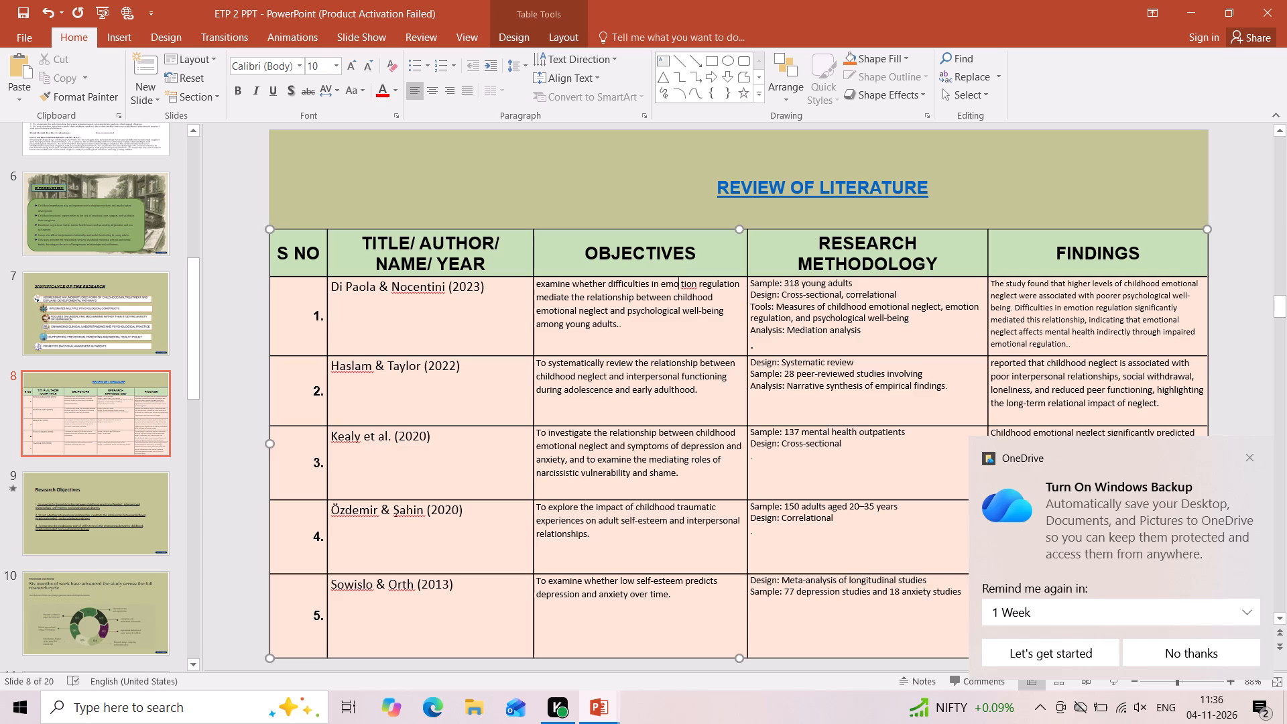
pyautogui.click(680, 286)
pyautogui.press('BackSpace')
pyautogui.moveTo(680, 286); pyautogui.dragTo(405, 211)
pyautogui.moveTo(405, 211); pyautogui.dragTo(537, 395)
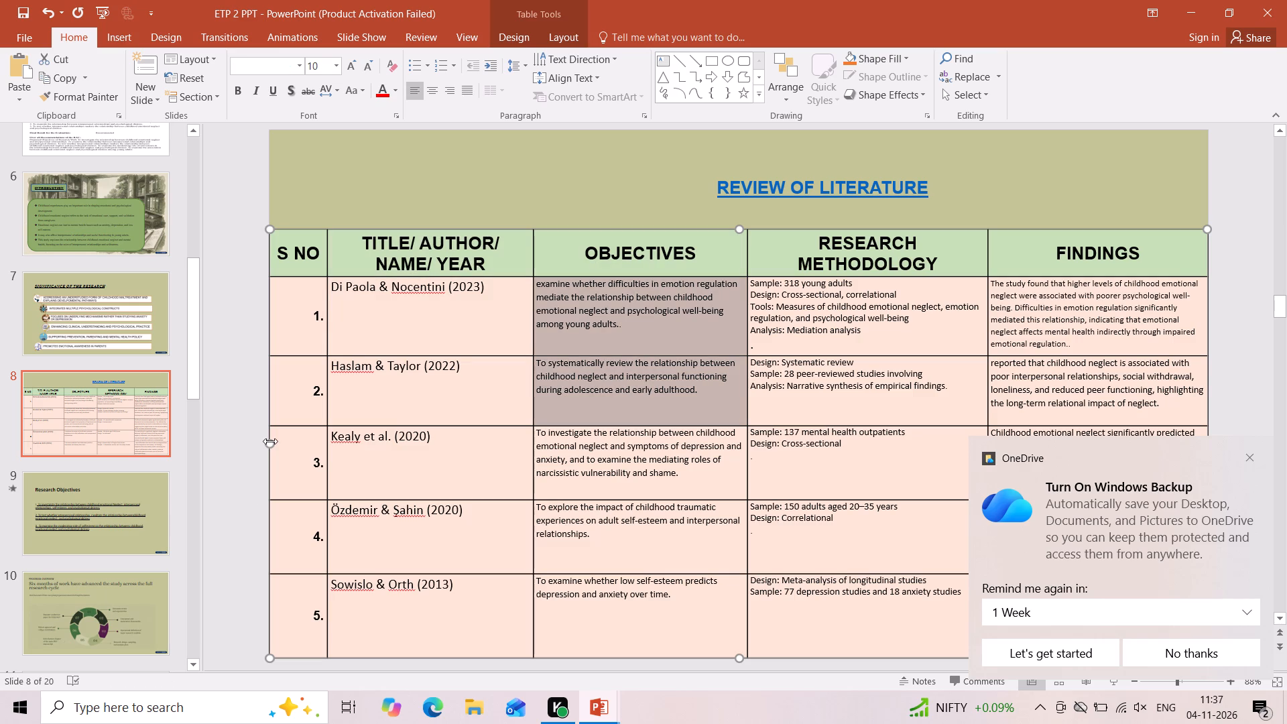
# Shrink the literature table to leave narrow margins at the slide's left, right and bottom edges, dismissing the OneDrive backup notification.
pyautogui.moveTo(269, 444); pyautogui.dragTo(282, 442)
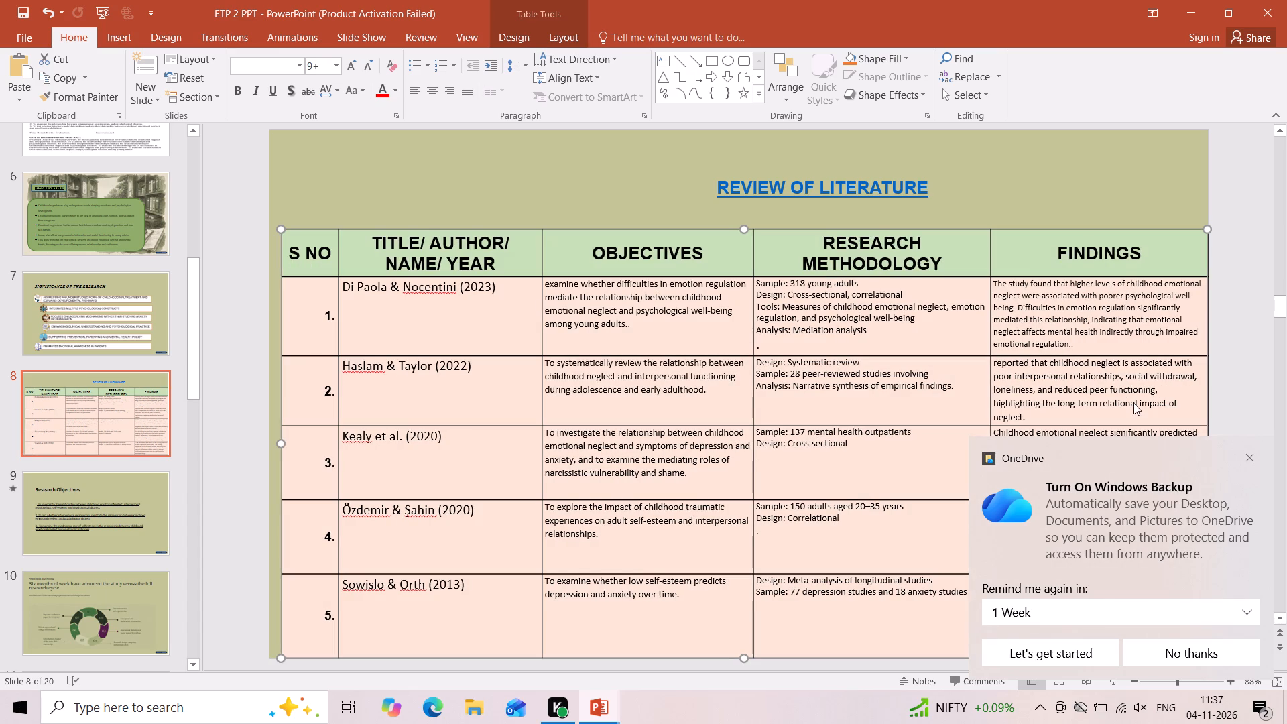
pyautogui.click(1251, 461)
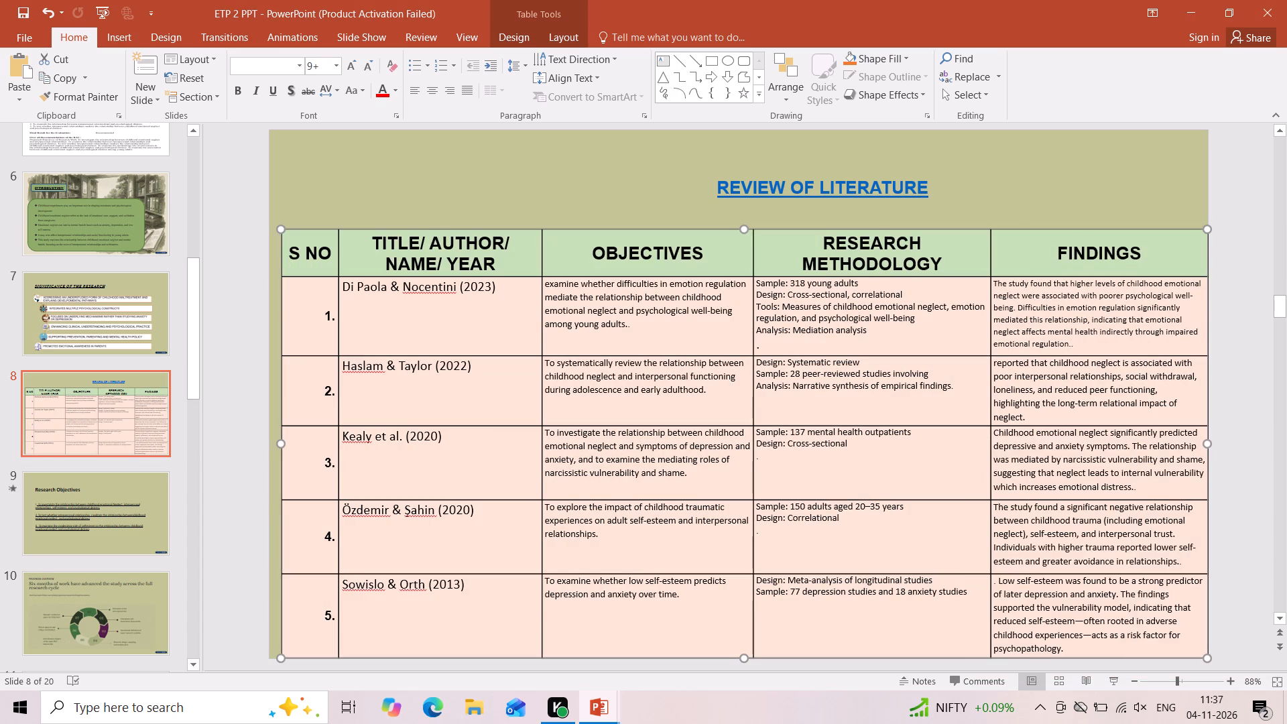
pyautogui.moveTo(1210, 442); pyautogui.dragTo(1191, 440)
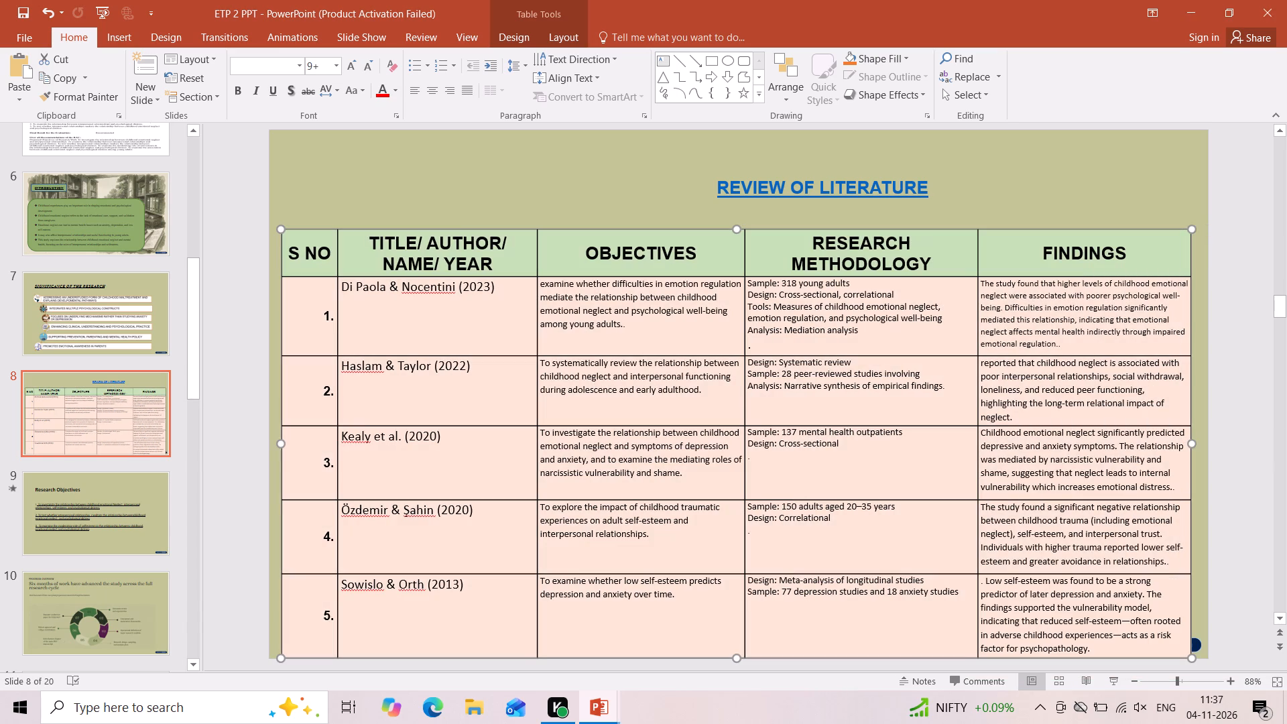
pyautogui.moveTo(1190, 658); pyautogui.dragTo(1190, 656)
pyautogui.moveTo(1190, 656); pyautogui.dragTo(1201, 650)
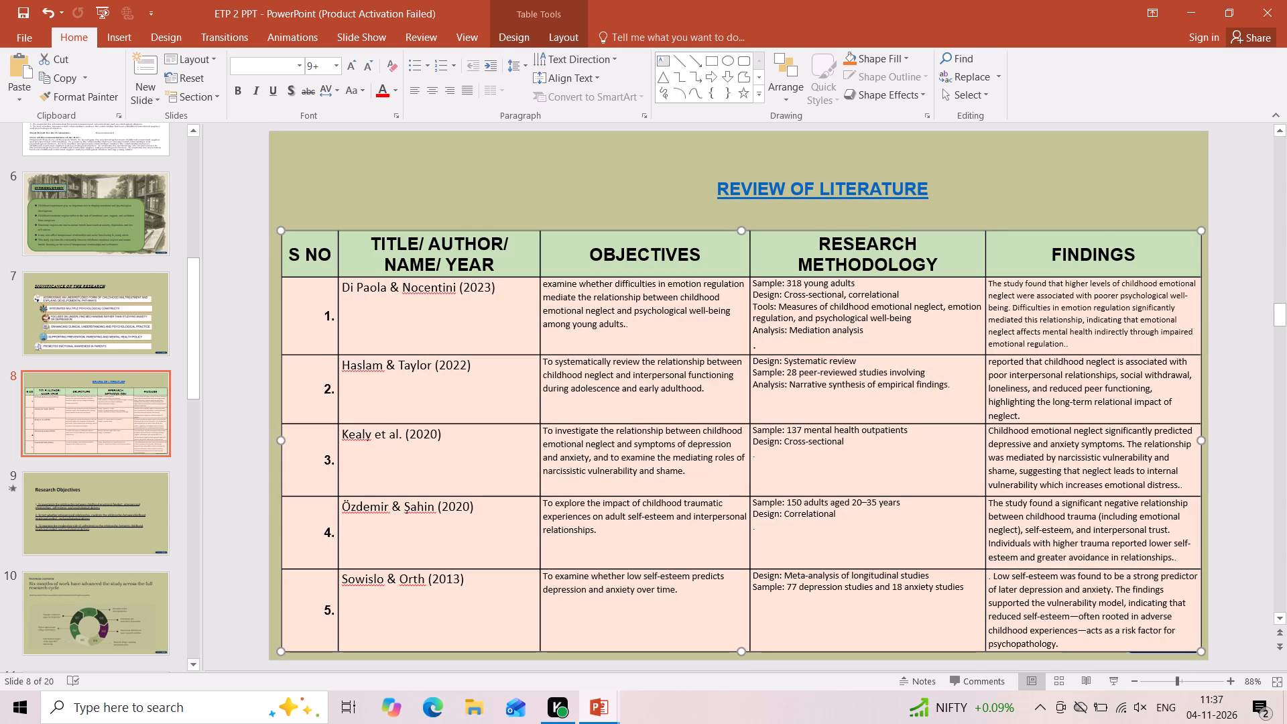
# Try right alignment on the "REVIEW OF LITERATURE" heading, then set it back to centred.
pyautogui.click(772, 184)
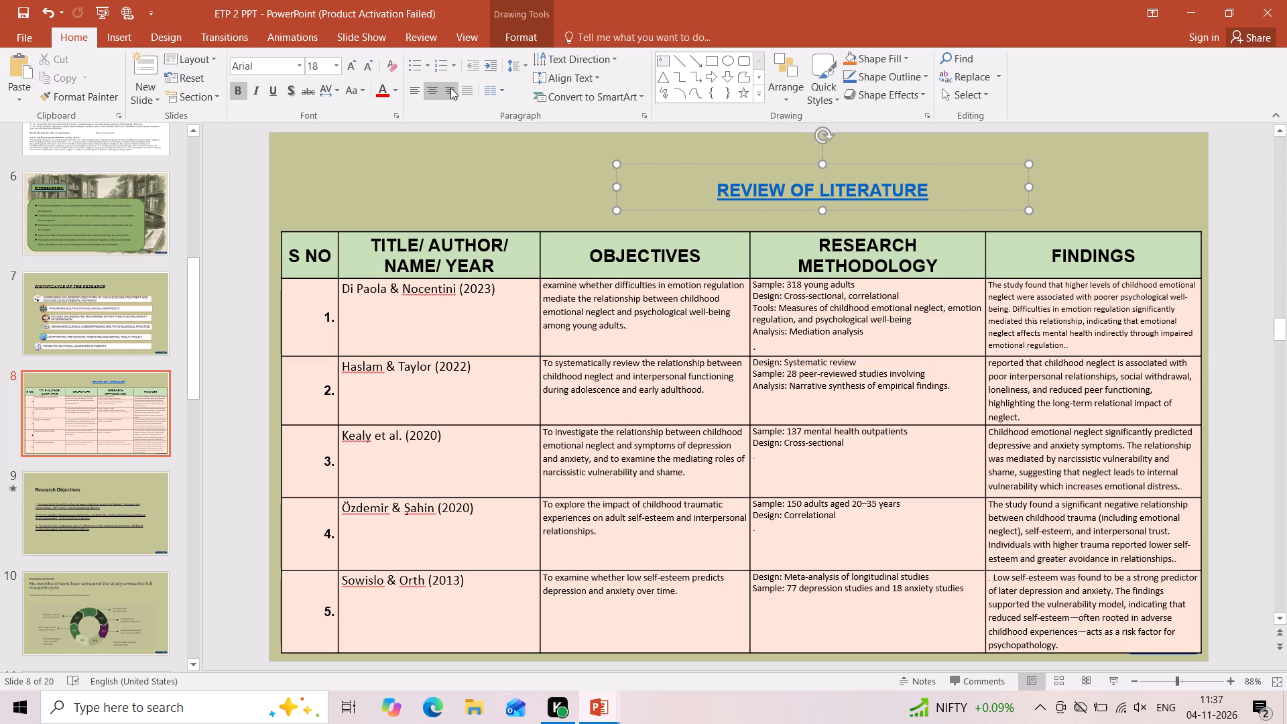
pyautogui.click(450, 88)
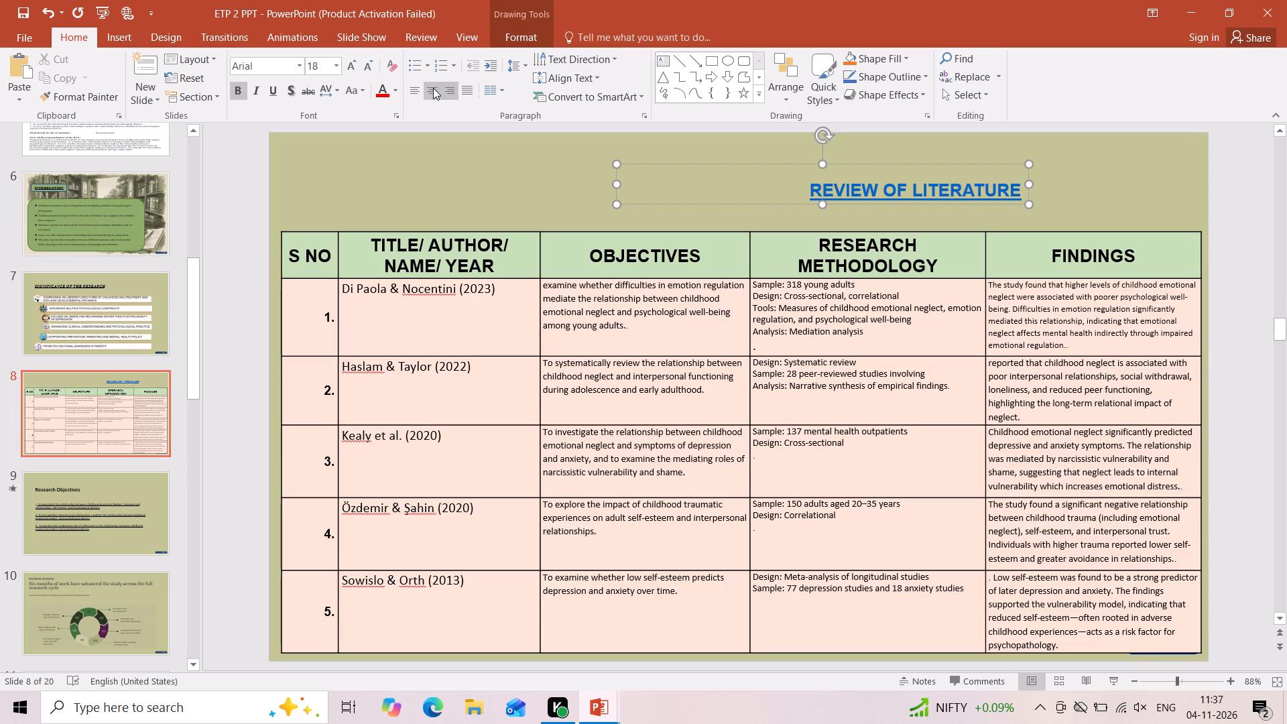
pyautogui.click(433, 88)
# Widen the heading's text box on both sides to nearly the table's width, centring the heading over the table.
pyautogui.moveTo(617, 183); pyautogui.dragTo(609, 182)
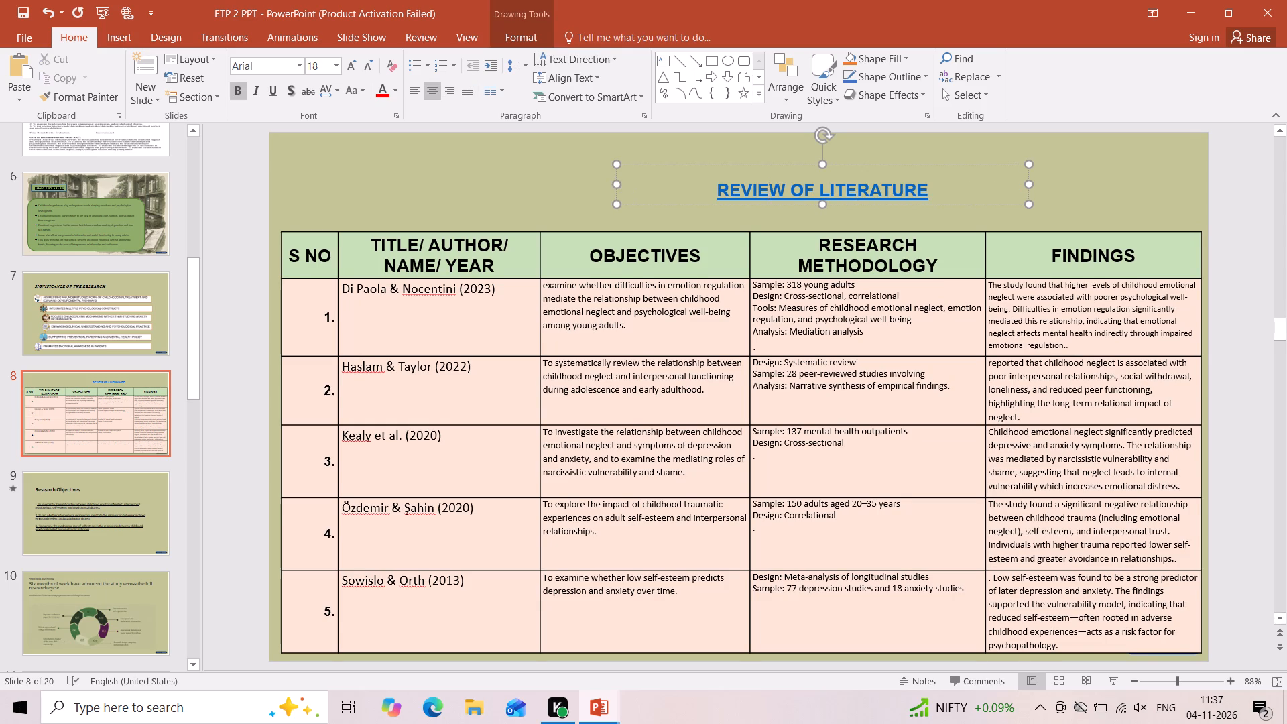
pyautogui.moveTo(609, 182); pyautogui.dragTo(394, 129)
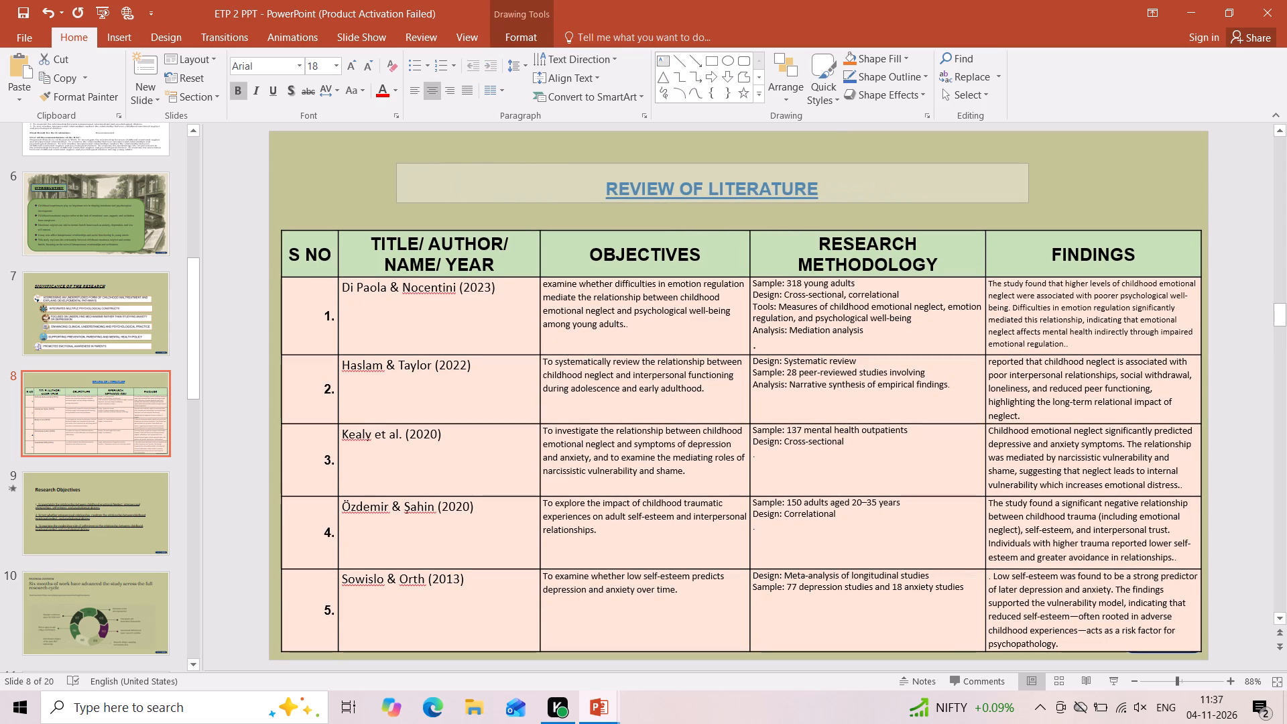
pyautogui.moveTo(394, 129); pyautogui.dragTo(296, 110)
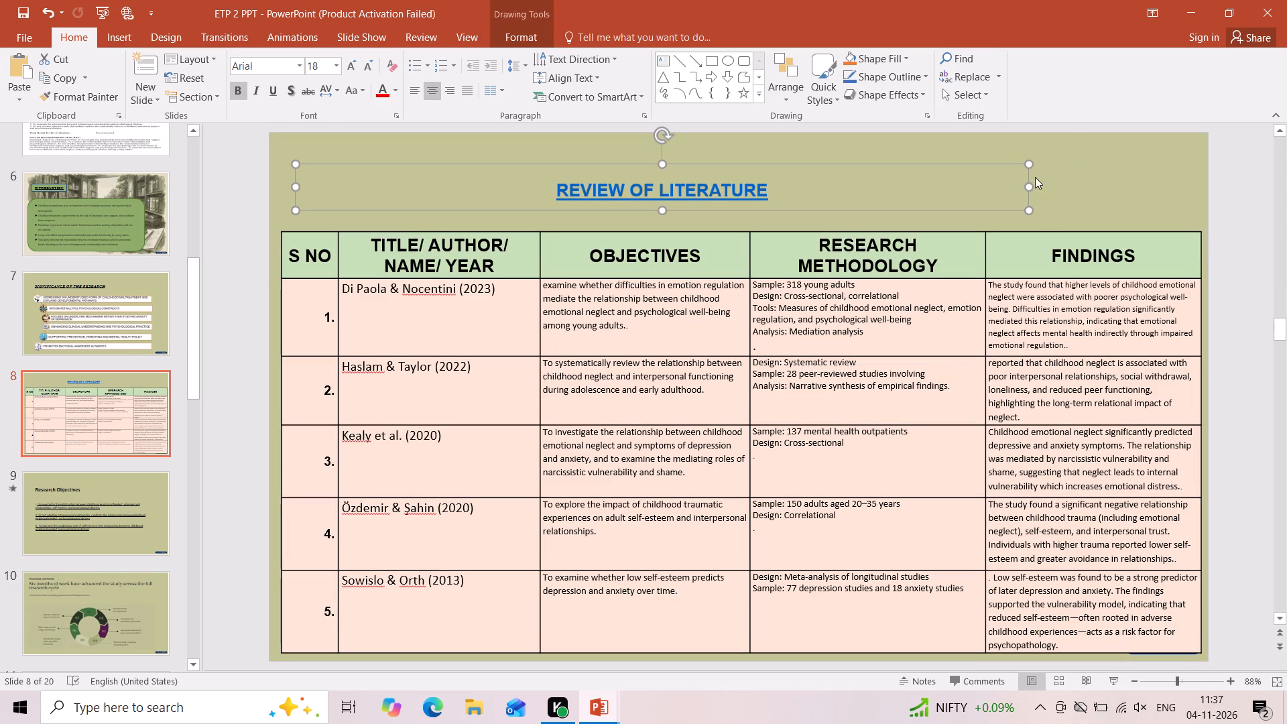
pyautogui.moveTo(1032, 186); pyautogui.dragTo(1103, 204)
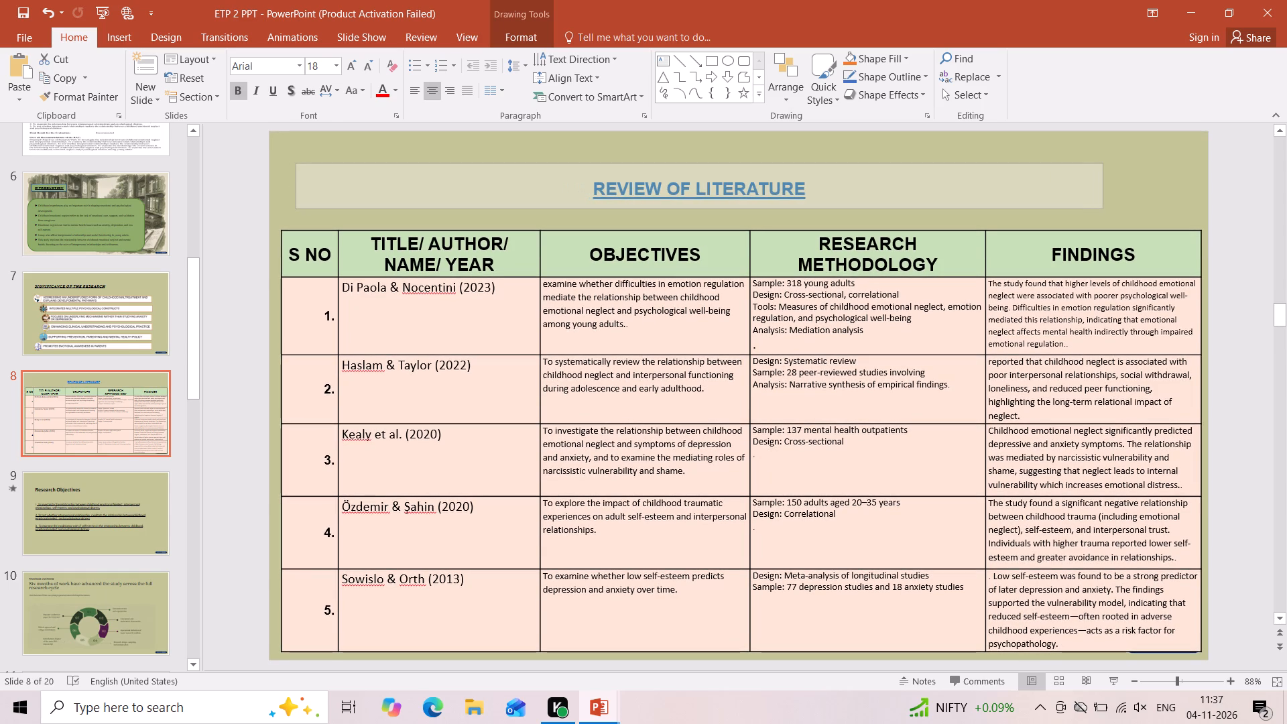
pyautogui.moveTo(1103, 204); pyautogui.dragTo(1178, 220)
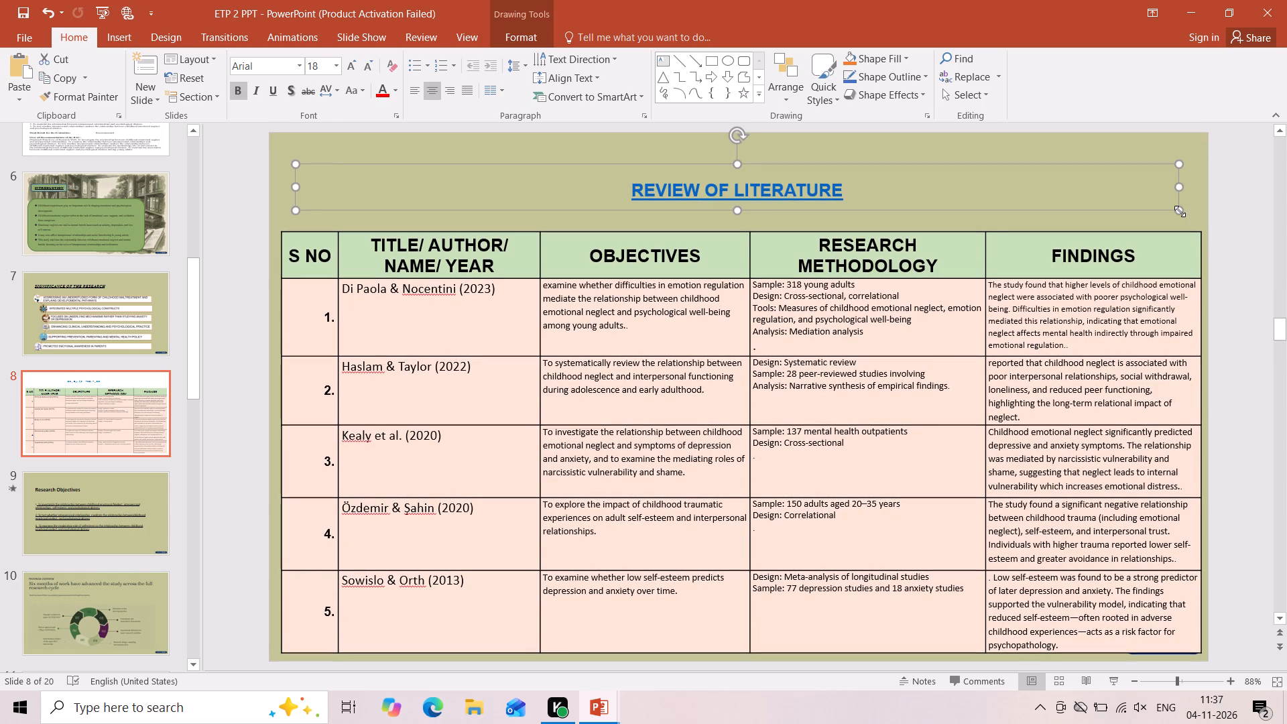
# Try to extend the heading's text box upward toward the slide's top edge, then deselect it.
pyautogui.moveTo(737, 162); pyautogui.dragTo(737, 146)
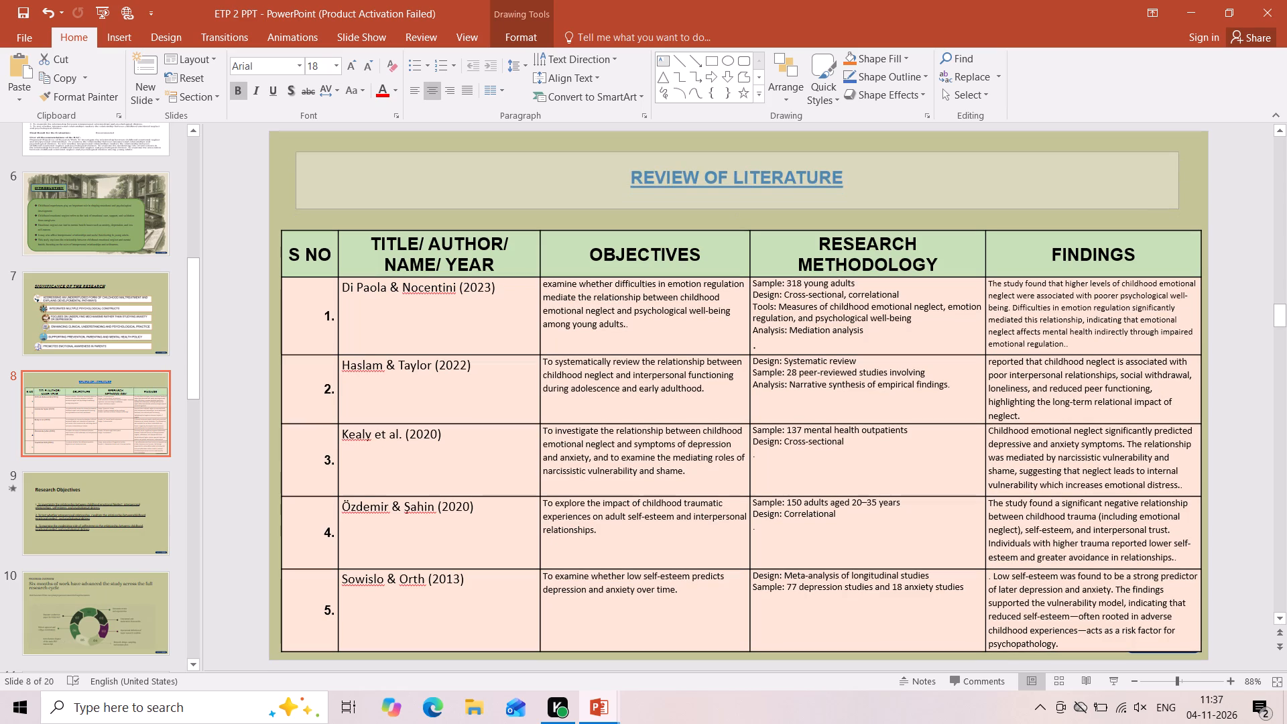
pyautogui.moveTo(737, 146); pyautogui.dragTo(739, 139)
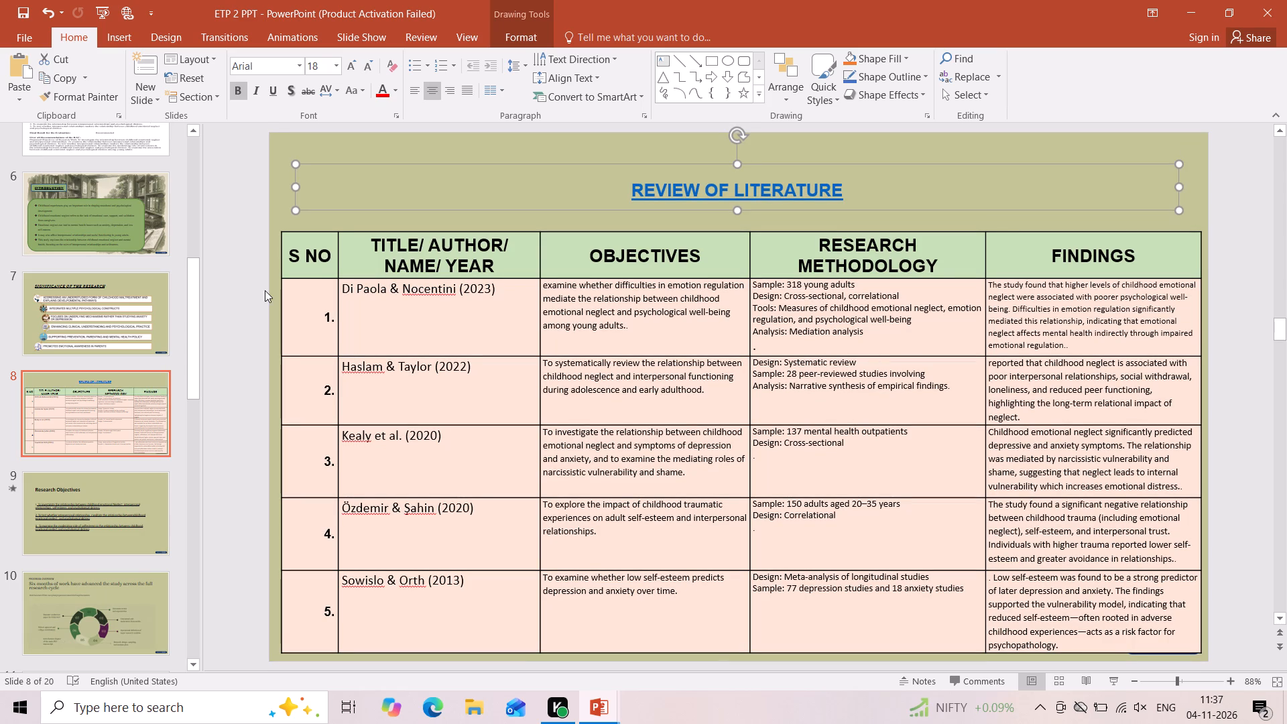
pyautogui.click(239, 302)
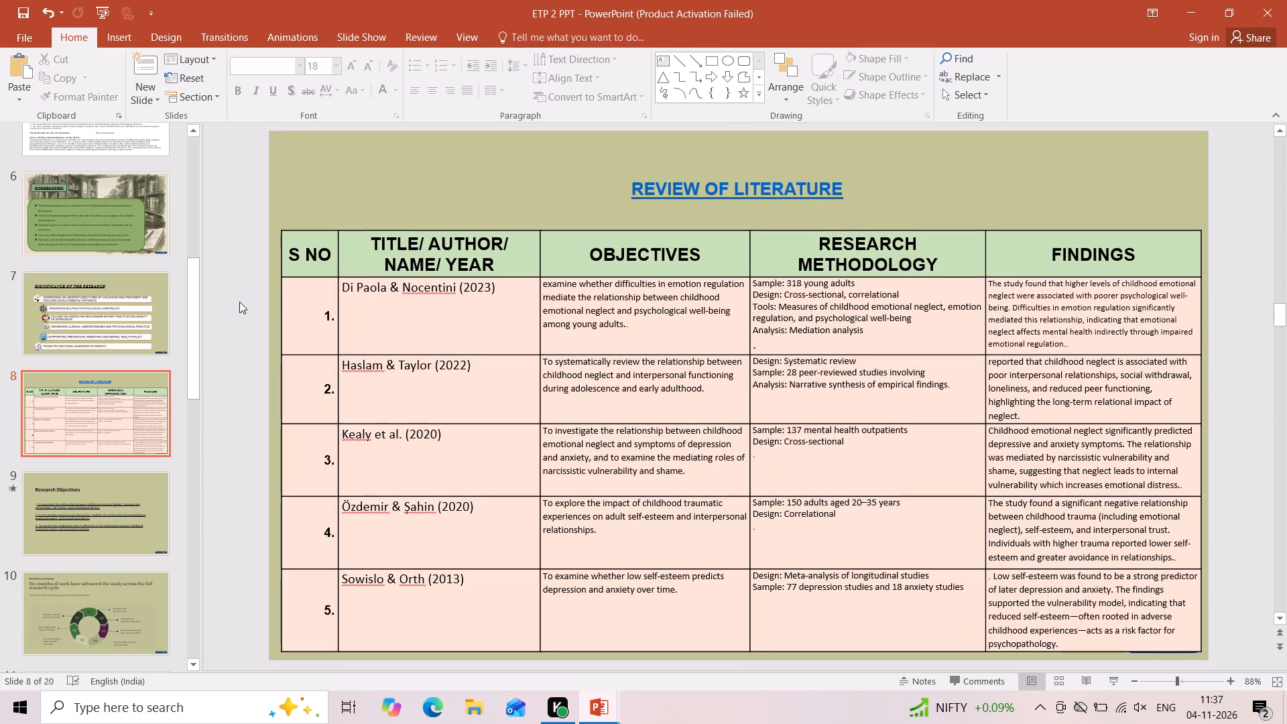
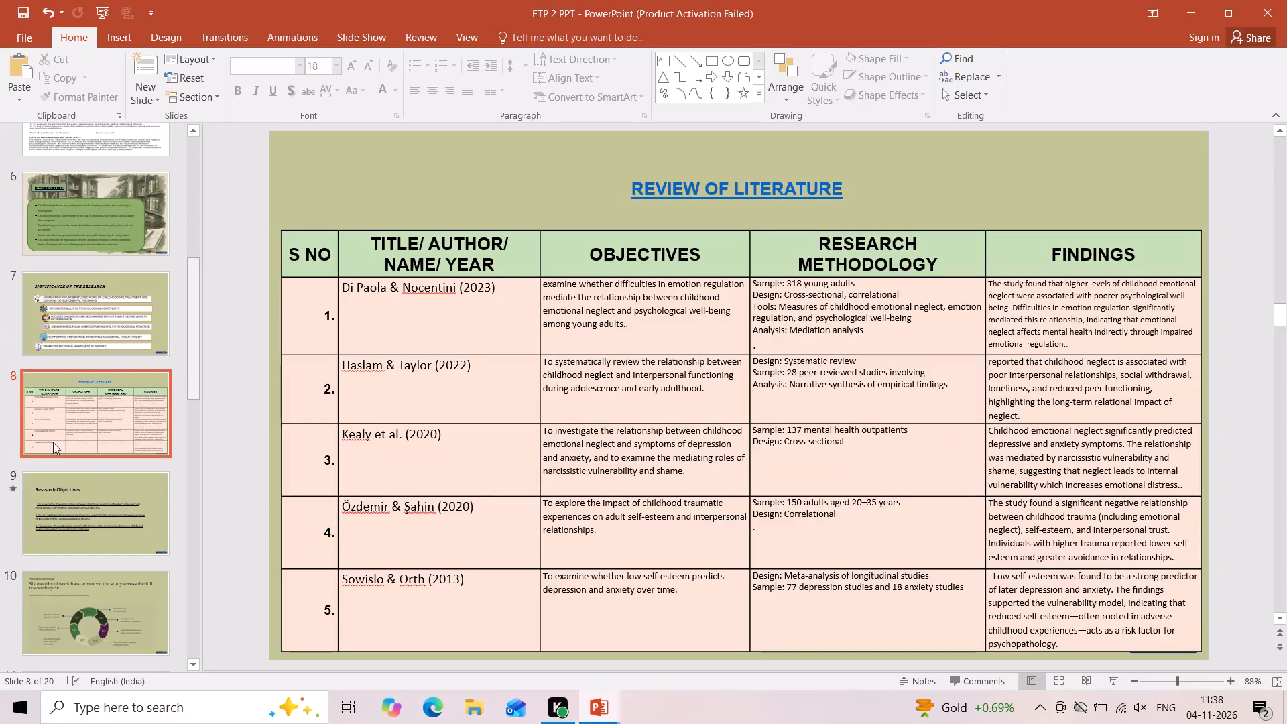
# On the Research Objectives slide, remove the underline from the objectives' text and set it to 24 pt, trying bold and turning it off again.
pyautogui.click(65, 501)
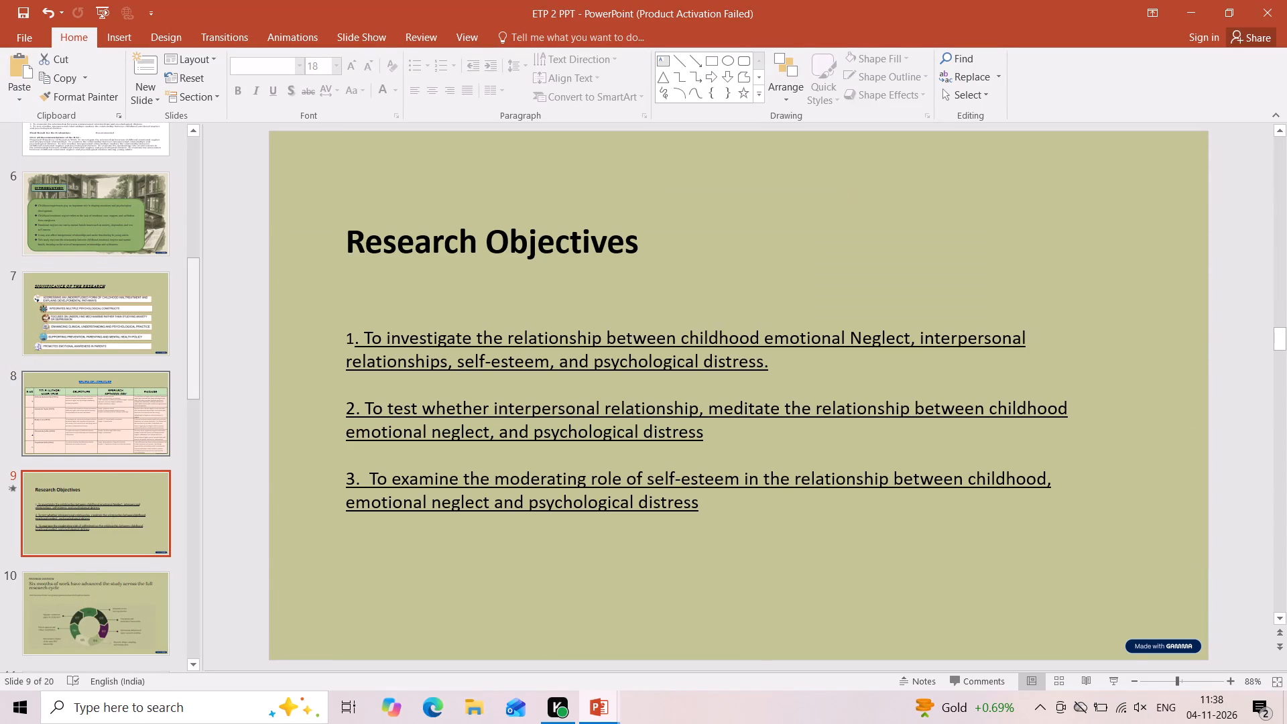
pyautogui.moveTo(369, 337); pyautogui.dragTo(692, 524)
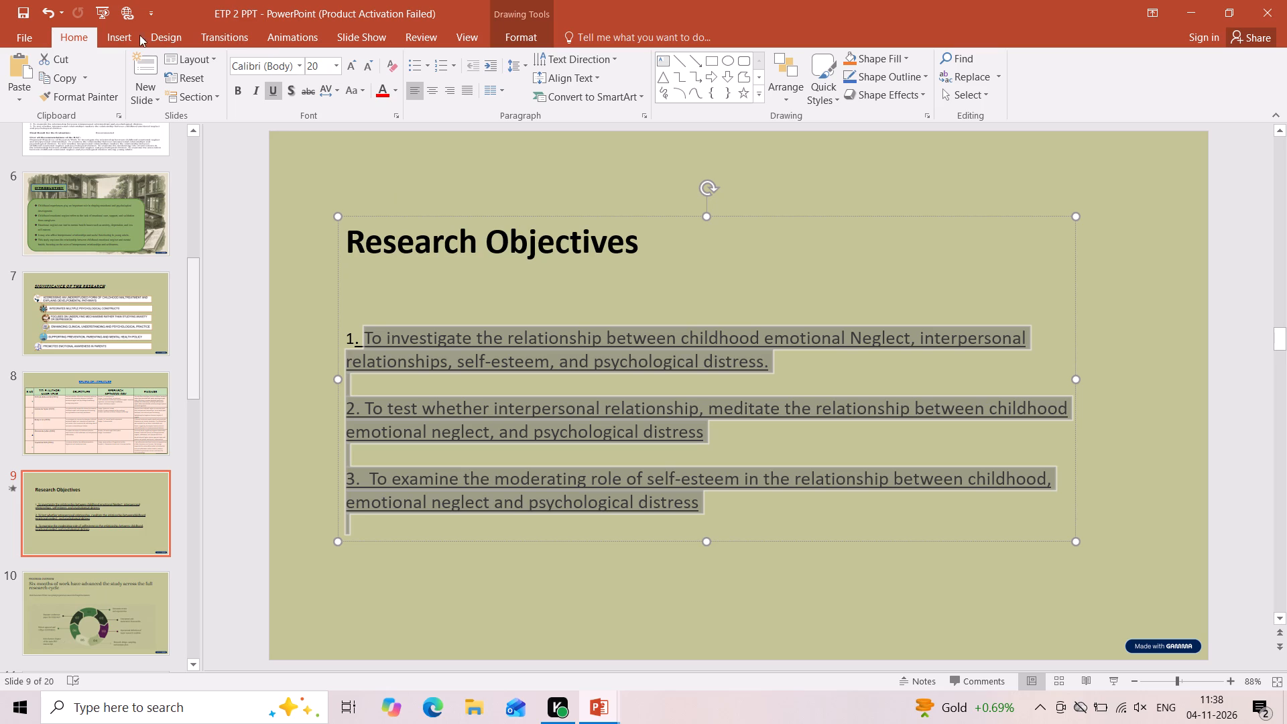
pyautogui.click(273, 88)
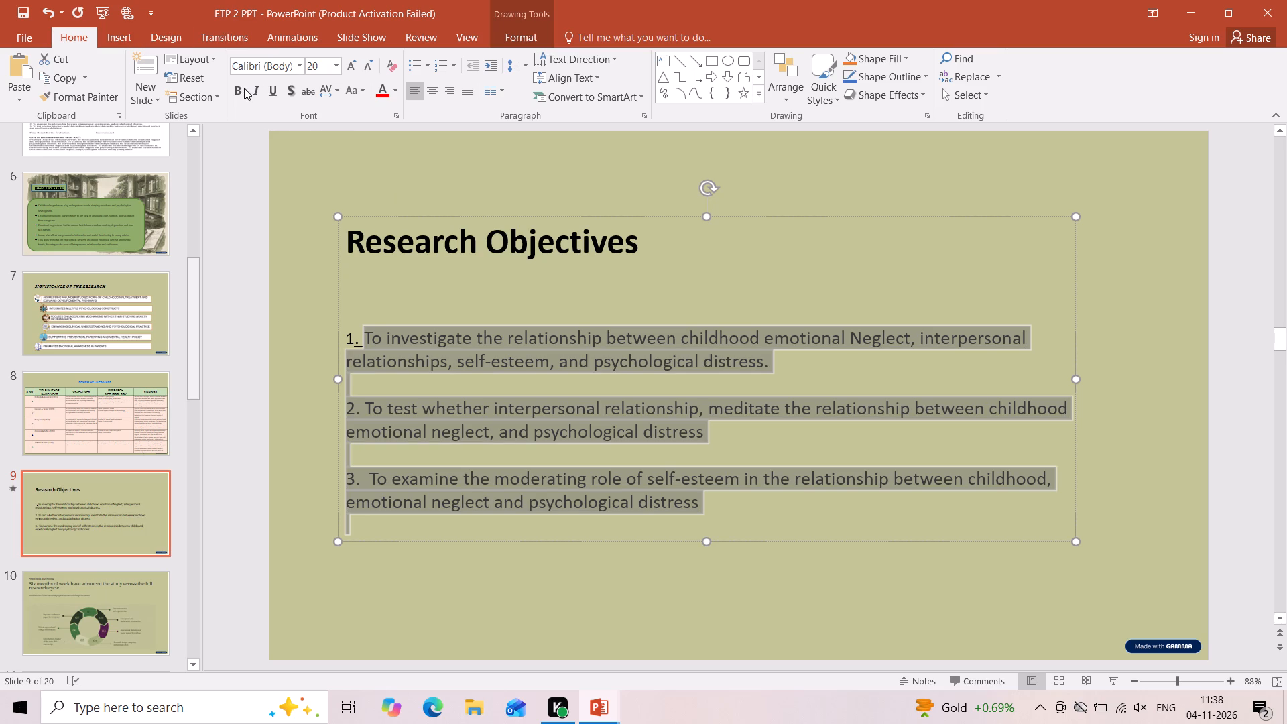
pyautogui.click(243, 88)
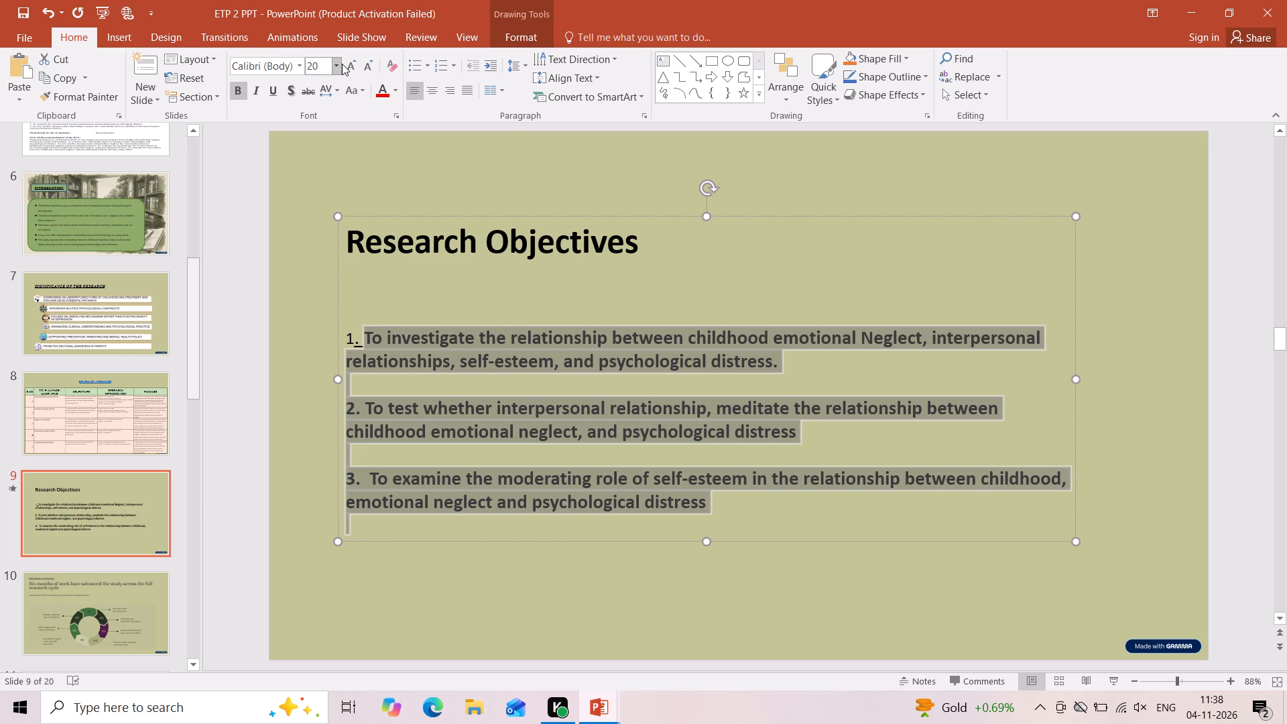
pyautogui.click(336, 64)
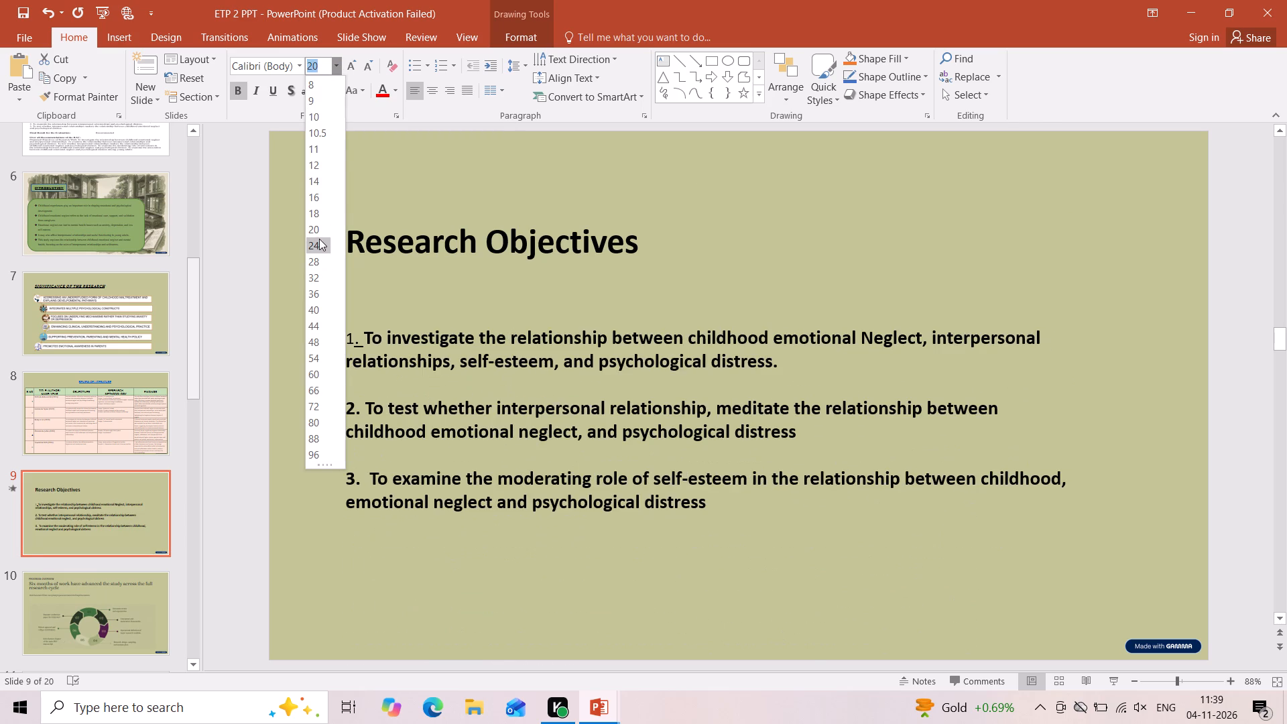
pyautogui.click(318, 240)
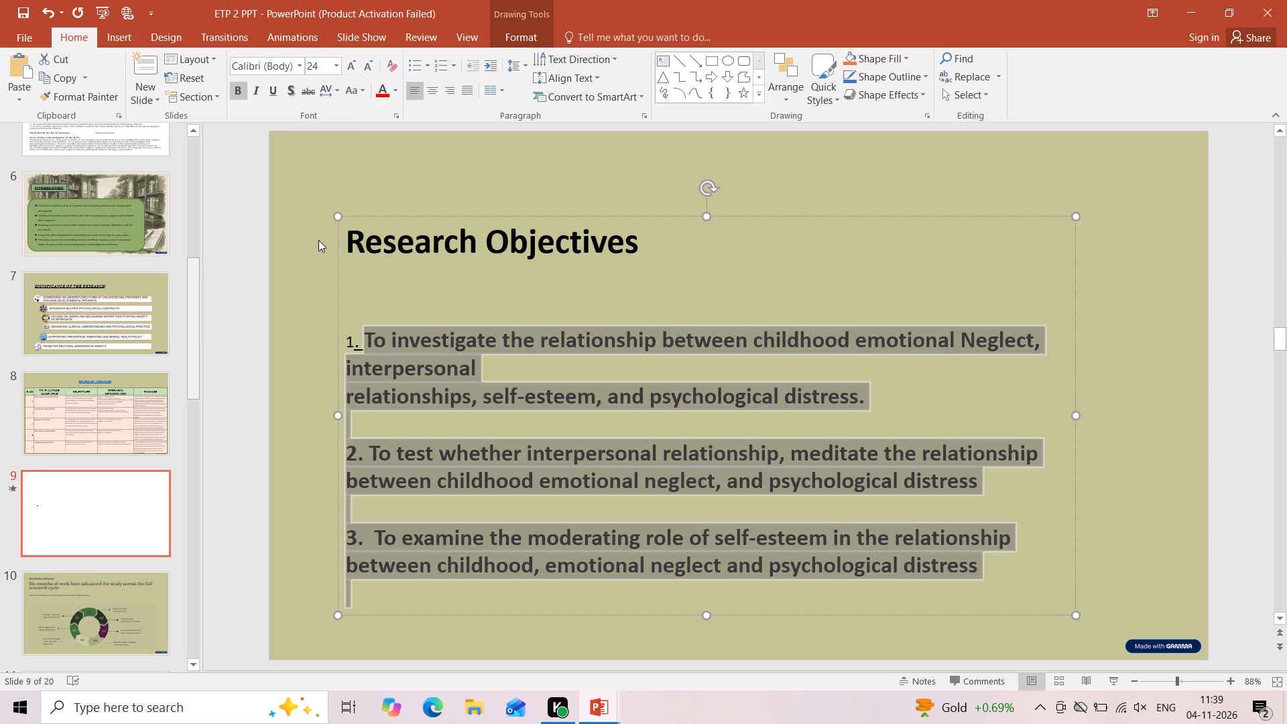
pyautogui.click(245, 96)
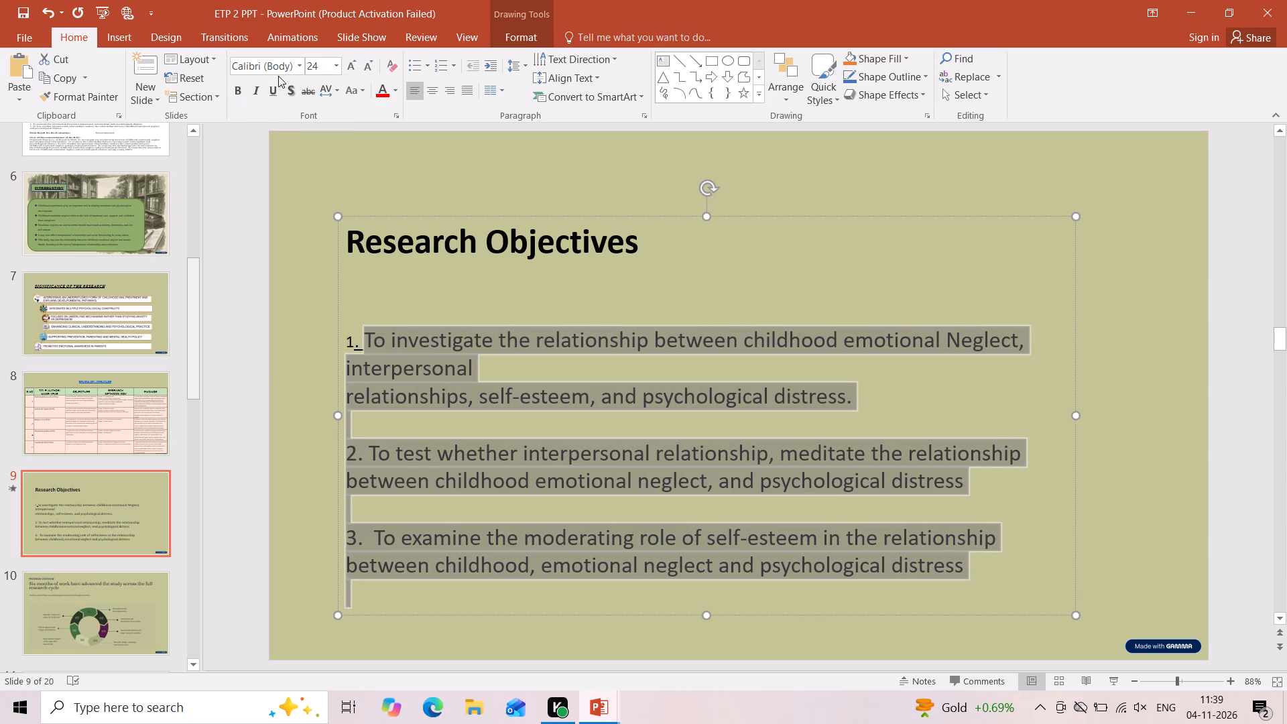
# Change the font of the selected objectives to Times New Roman.
pyautogui.click(287, 68)
pyautogui.click(300, 67)
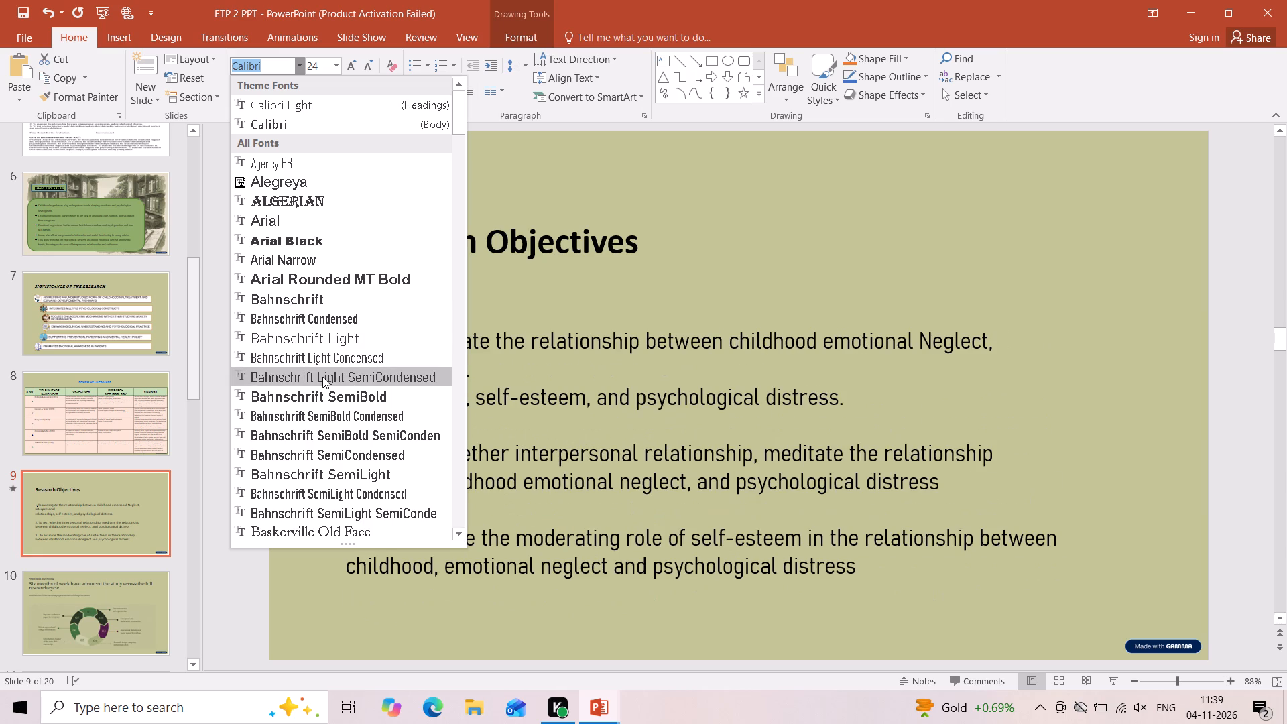
pyautogui.click(312, 118)
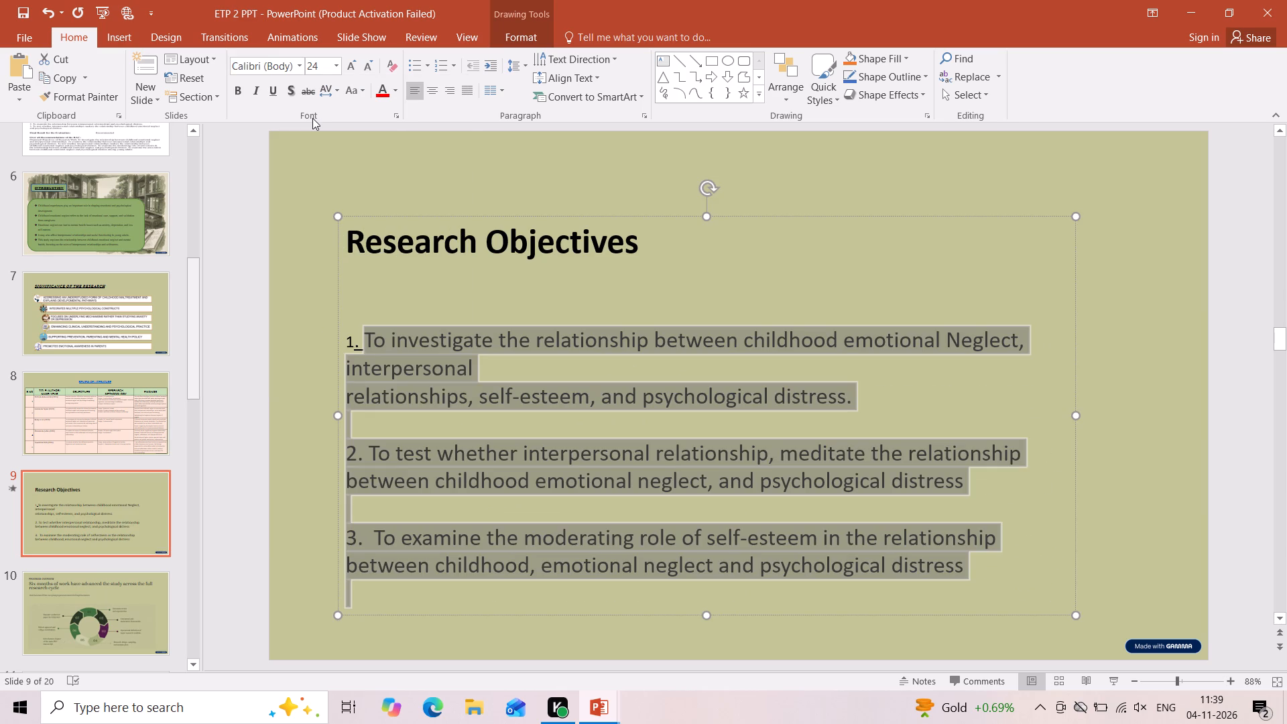
pyautogui.click(299, 72)
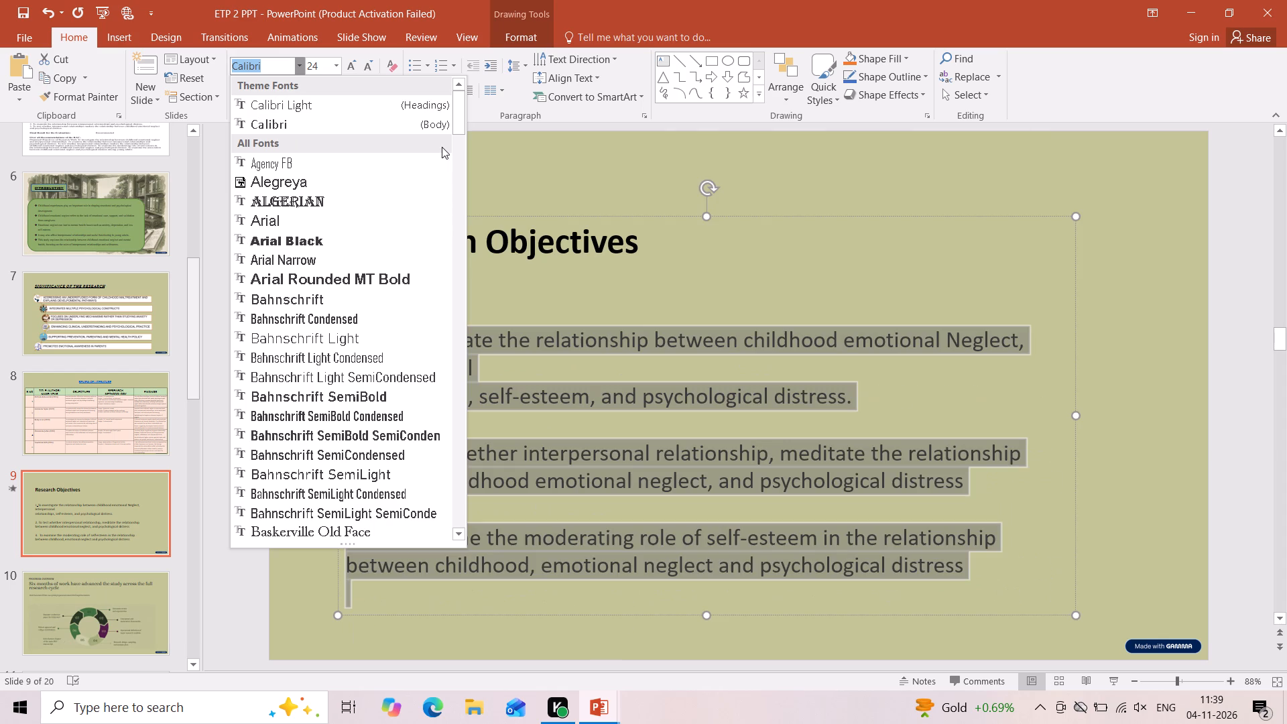
pyautogui.moveTo(464, 137); pyautogui.dragTo(465, 215)
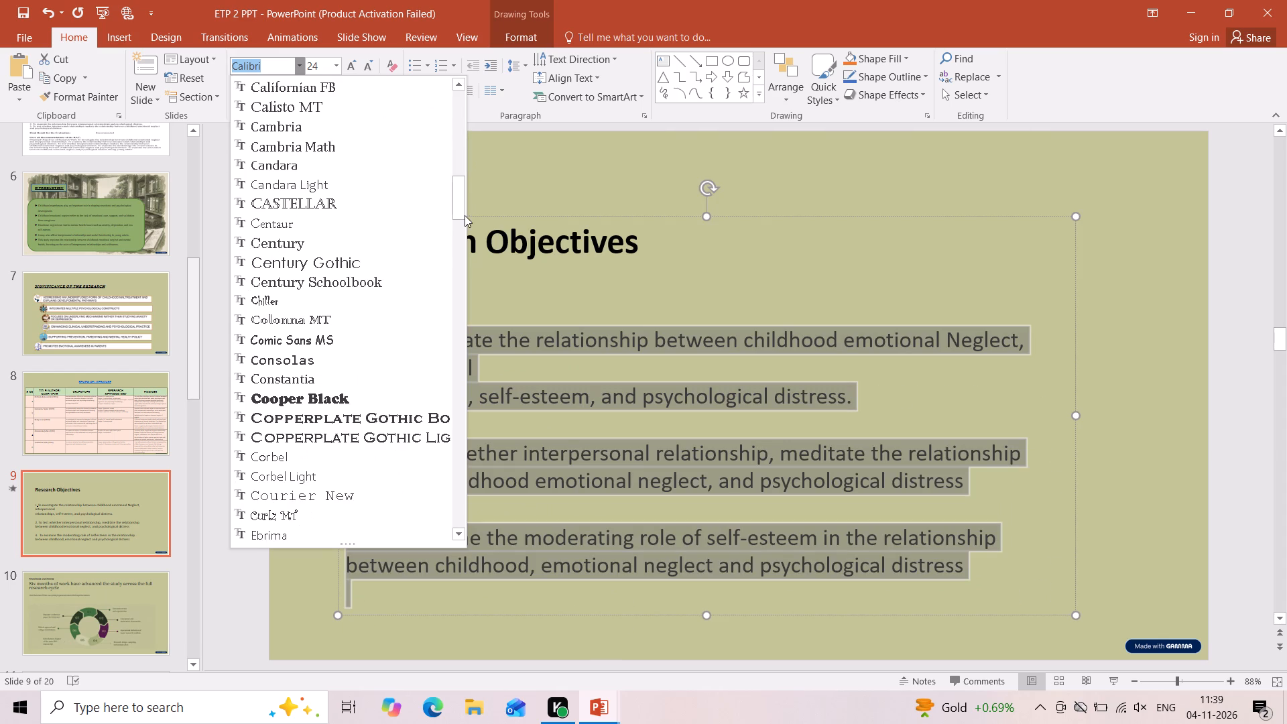
pyautogui.moveTo(465, 215); pyautogui.dragTo(458, 345)
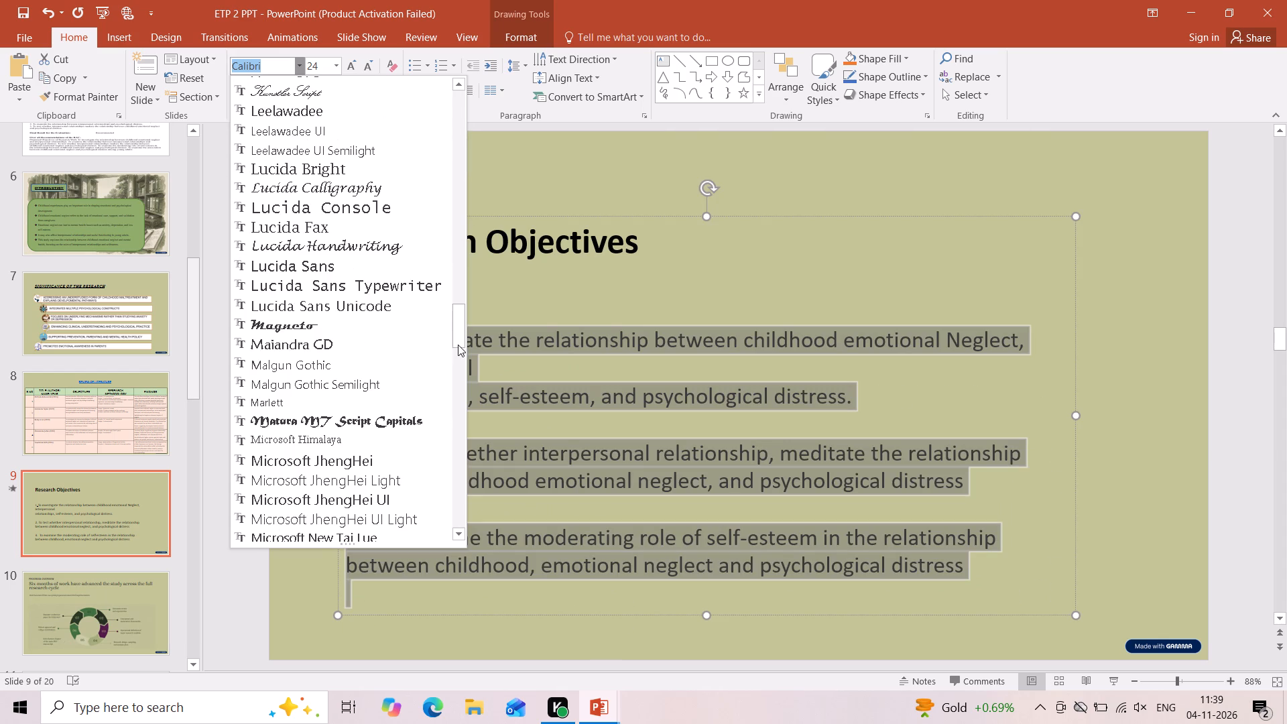
pyautogui.moveTo(458, 345); pyautogui.dragTo(458, 441)
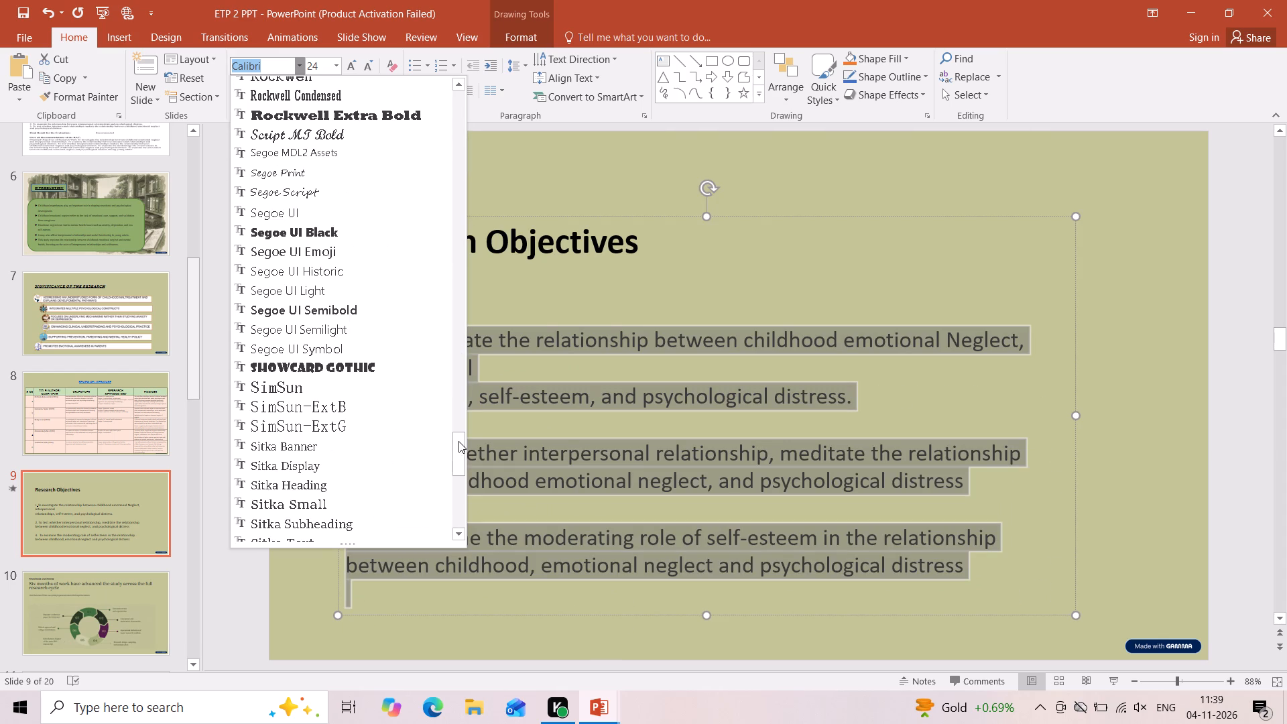
pyautogui.moveTo(458, 441); pyautogui.dragTo(459, 481)
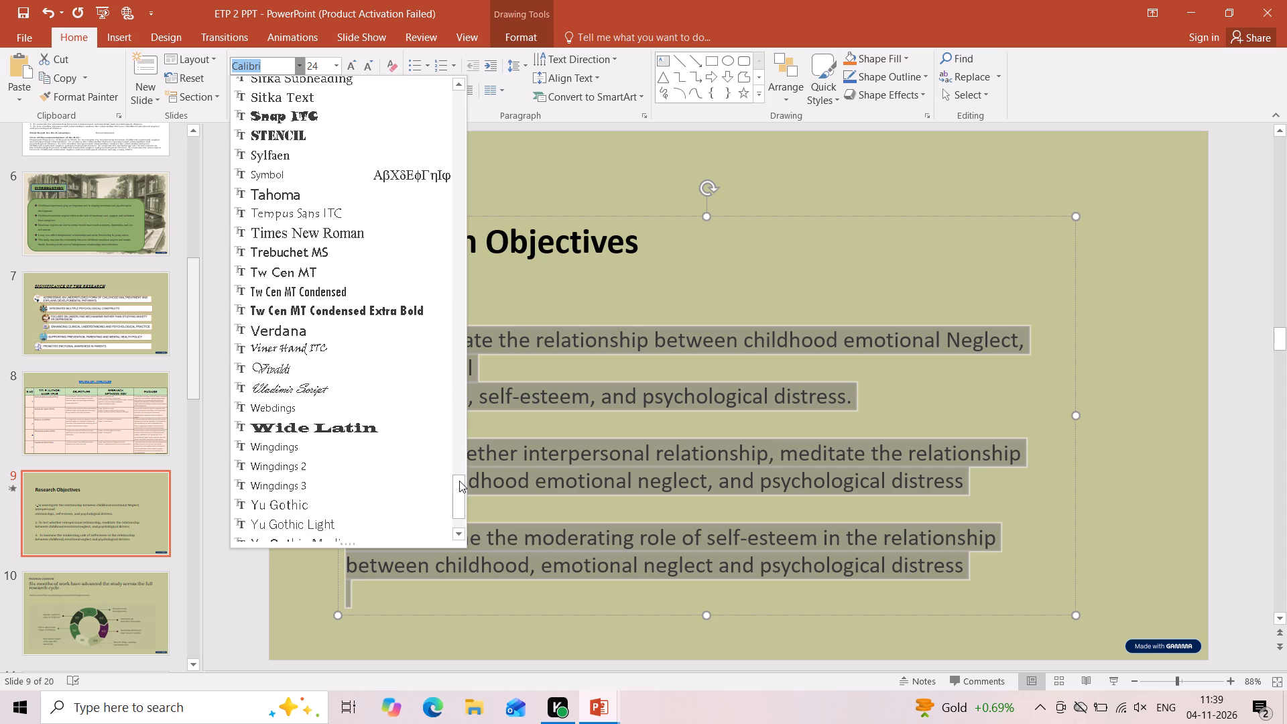
pyautogui.moveTo(459, 481); pyautogui.dragTo(459, 475)
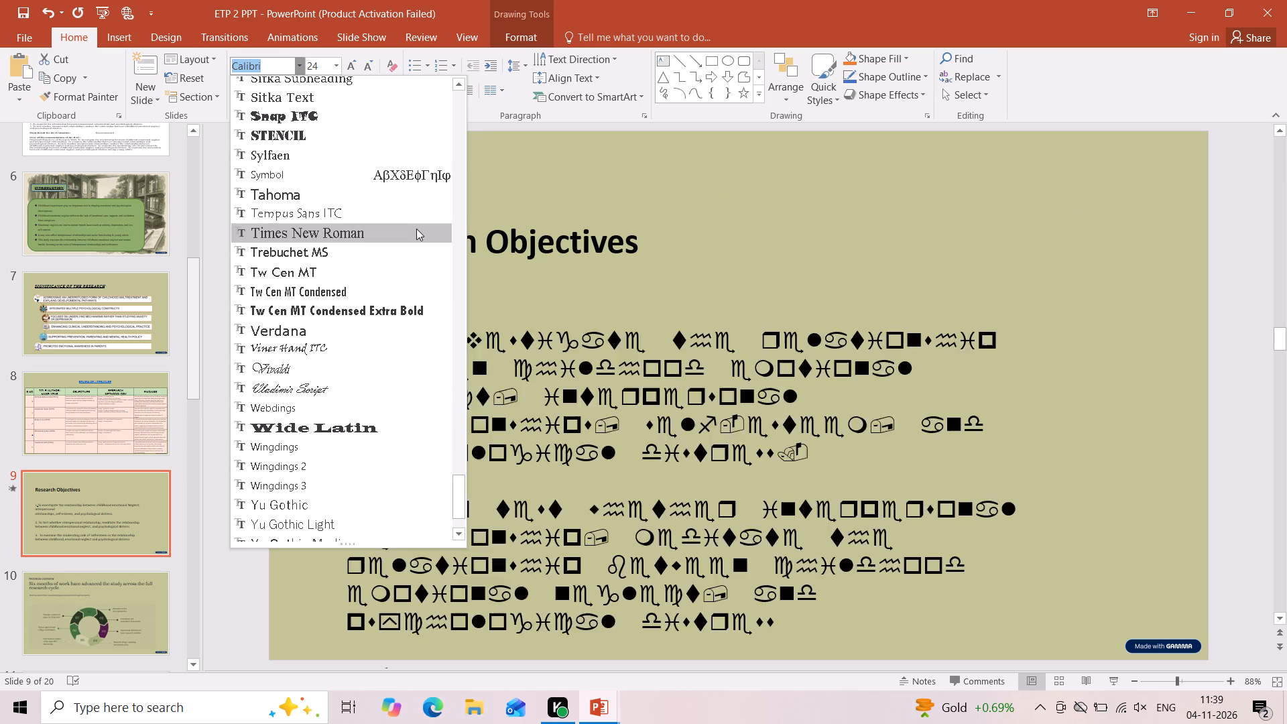
pyautogui.click(416, 229)
# Remove the line break within the first objective so "interpersonal relationships" runs on one line, separated by a space.
pyautogui.click(536, 373)
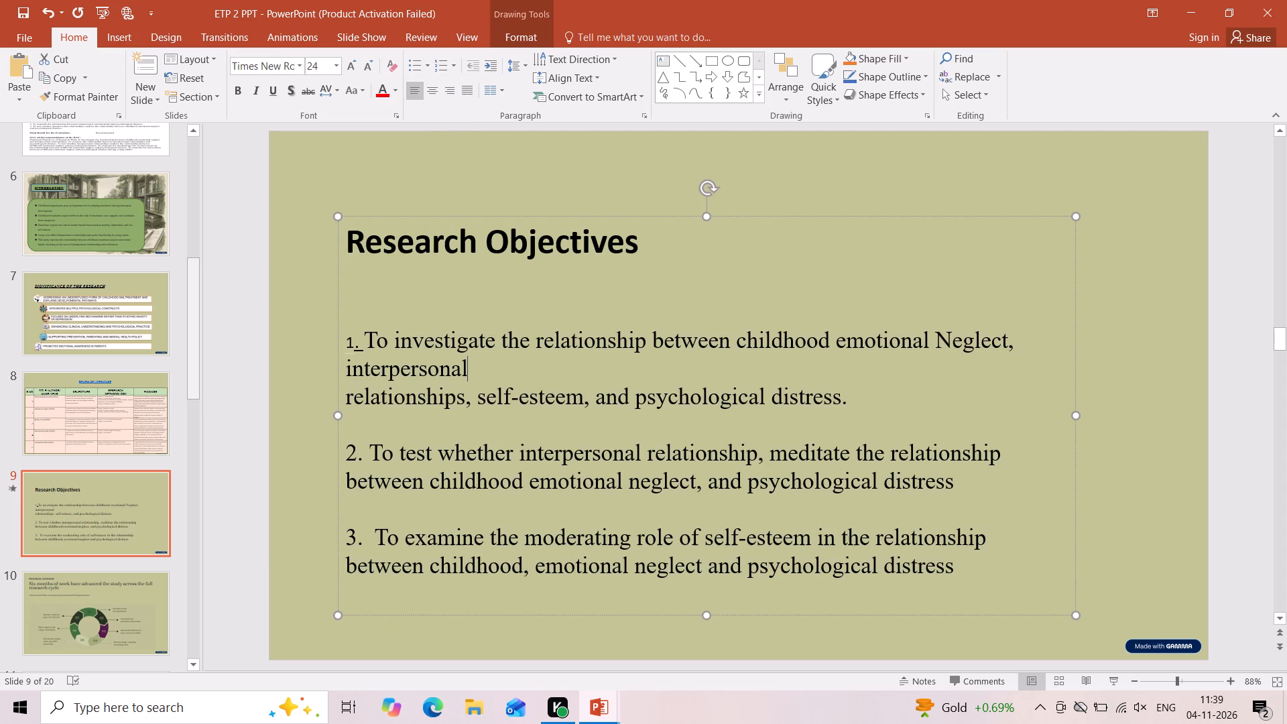
pyautogui.press('BackSpace')
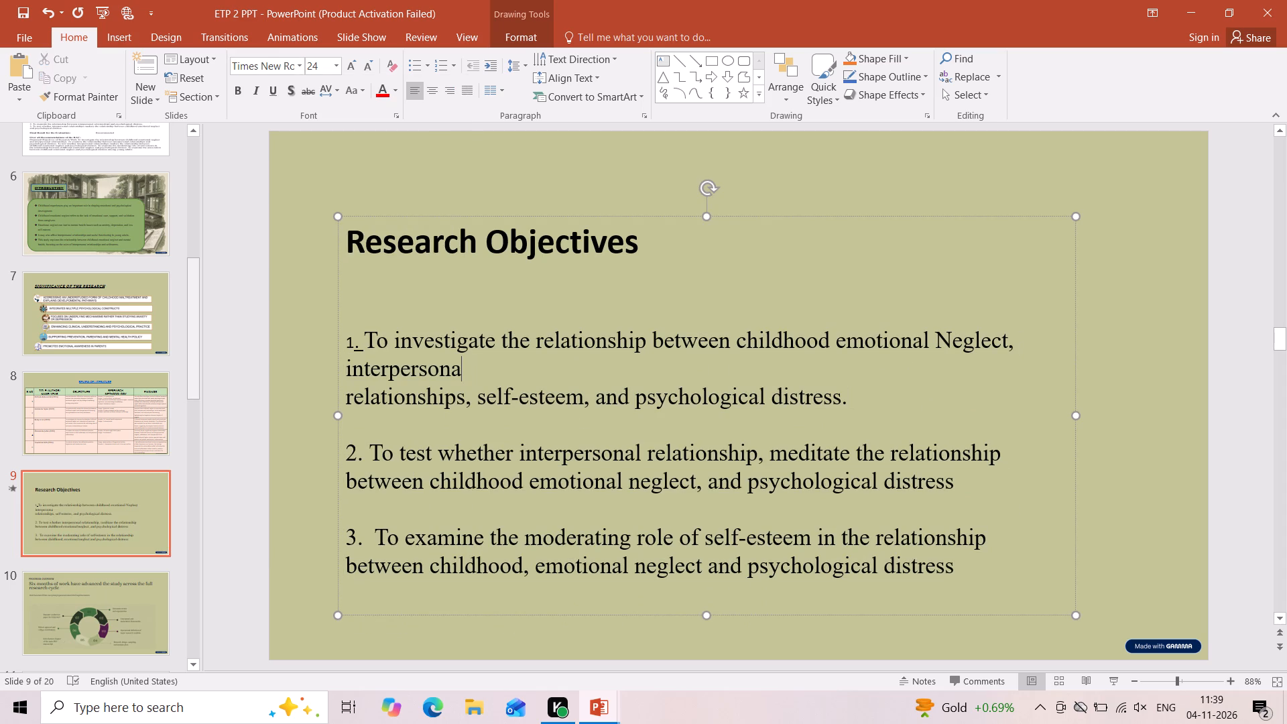
pyautogui.press('l')
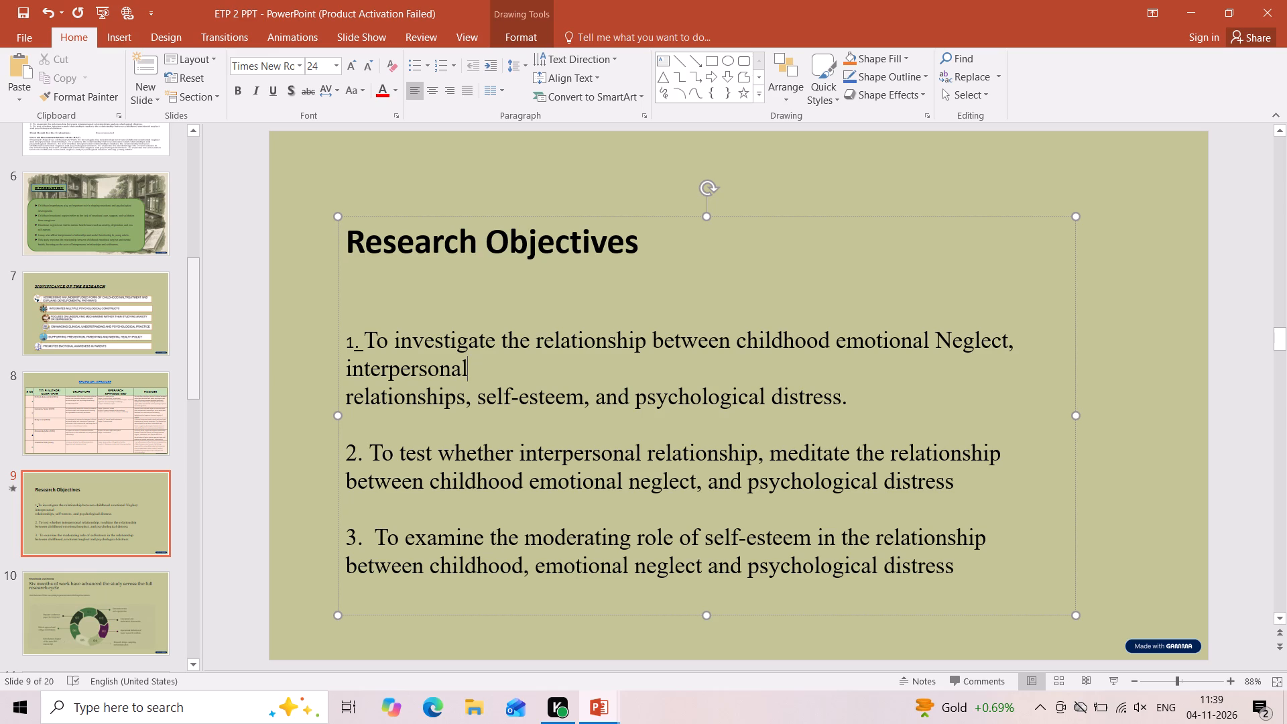
pyautogui.click(345, 398)
pyautogui.press('BackSpace')
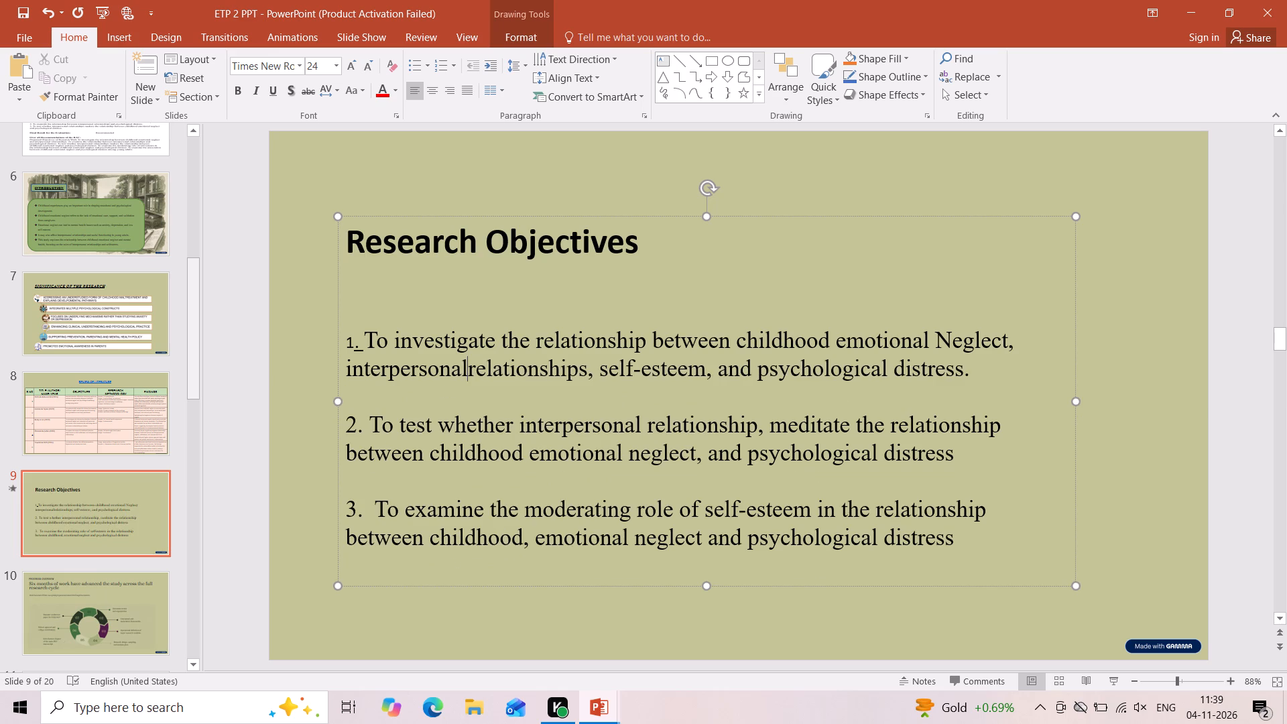
pyautogui.press('space')
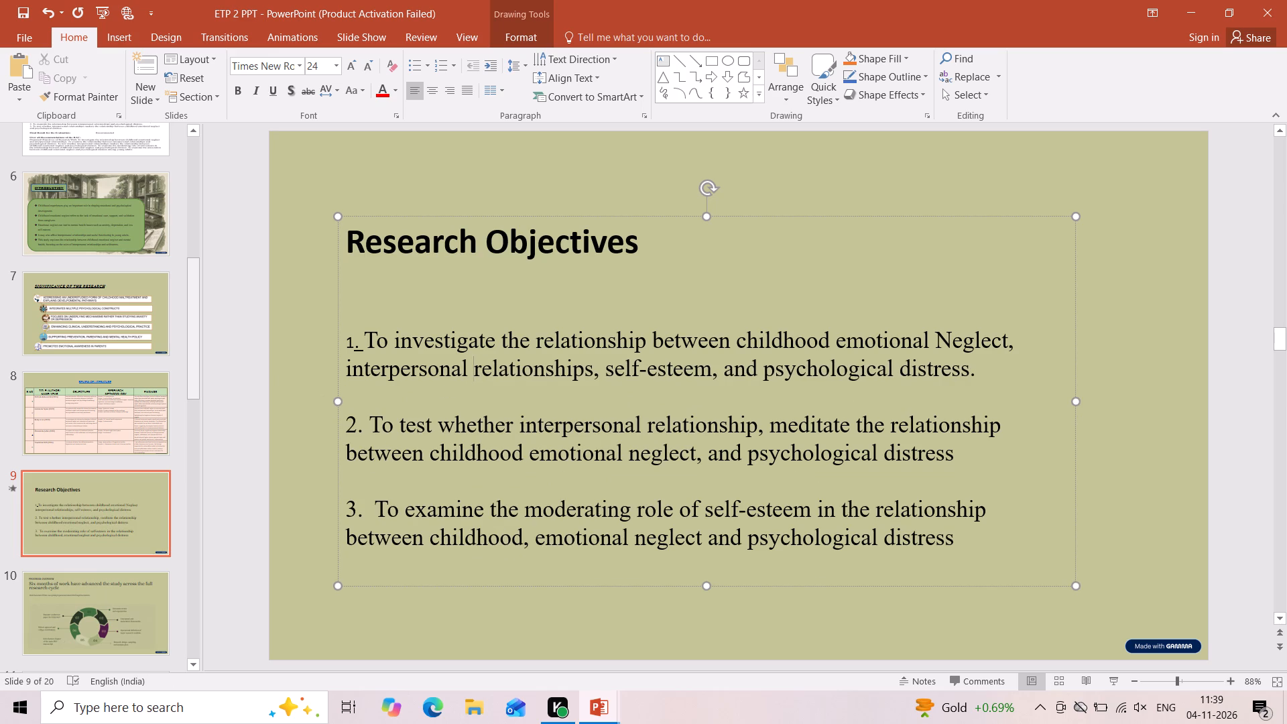
# Replace the first objective's underlined number with a plain "1." and delete the spaces after it.
pyautogui.click(359, 343)
pyautogui.press('space')
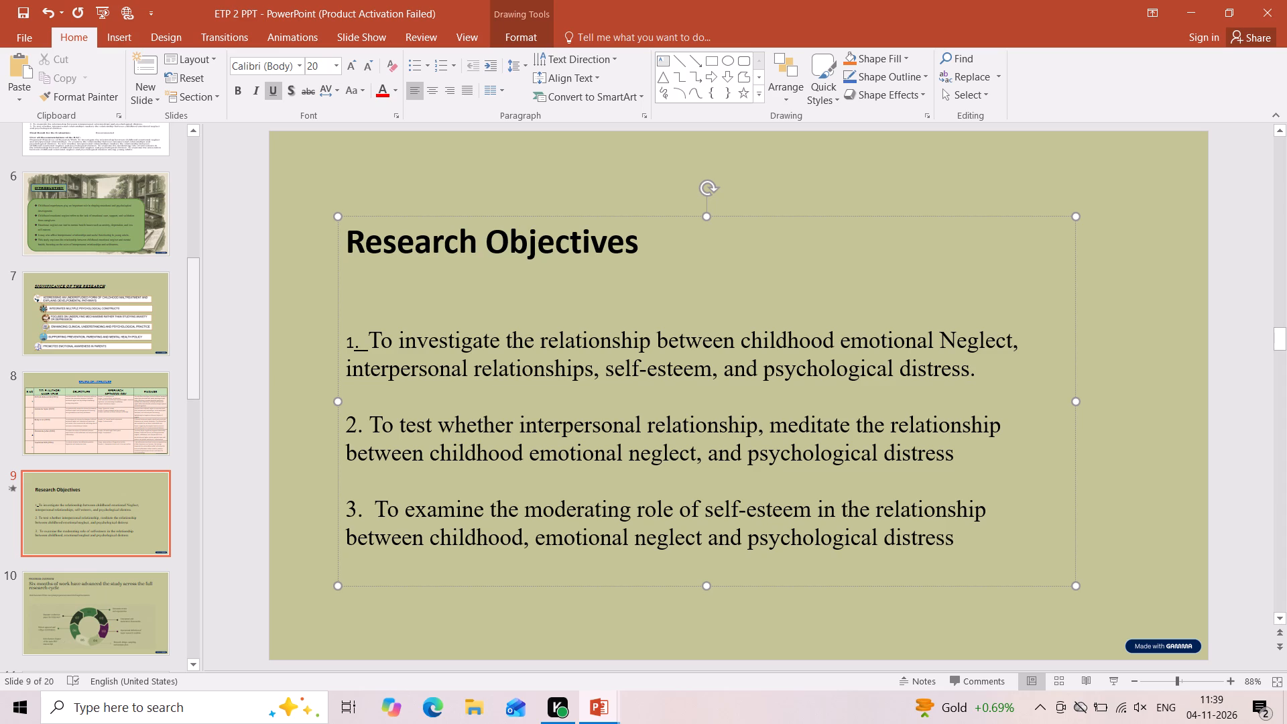
pyautogui.click(367, 347)
pyautogui.press('BackSpace')
pyautogui.press('BackSpace')
pyautogui.press('BackSpace')
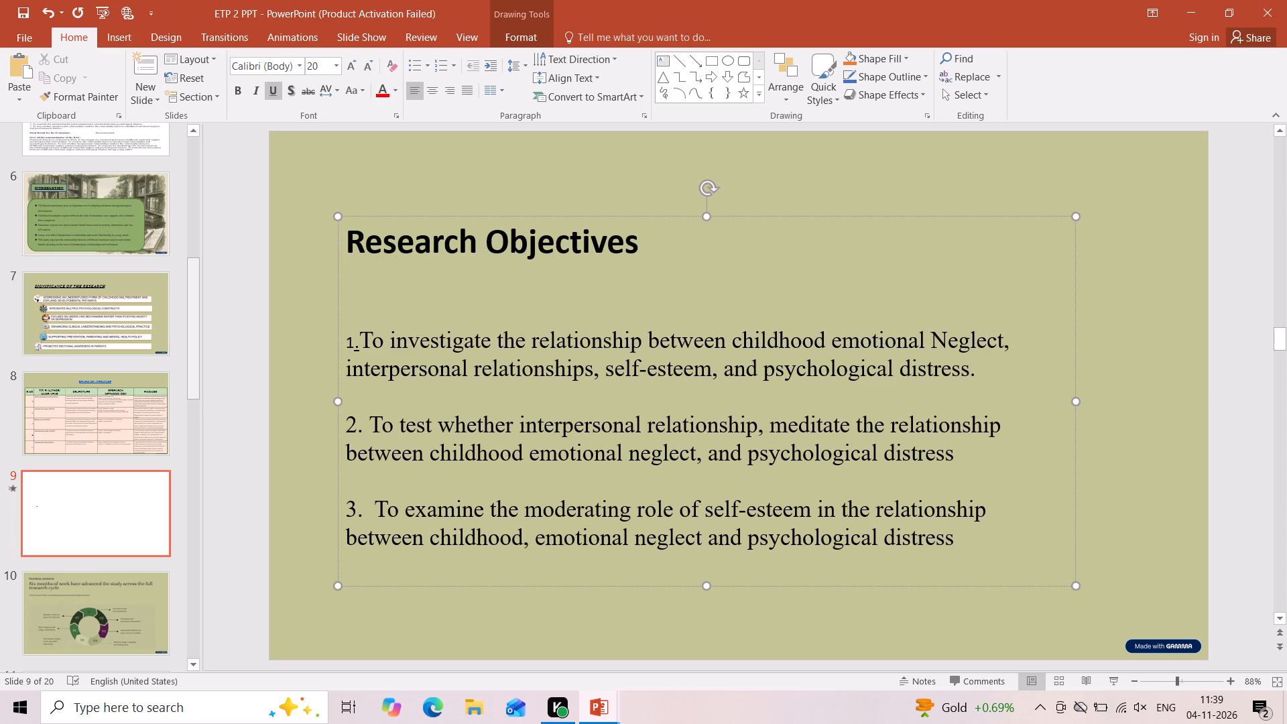
pyautogui.press('BackSpace')
pyautogui.press('1')
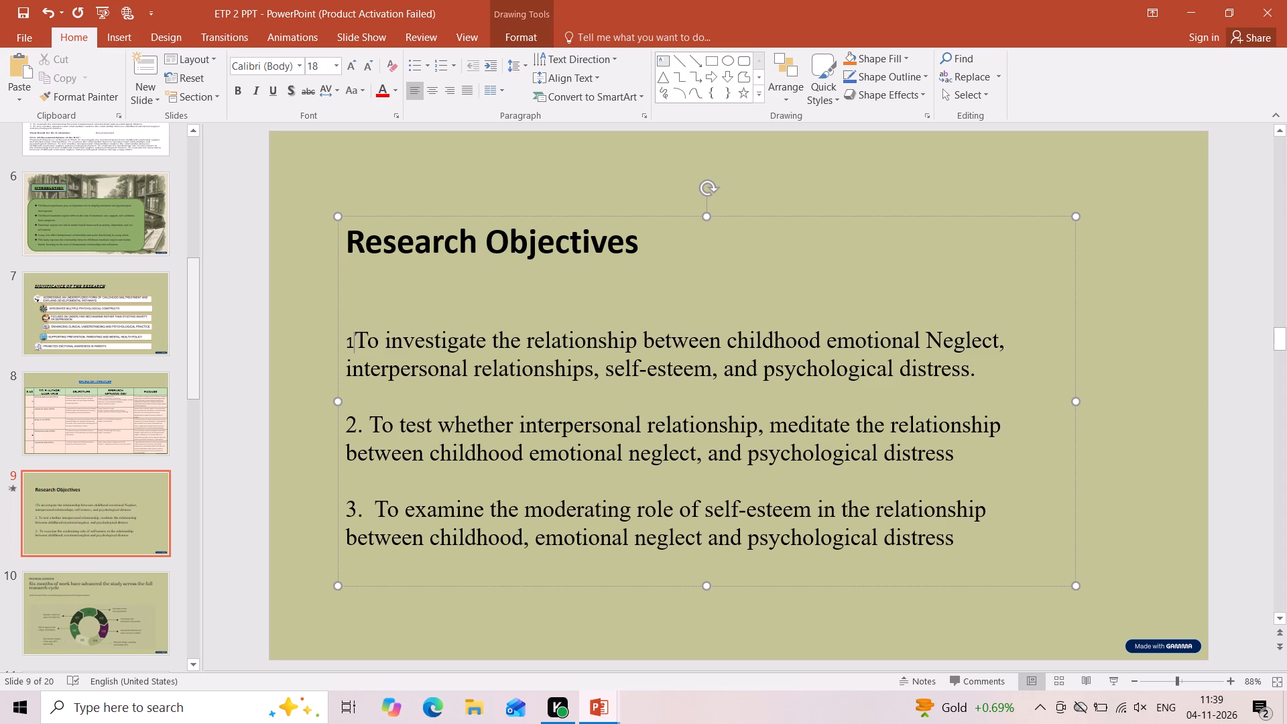
pyautogui.press('.')
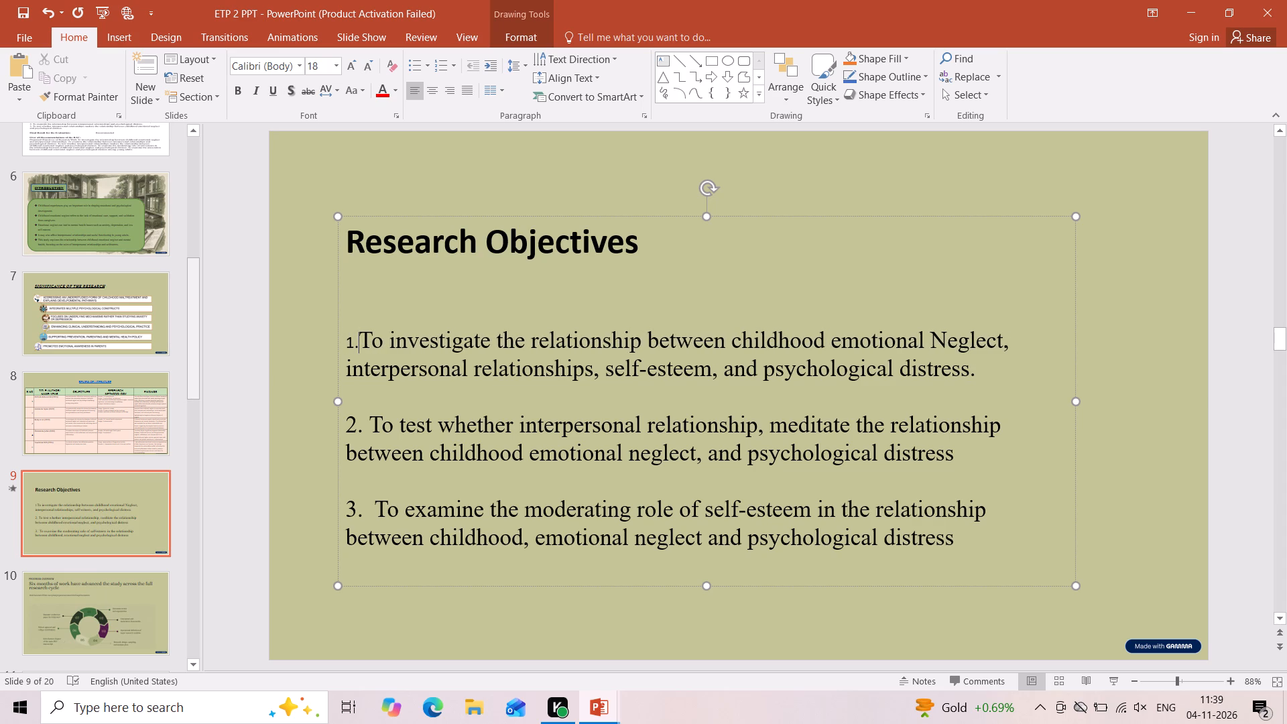
# Delete the extra space between the third objective's number and its text.
pyautogui.click(373, 510)
pyautogui.press('BackSpace')
pyautogui.press('BackSpace')
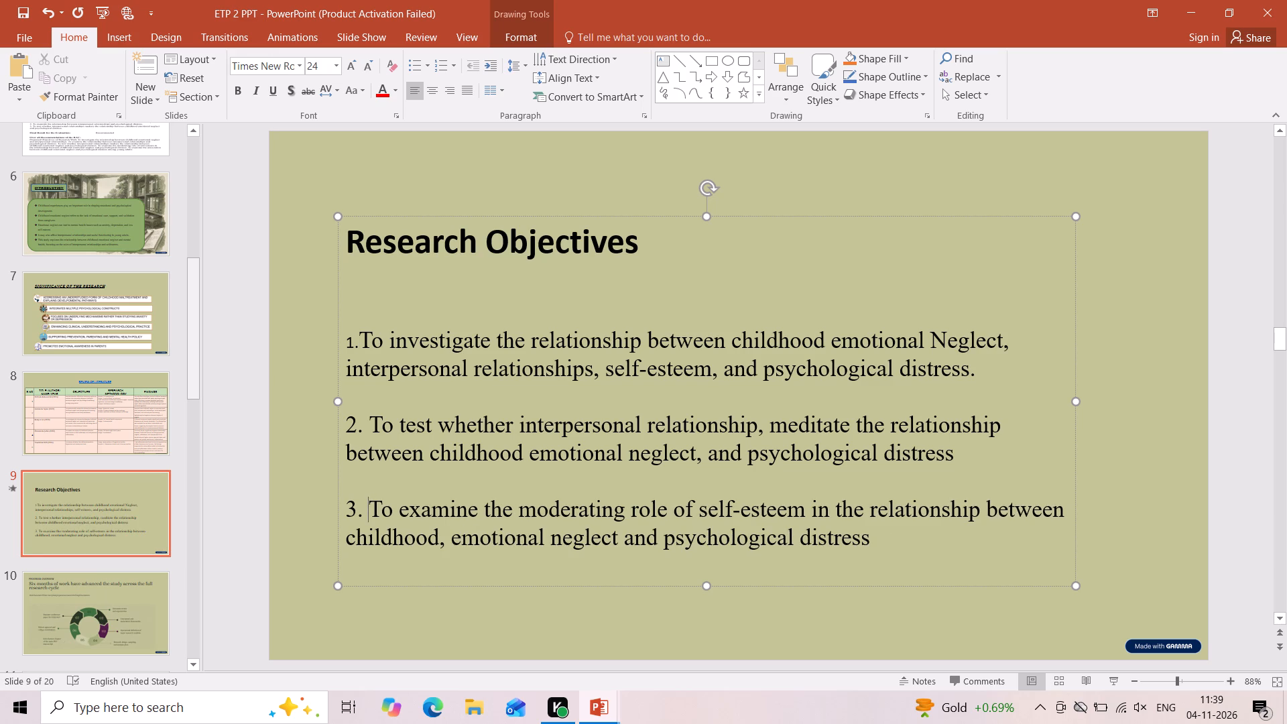
# Apply the four-diamond bullet style to all three research objectives, then deselect the text.
pyautogui.moveTo(347, 341); pyautogui.dragTo(688, 542)
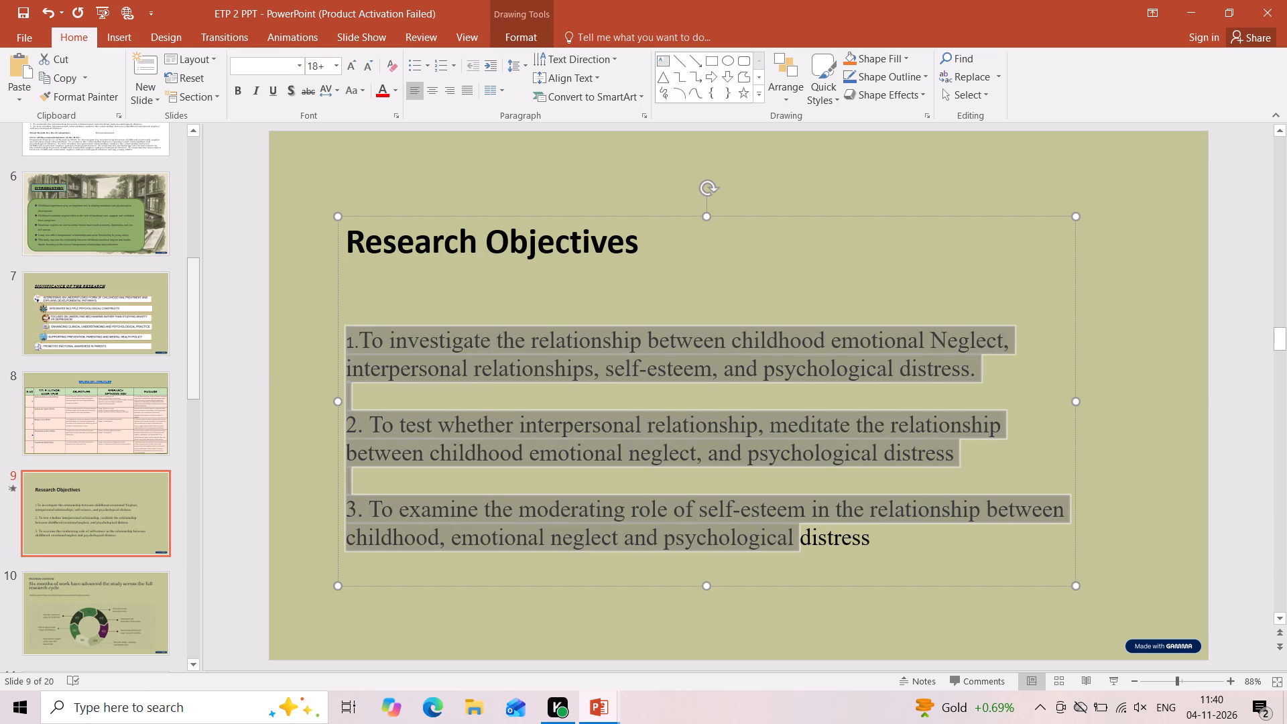
pyautogui.moveTo(688, 542); pyautogui.dragTo(870, 559)
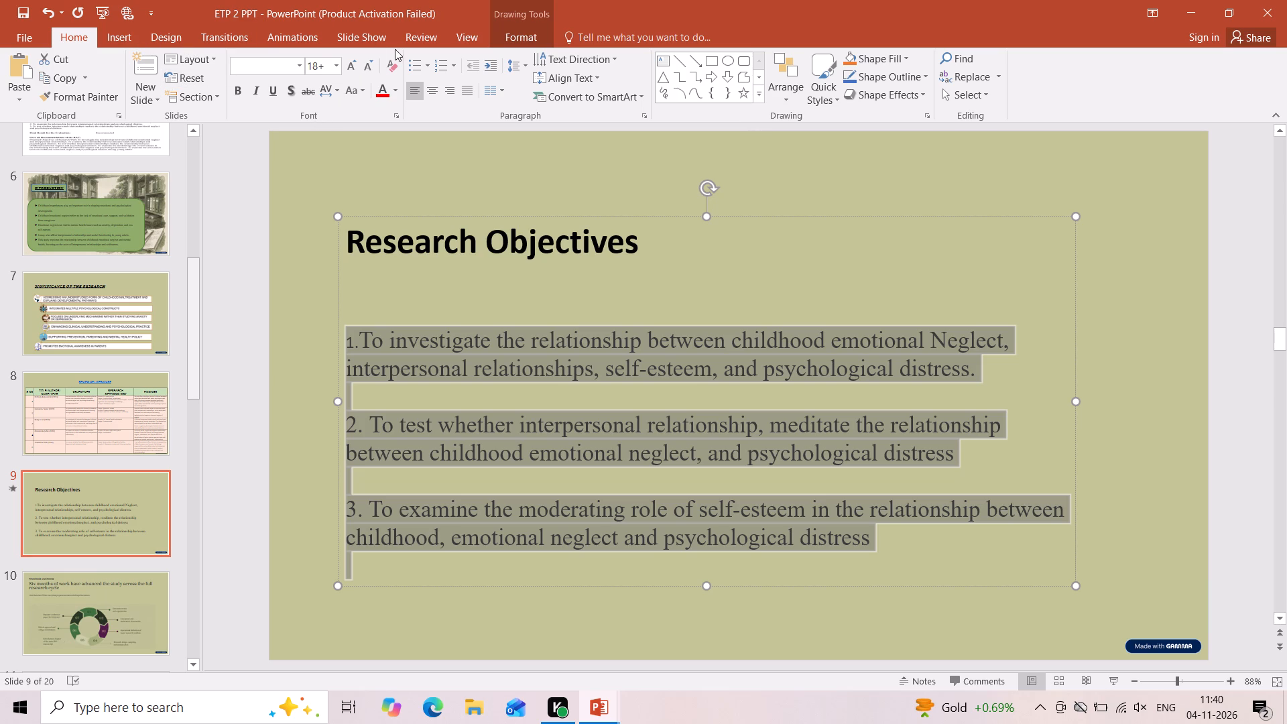
pyautogui.click(426, 66)
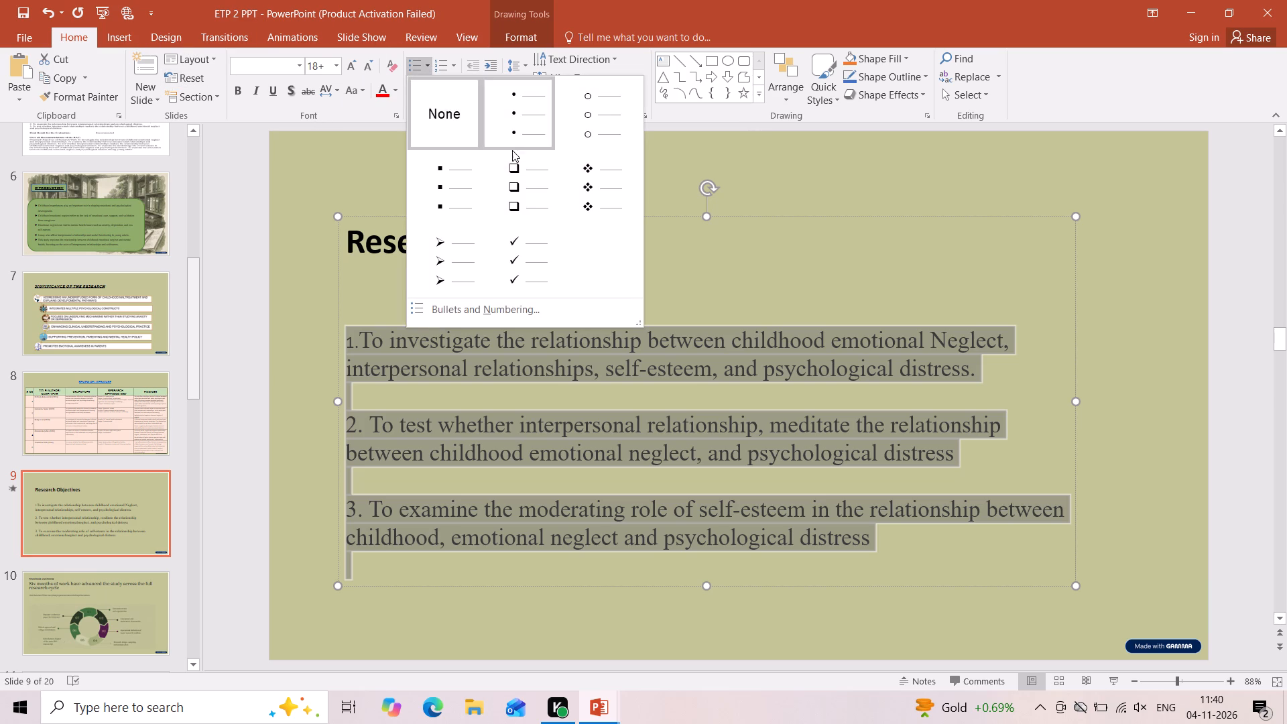
pyautogui.click(599, 168)
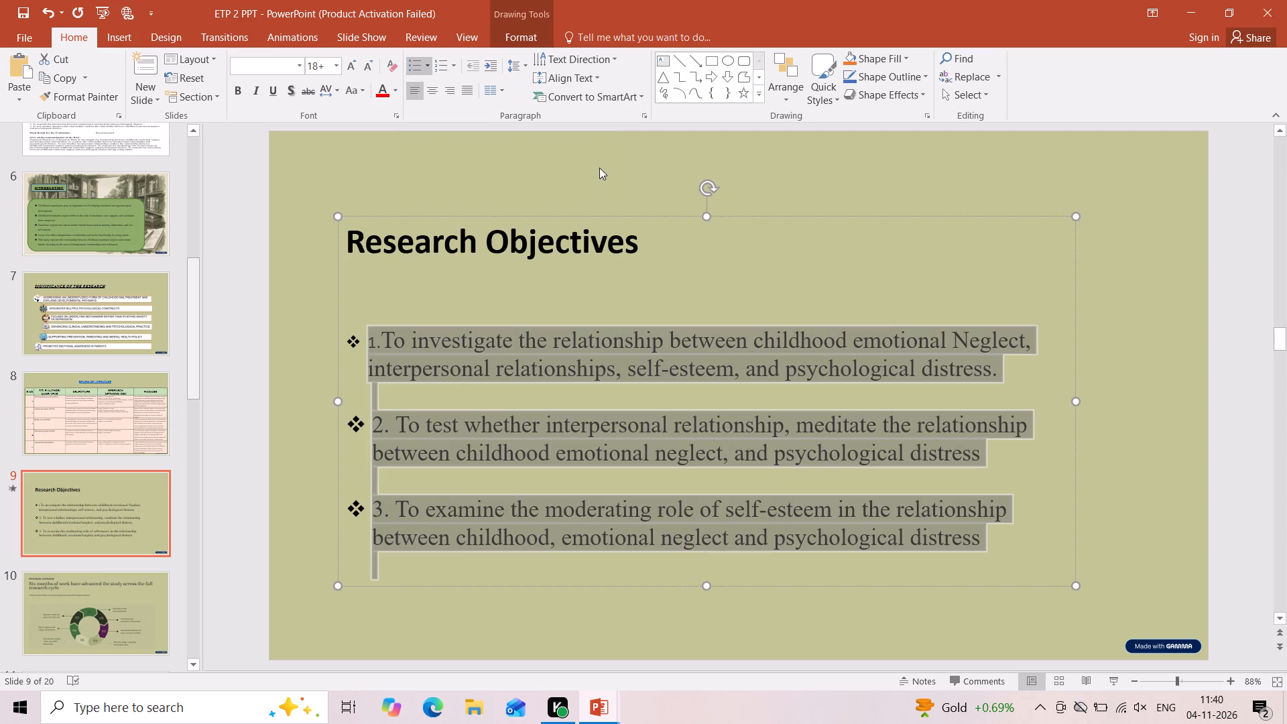
pyautogui.click(599, 168)
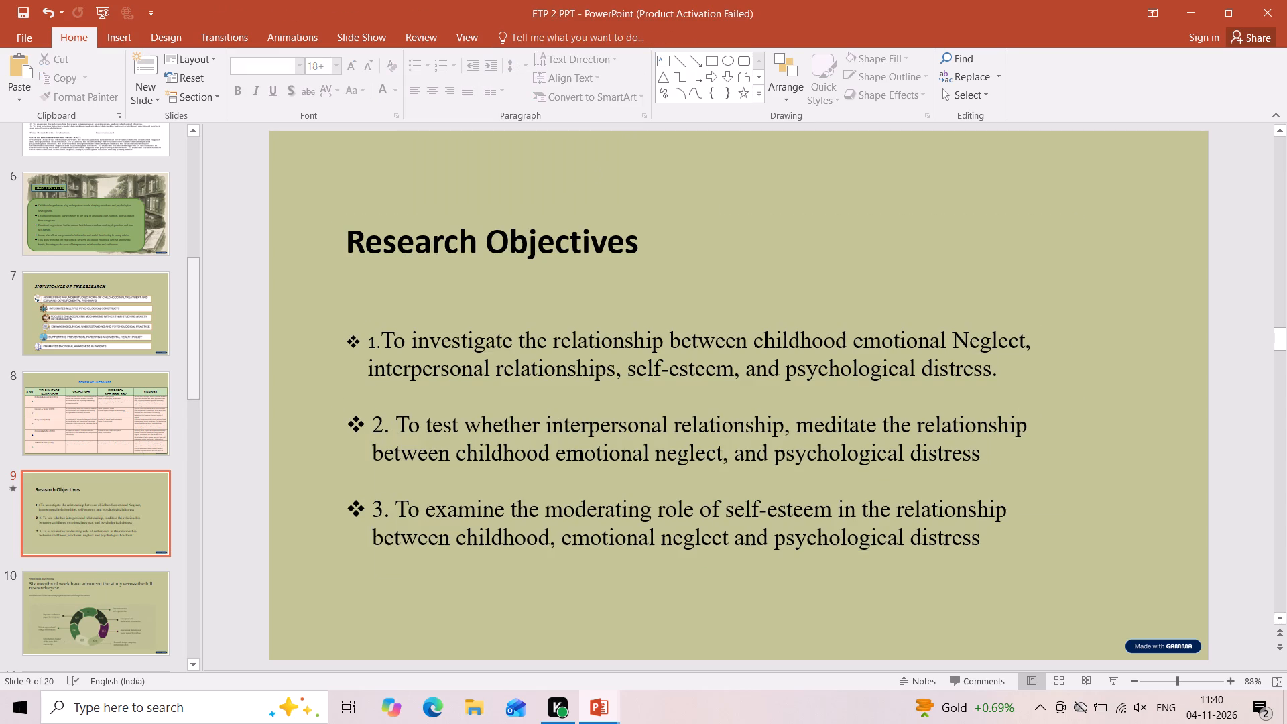
# Delete the typed numbers "1.", "2." and "3." from the starts of the three bulleted objectives.
pyautogui.click(379, 344)
pyautogui.press('BackSpace')
pyautogui.press('BackSpace')
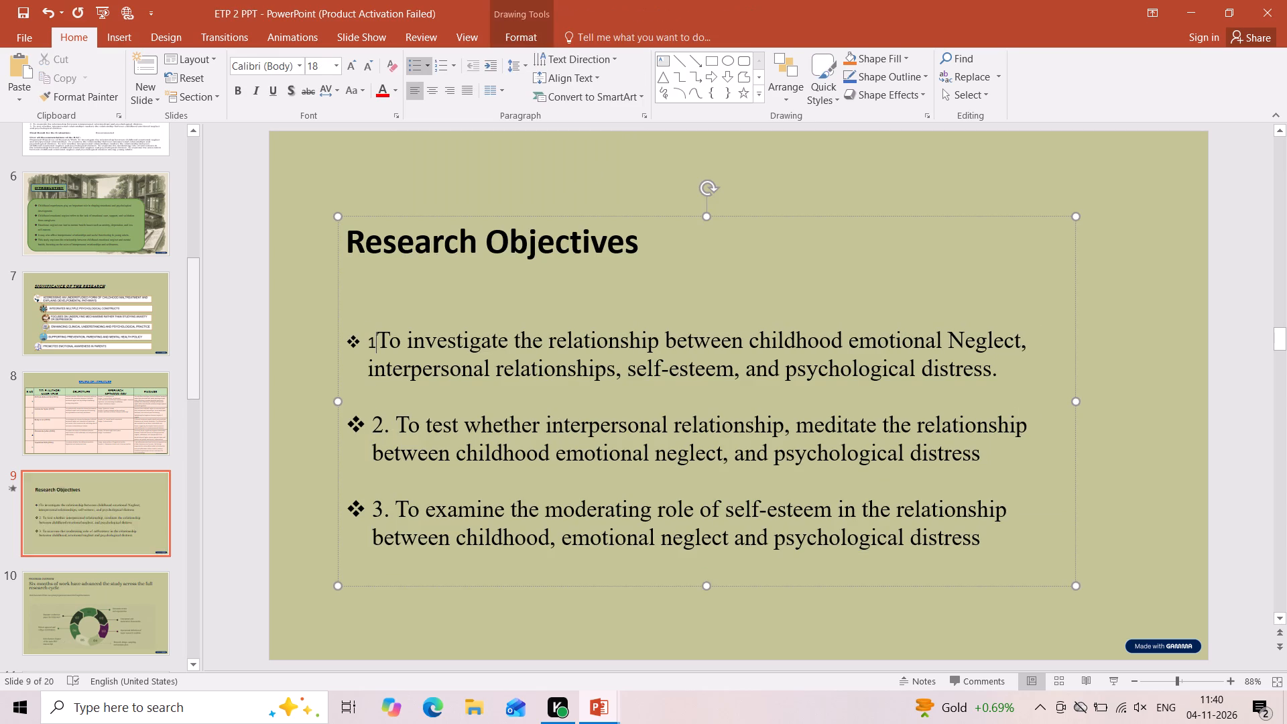
pyautogui.click(395, 430)
pyautogui.press('BackSpace')
pyautogui.press('BackSpace')
pyautogui.press('BackSpace')
pyautogui.press('BackSpace')
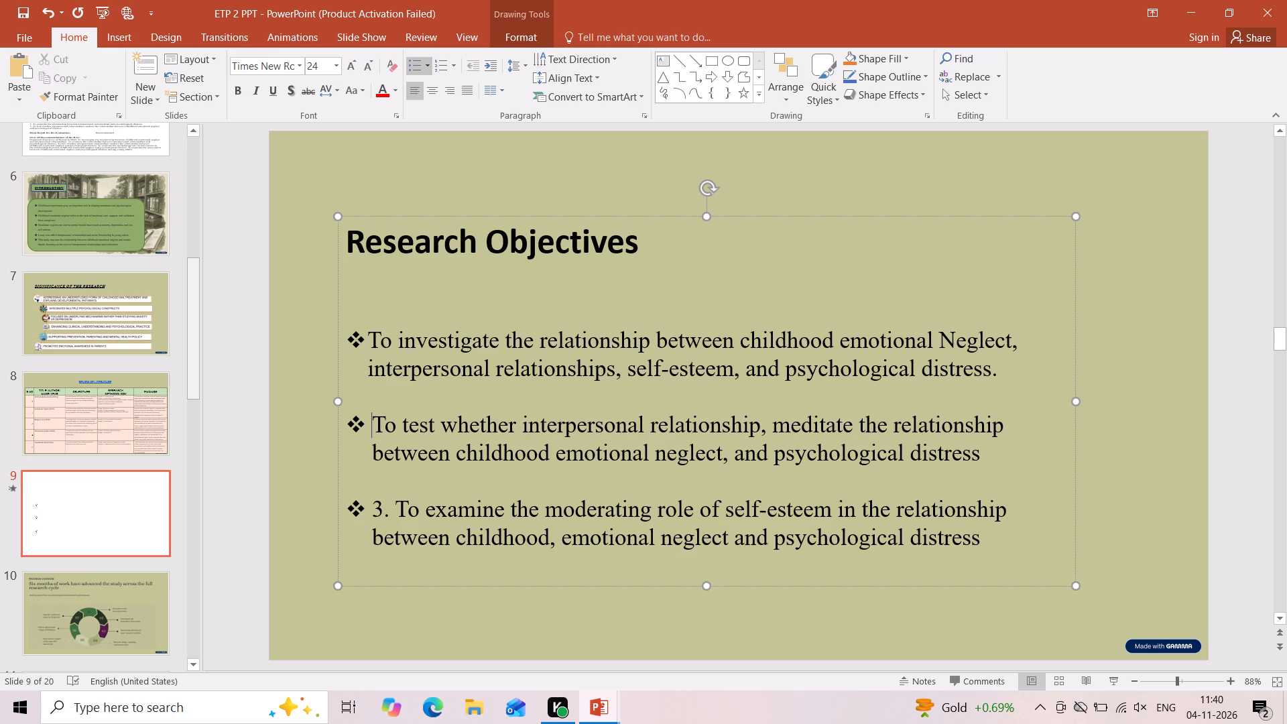
pyautogui.click(392, 510)
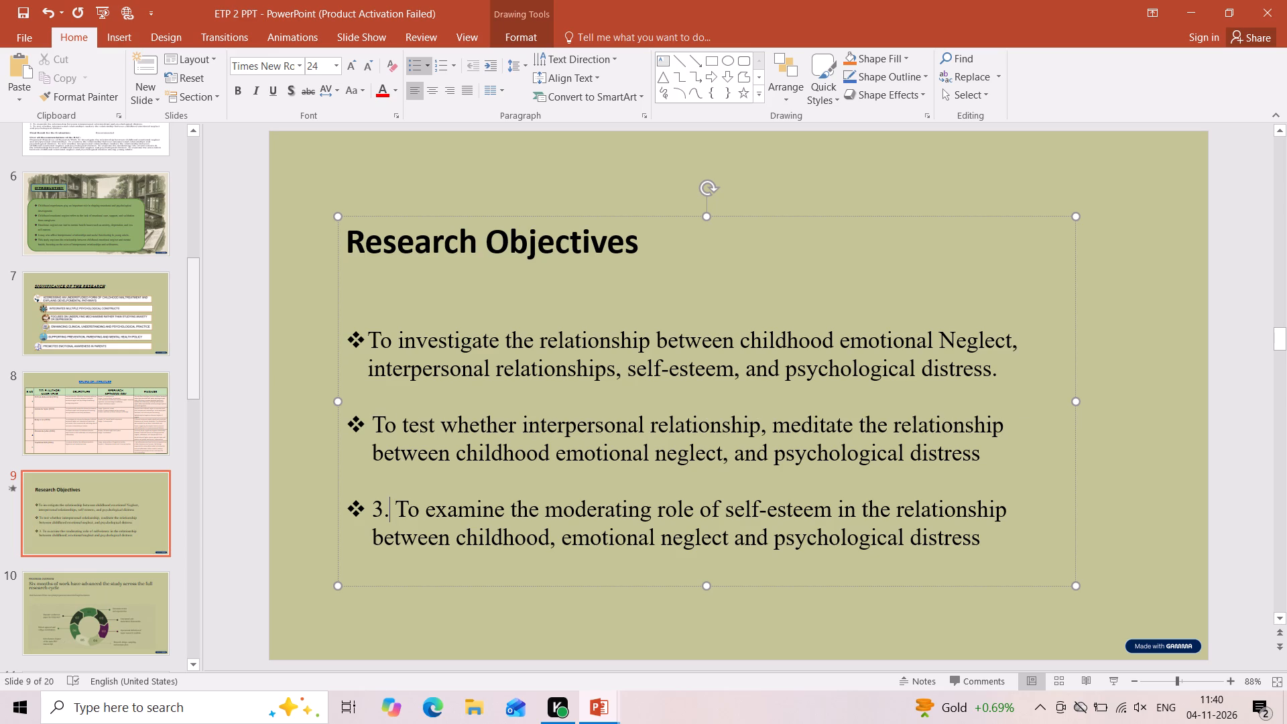
pyautogui.press('BackSpace')
pyautogui.press('BackSpace')
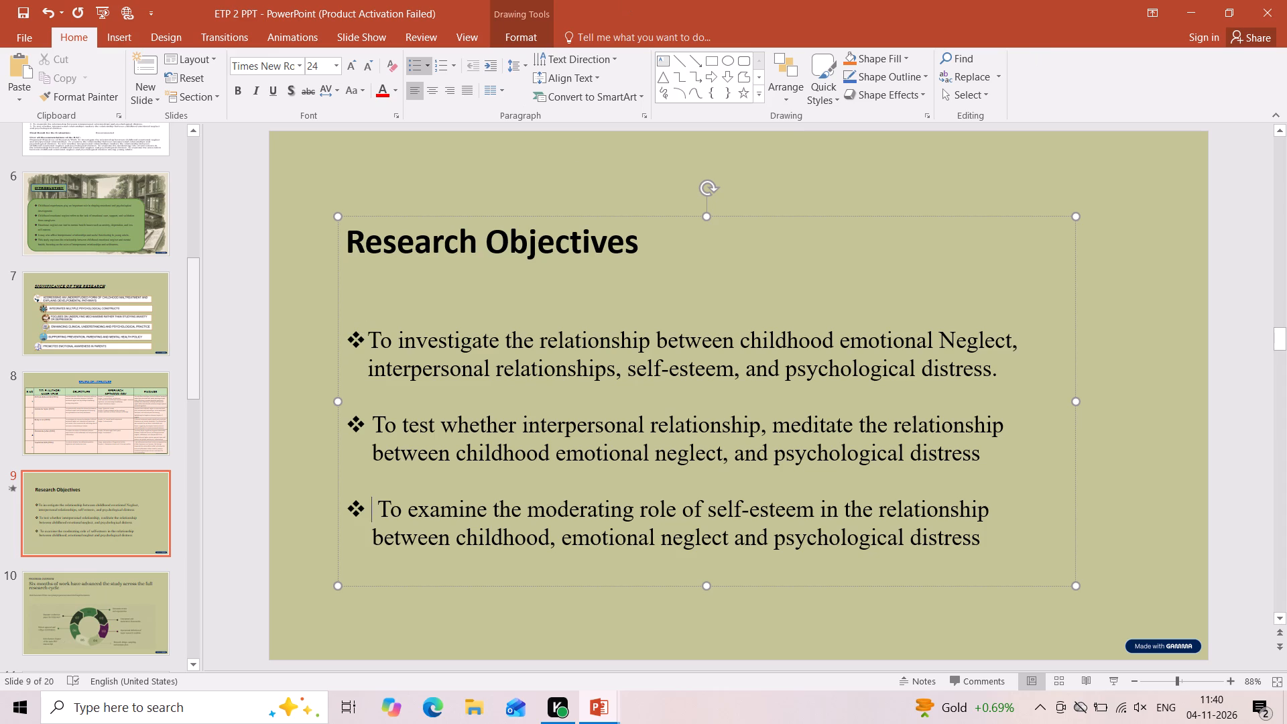
pyautogui.click(219, 723)
pyautogui.write('google')
pyautogui.press('space')
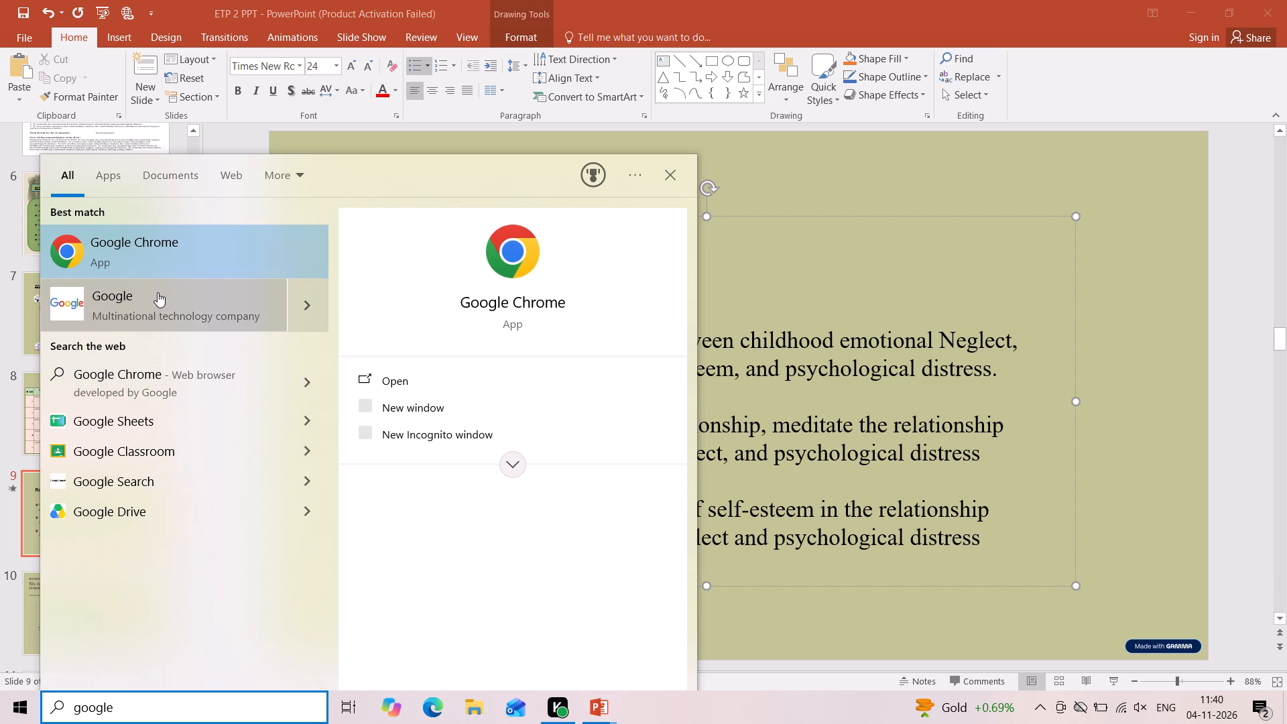
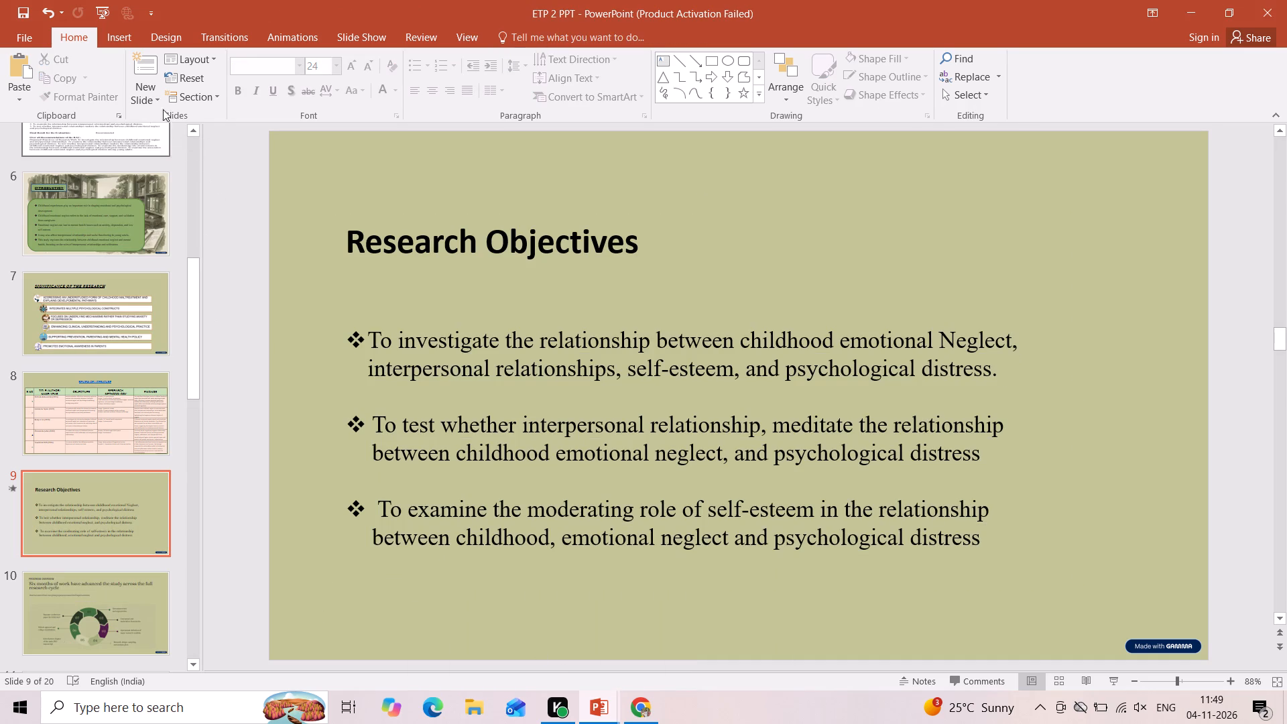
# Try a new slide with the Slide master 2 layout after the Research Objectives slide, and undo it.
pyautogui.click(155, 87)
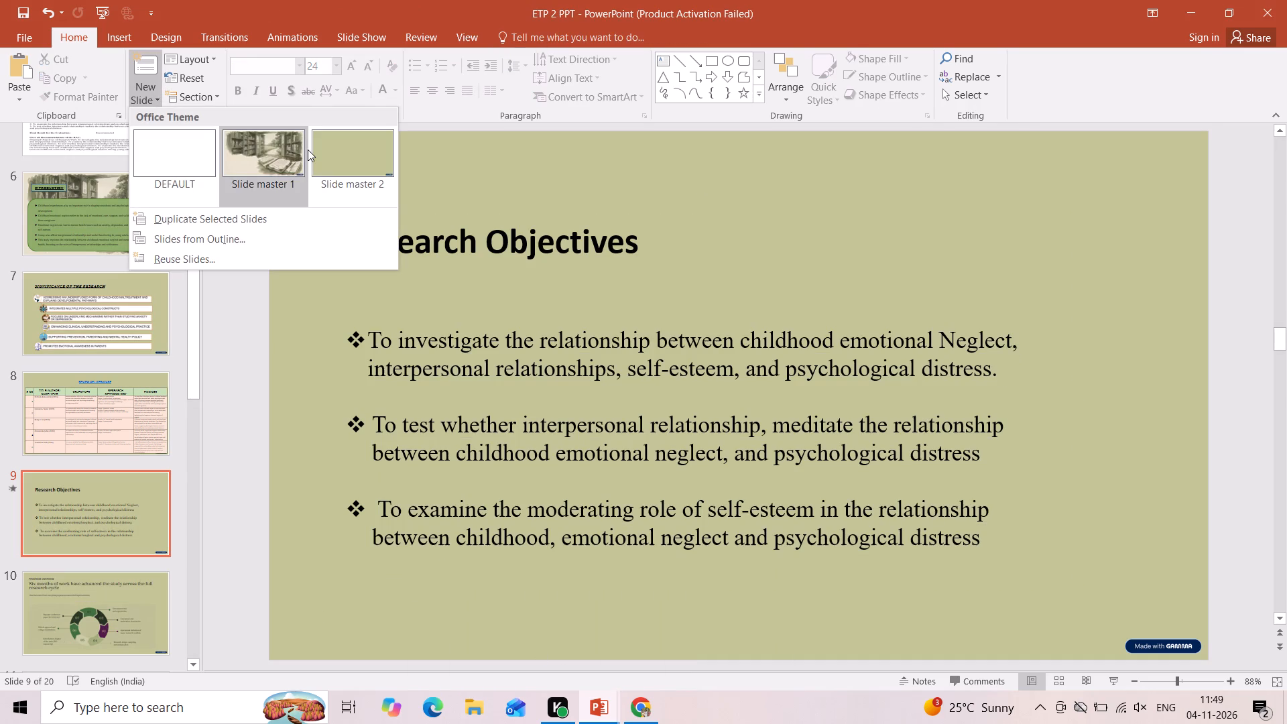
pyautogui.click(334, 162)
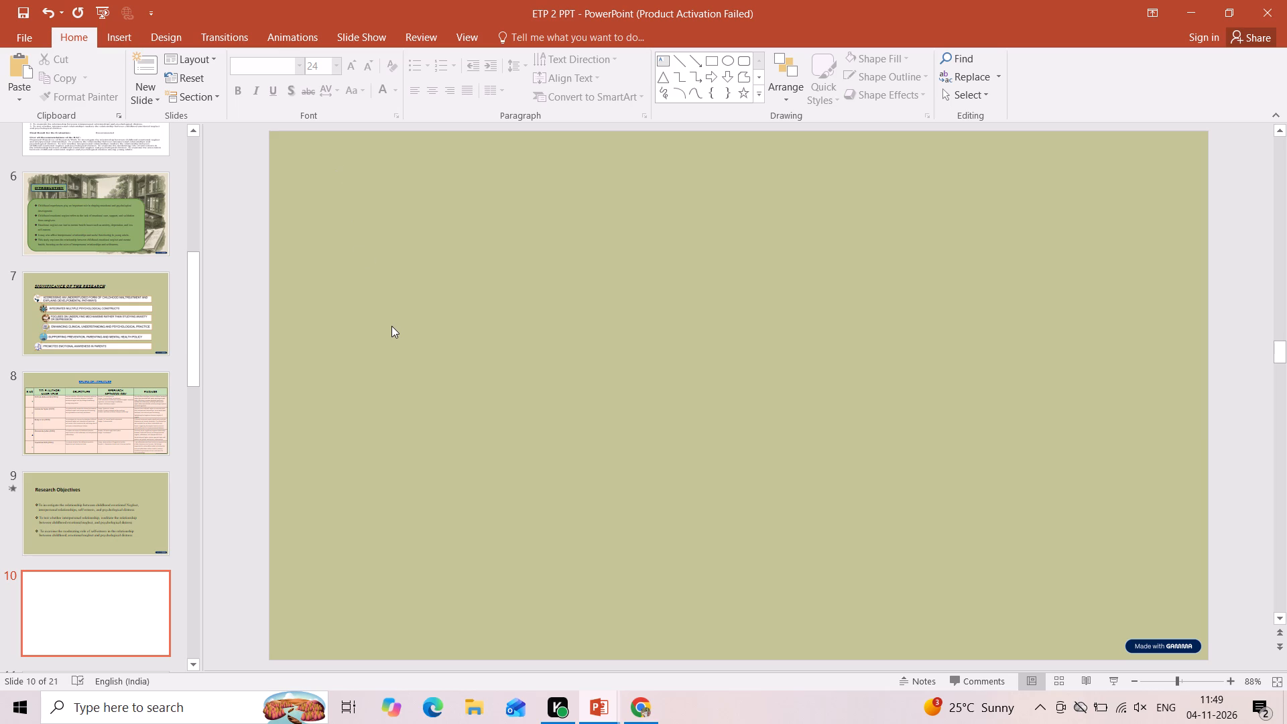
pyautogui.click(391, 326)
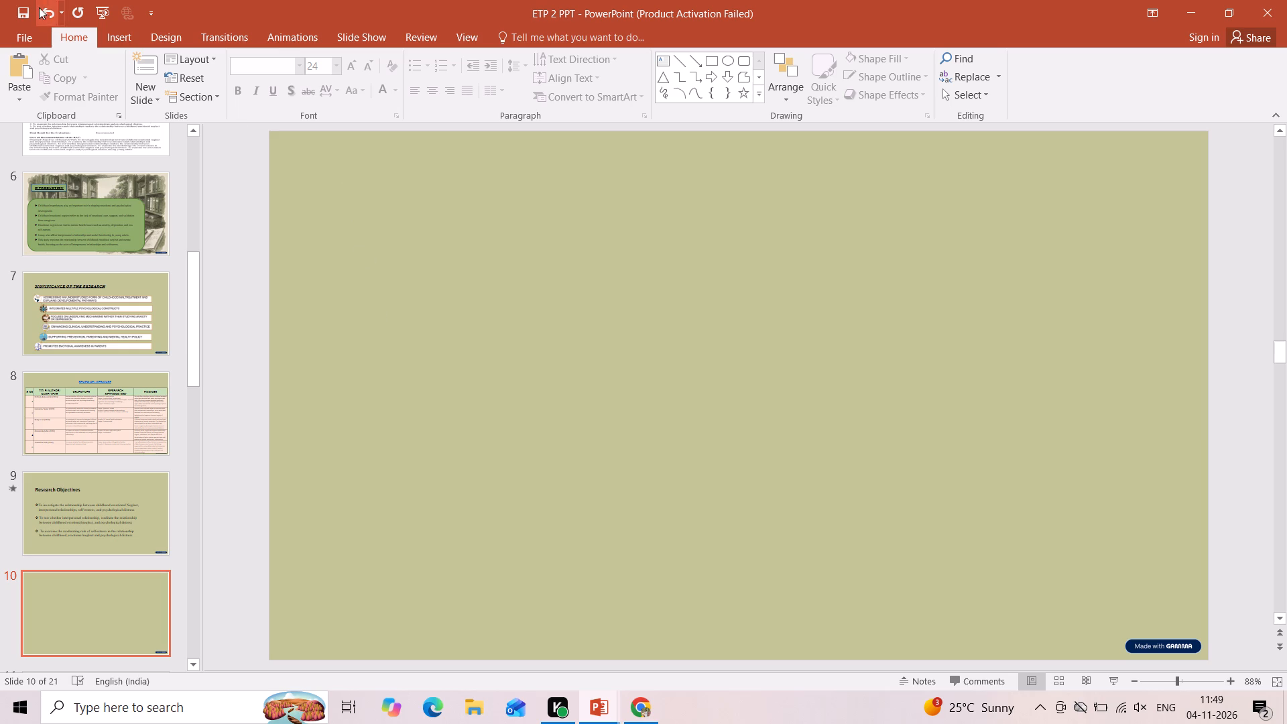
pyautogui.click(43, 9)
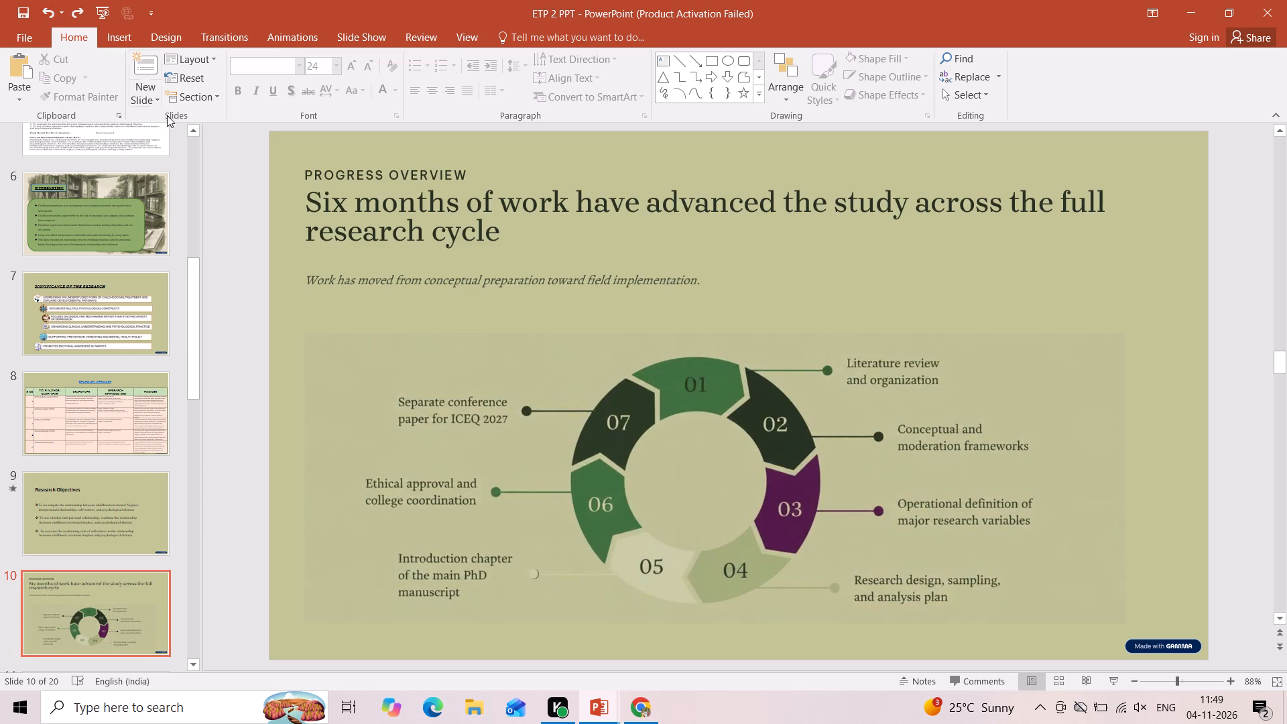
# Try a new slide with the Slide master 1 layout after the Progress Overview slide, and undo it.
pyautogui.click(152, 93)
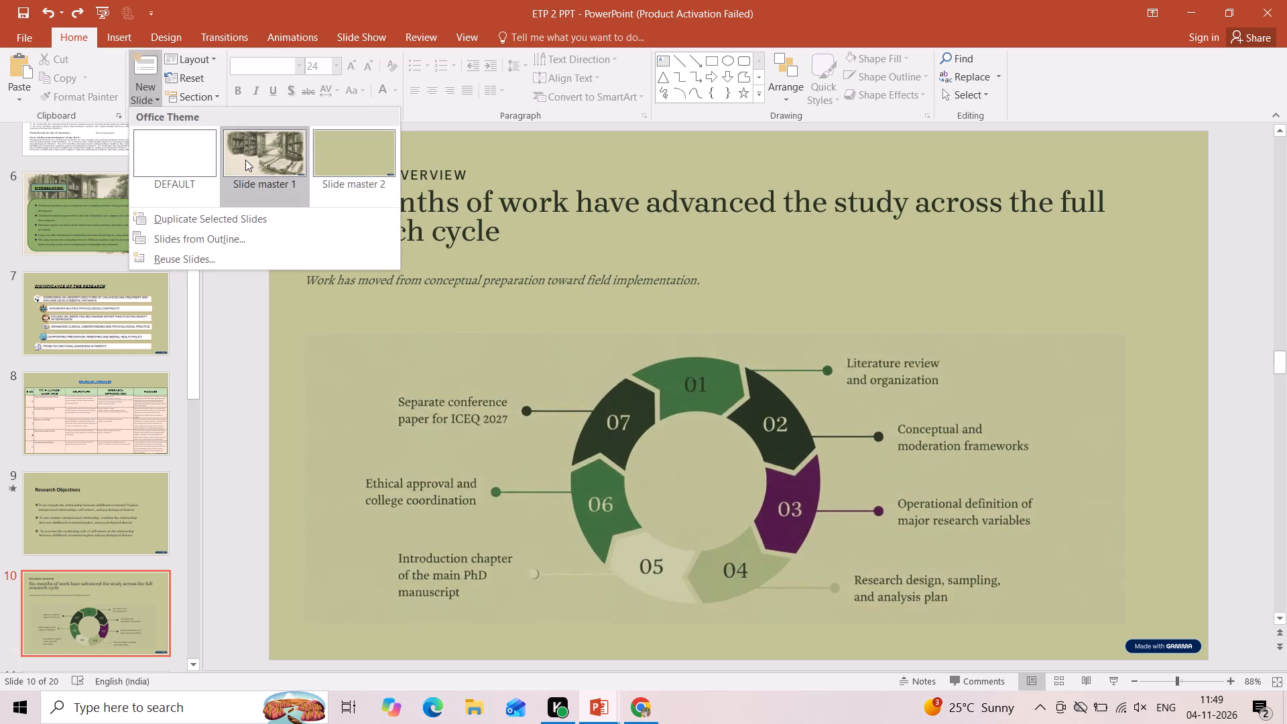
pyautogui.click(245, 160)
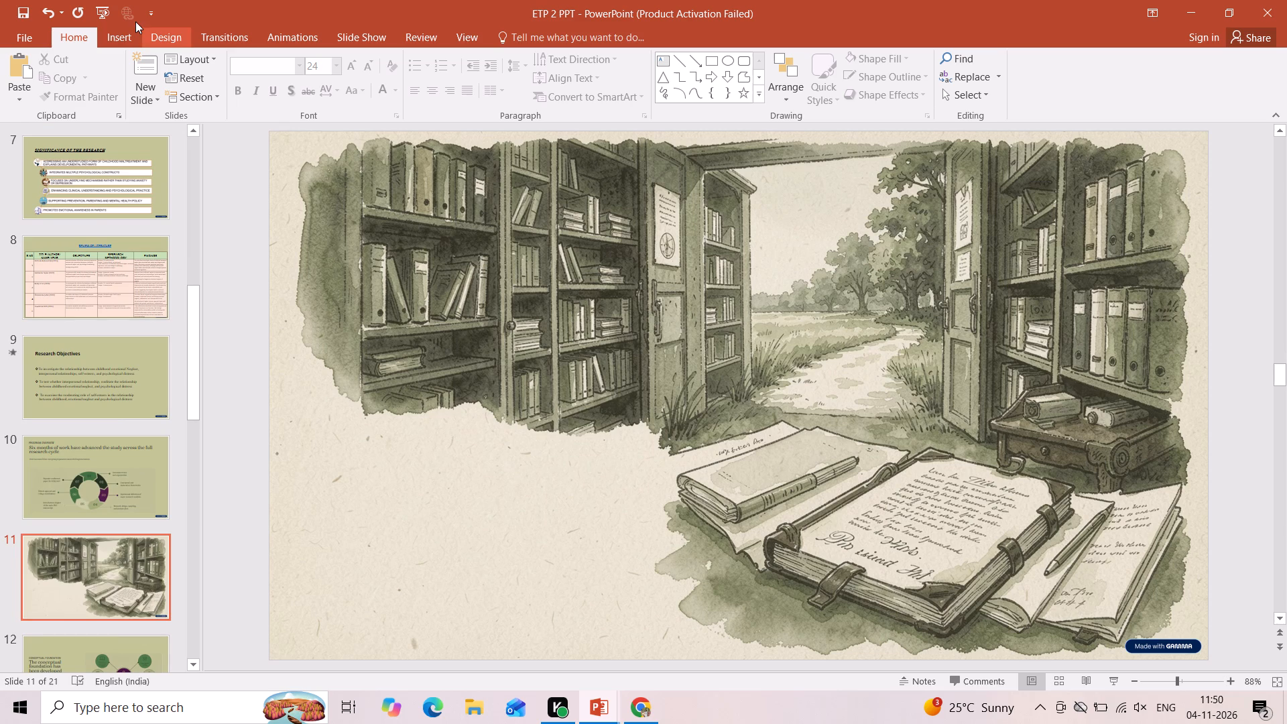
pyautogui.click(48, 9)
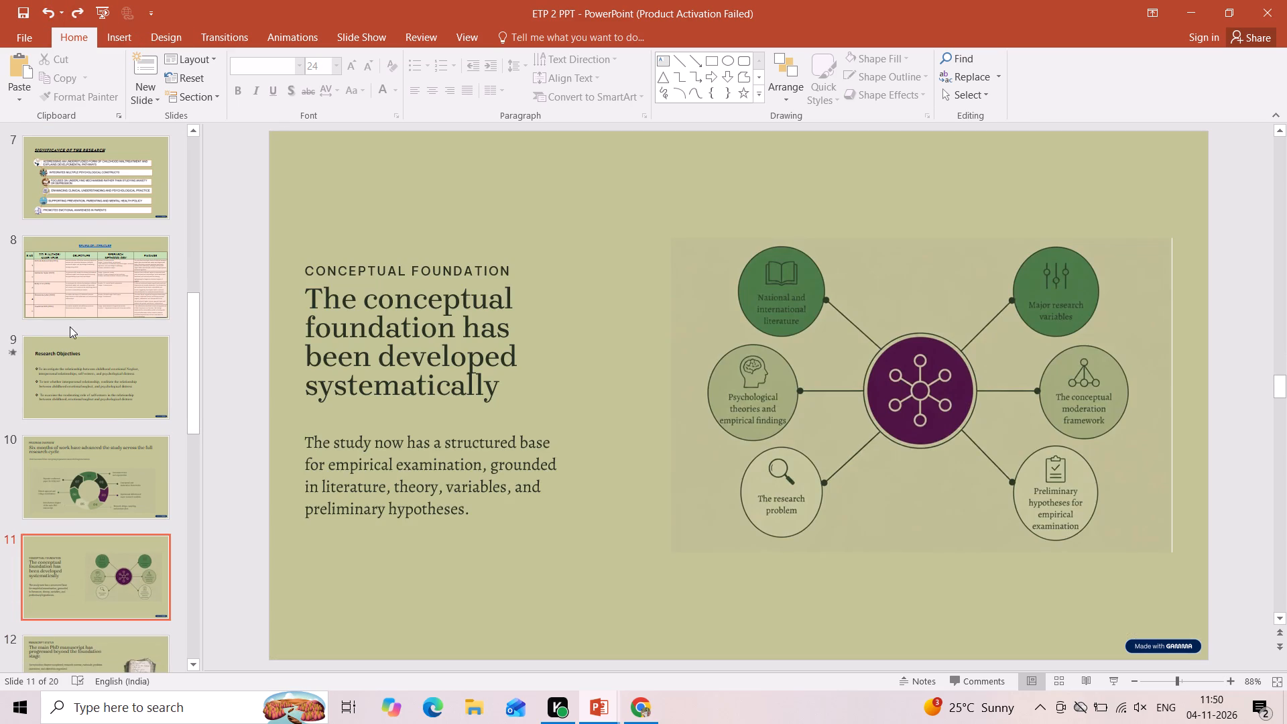
# Insert a new slide with the Slide master 1 layout directly after the Research Objectives slide.
pyautogui.click(76, 369)
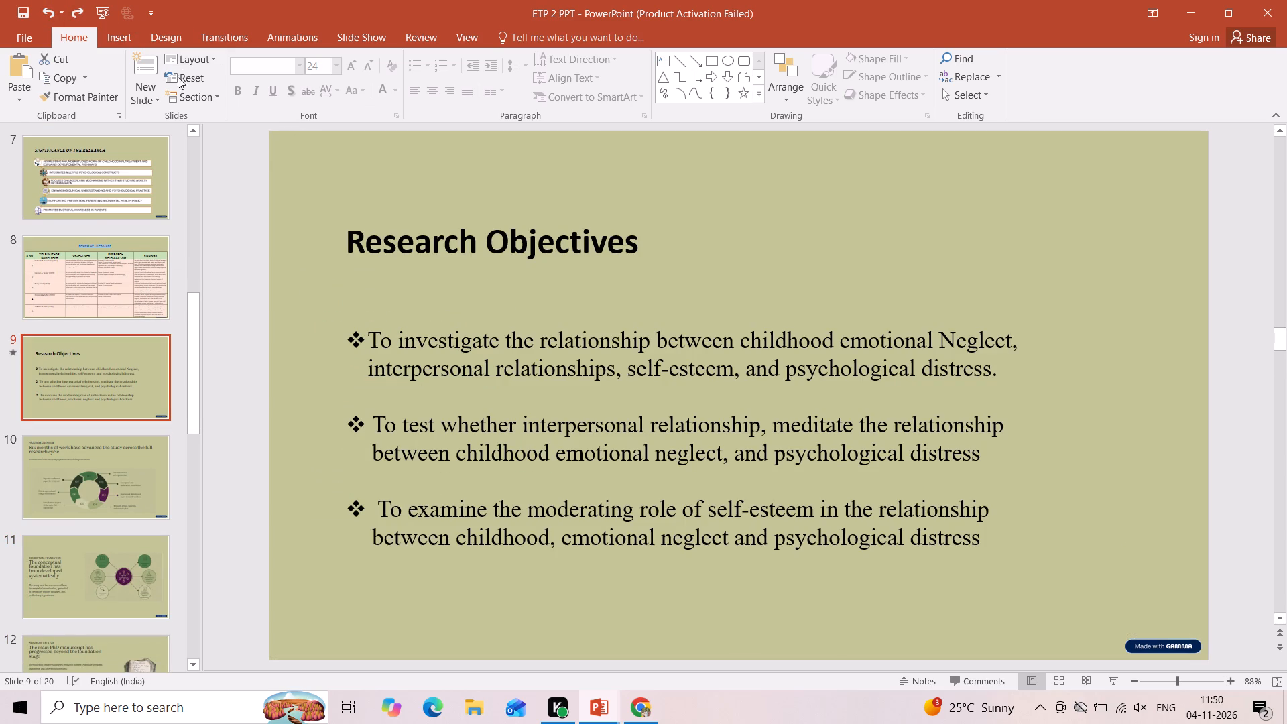
pyautogui.click(153, 84)
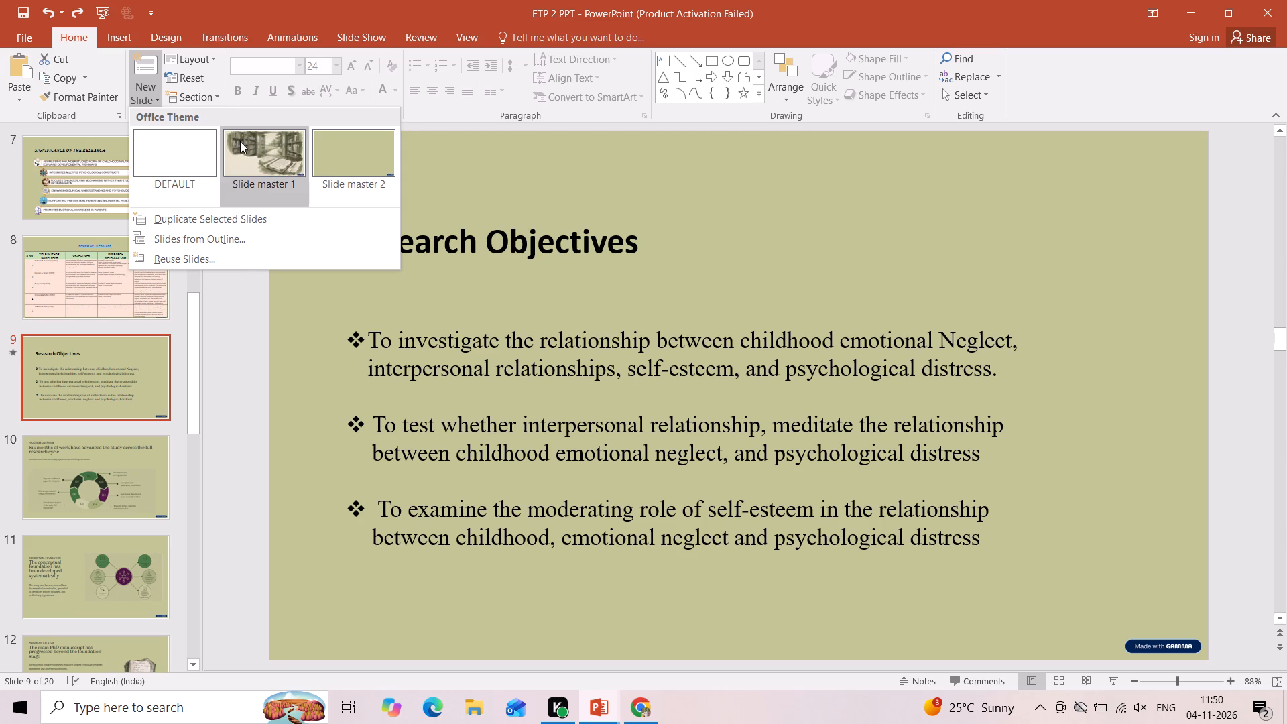
pyautogui.click(240, 141)
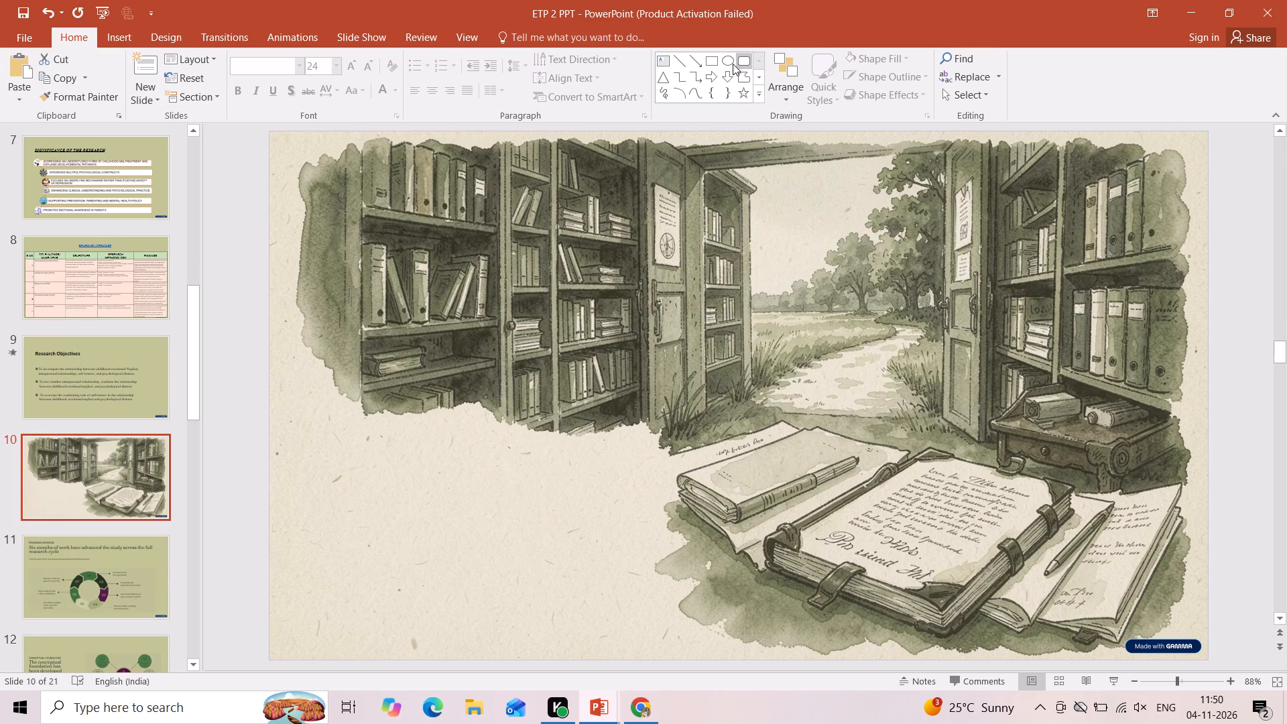
# Draw a large rectangle across the middle of the new slide, over the library illustration.
pyautogui.click(715, 64)
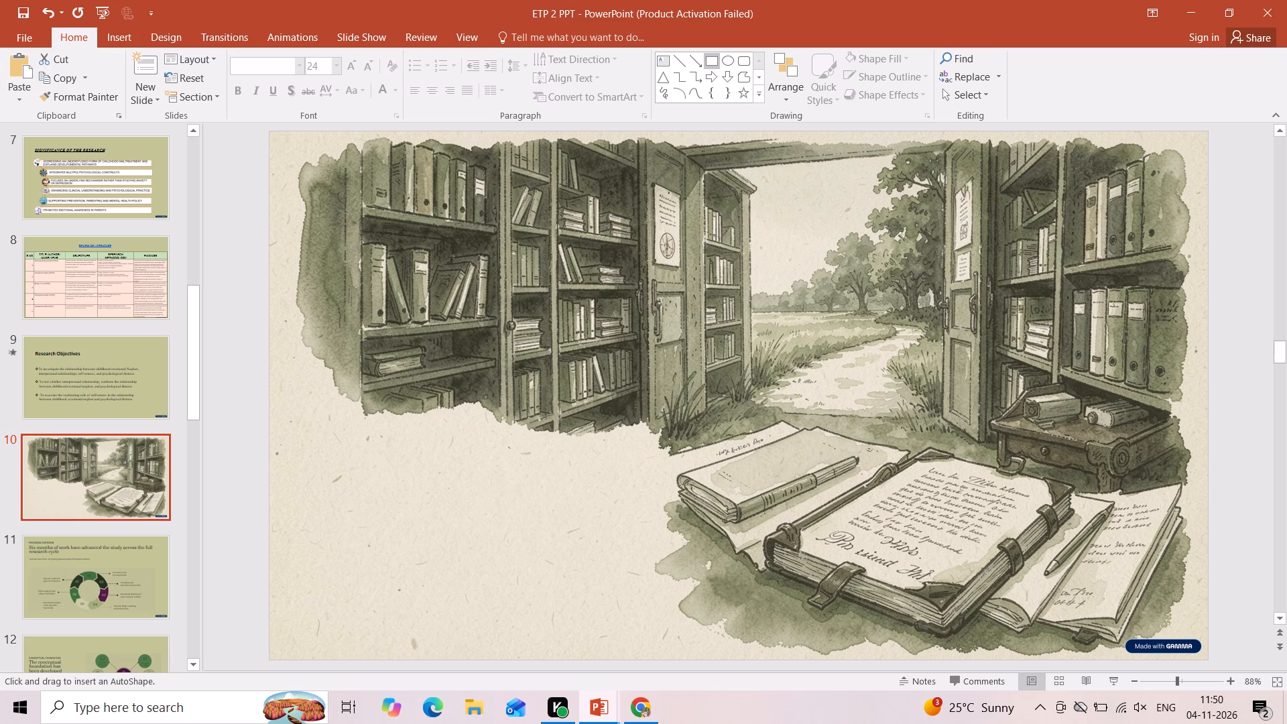
pyautogui.moveTo(356, 217); pyautogui.dragTo(1062, 580)
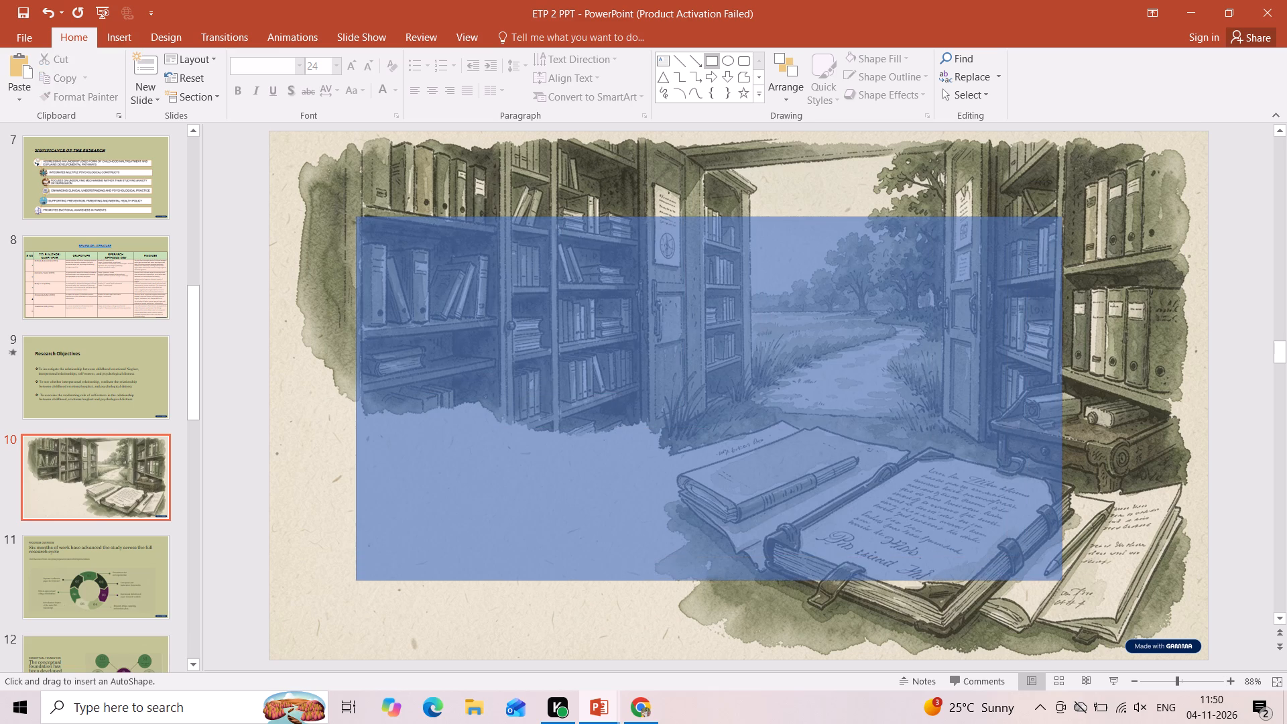
# Finish the large rectangle and shift it slightly down and toward the left side of the slide.
pyautogui.moveTo(1062, 580); pyautogui.dragTo(1063, 580)
pyautogui.moveTo(662, 381); pyautogui.dragTo(658, 381)
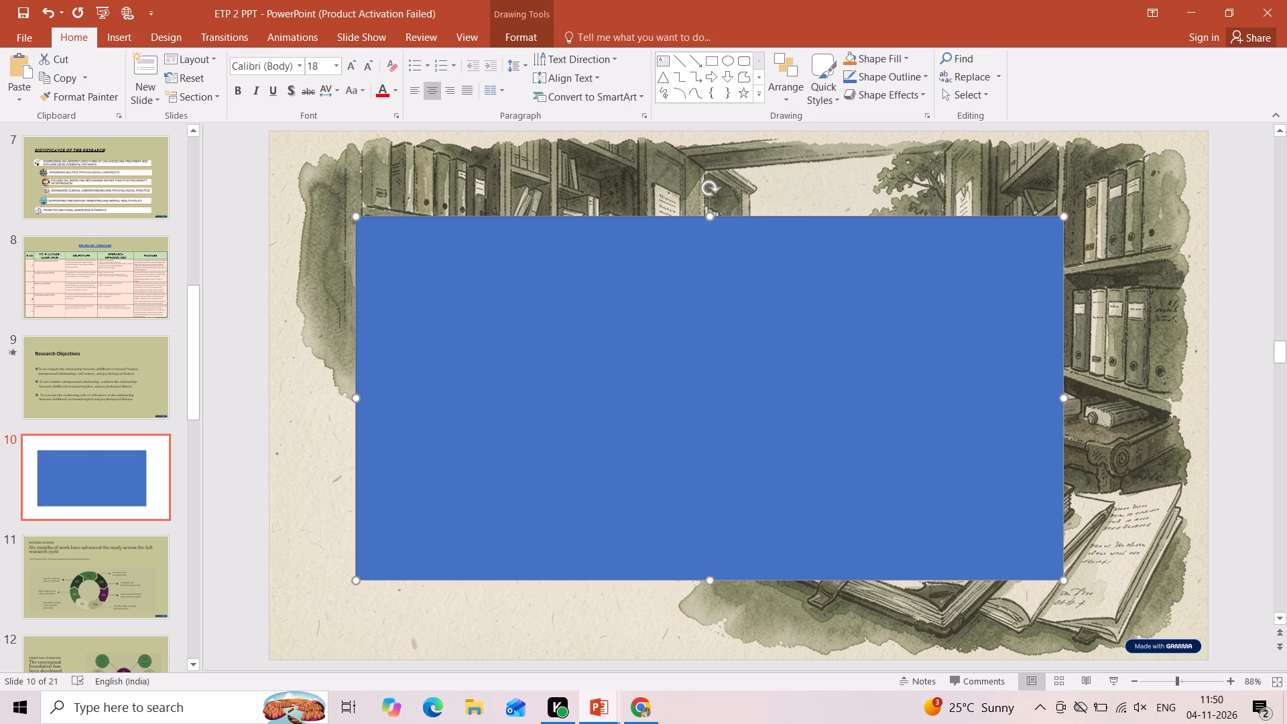
pyautogui.moveTo(658, 381); pyautogui.dragTo(617, 406)
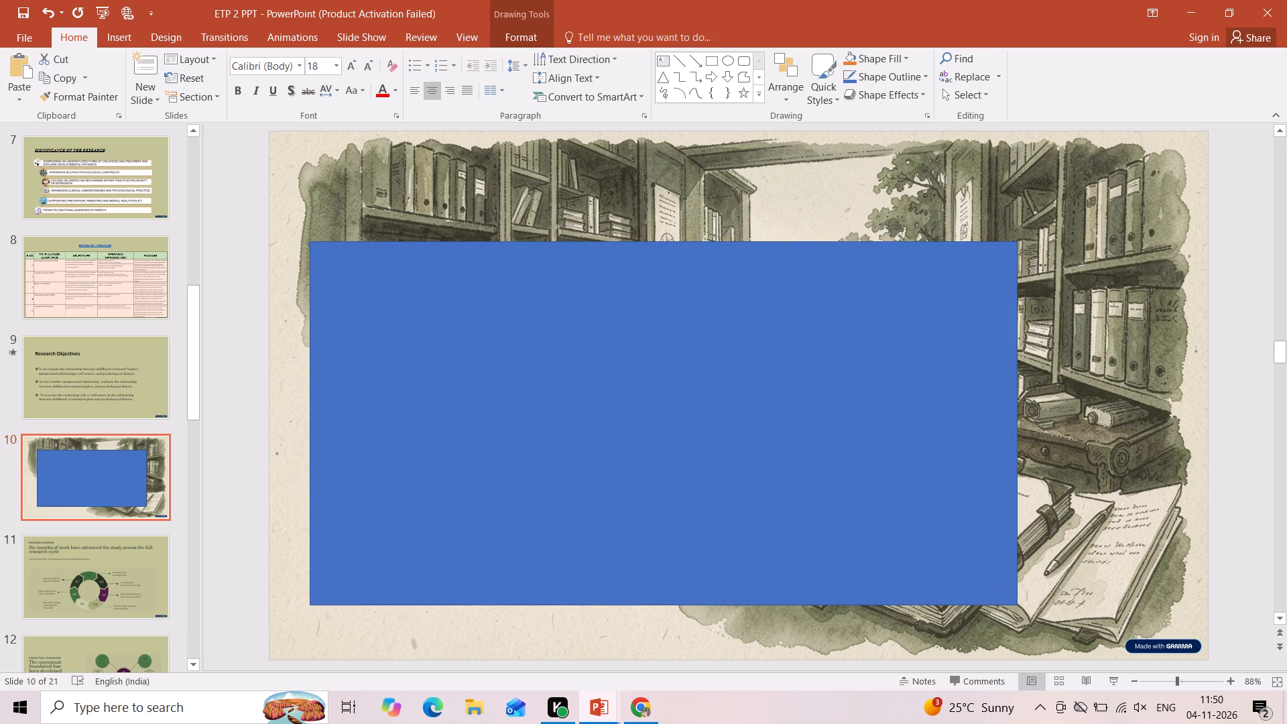
pyautogui.moveTo(617, 406); pyautogui.dragTo(614, 402)
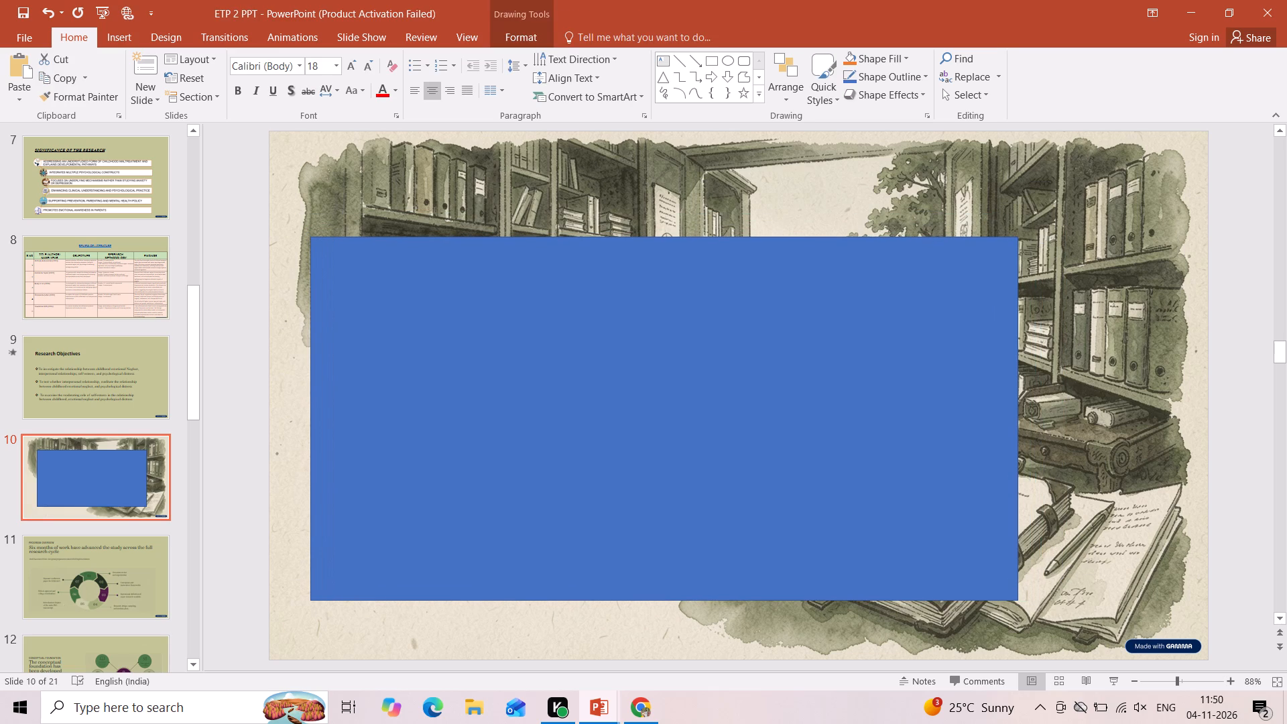
pyautogui.moveTo(614, 402); pyautogui.dragTo(622, 399)
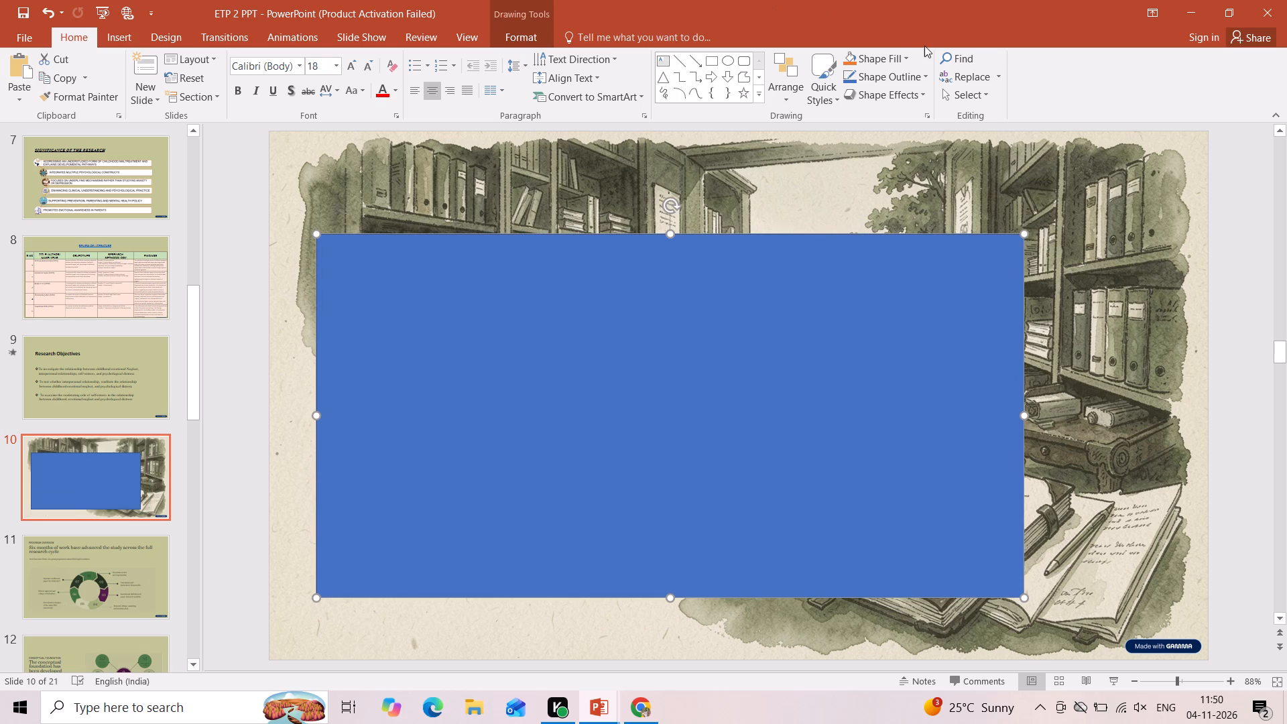
# Fill the rectangle with the recently used green colour.
pyautogui.click(901, 61)
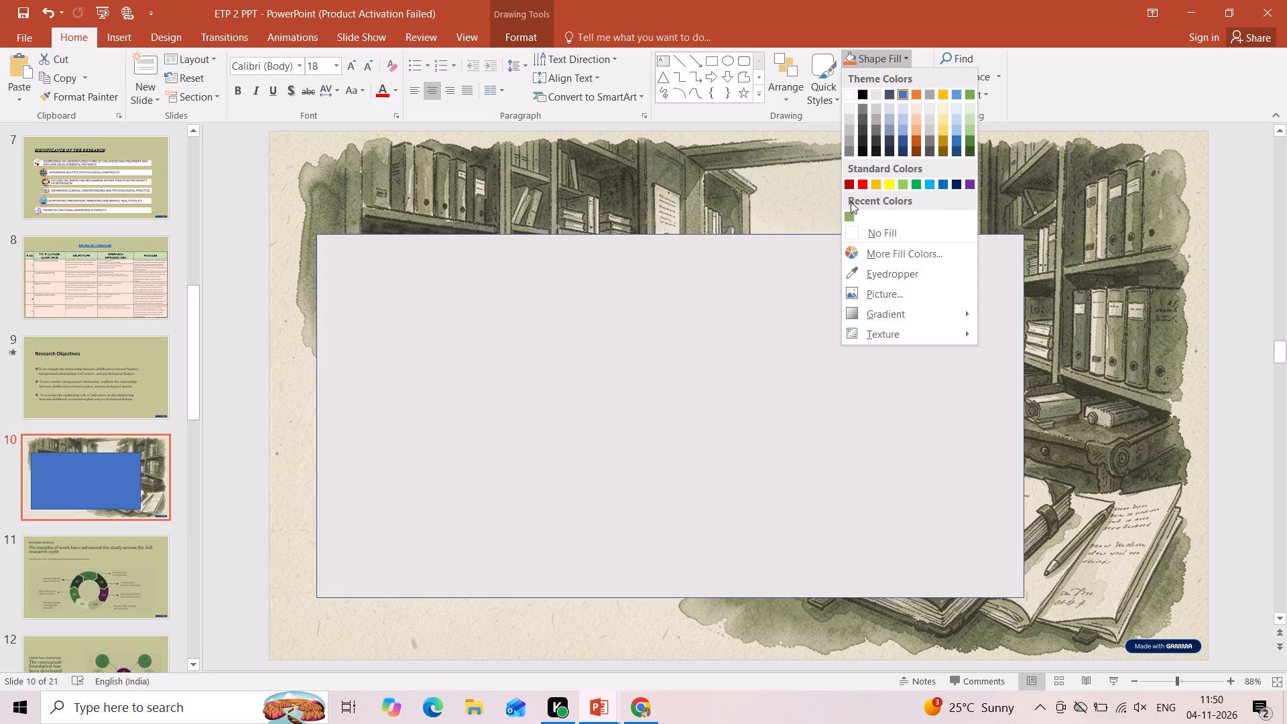
pyautogui.click(851, 213)
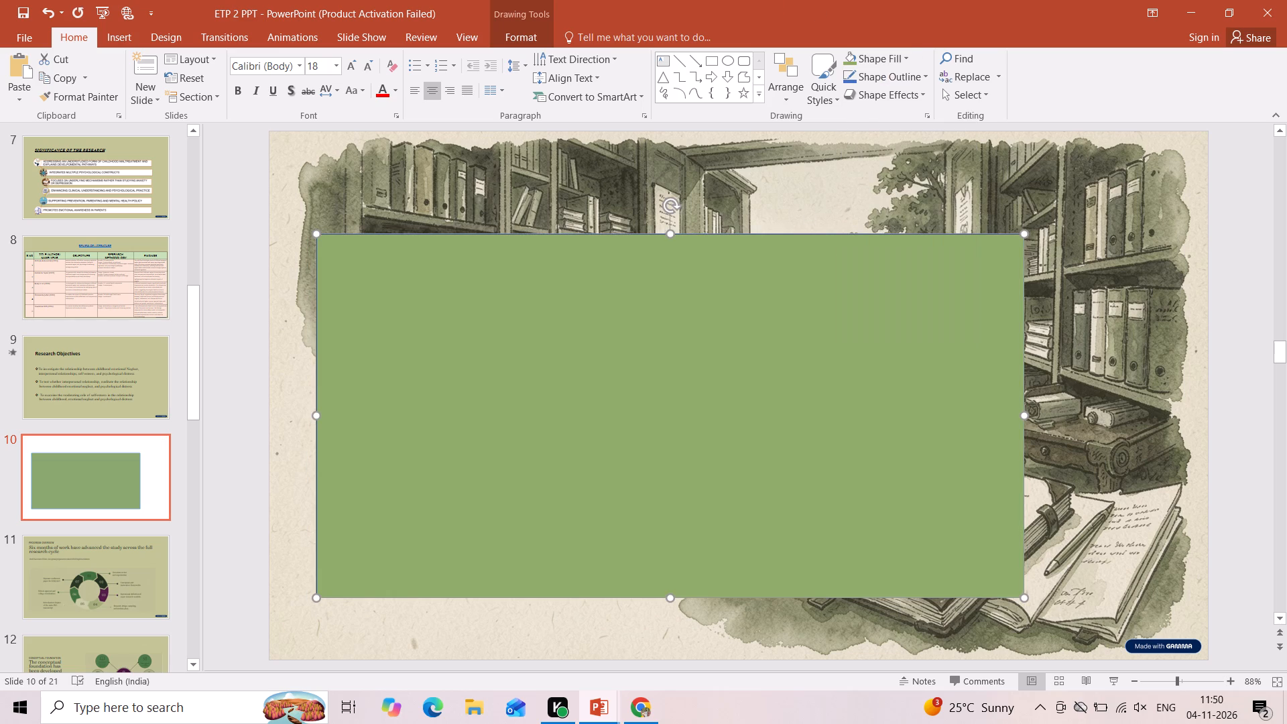
pyautogui.click(452, 261)
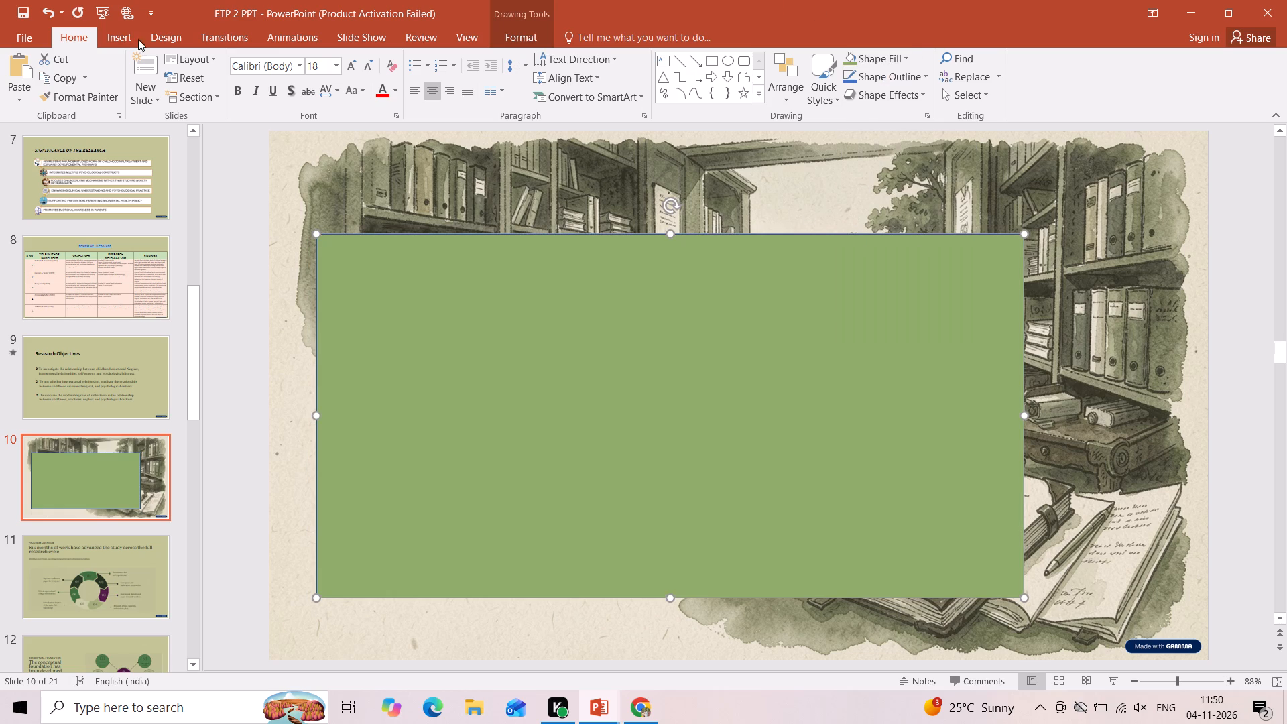
# Add a text box nearly filling the green rectangle and enter HYPOTHESES as its heading.
pyautogui.click(117, 34)
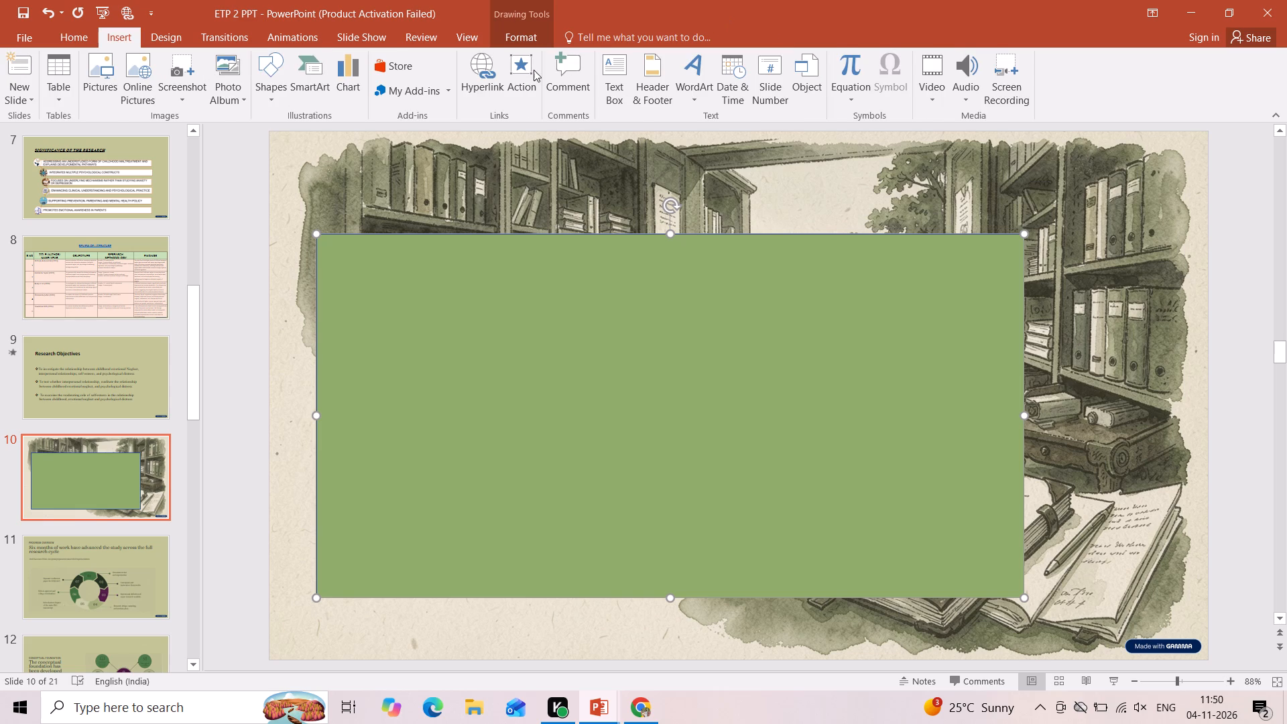
pyautogui.click(619, 74)
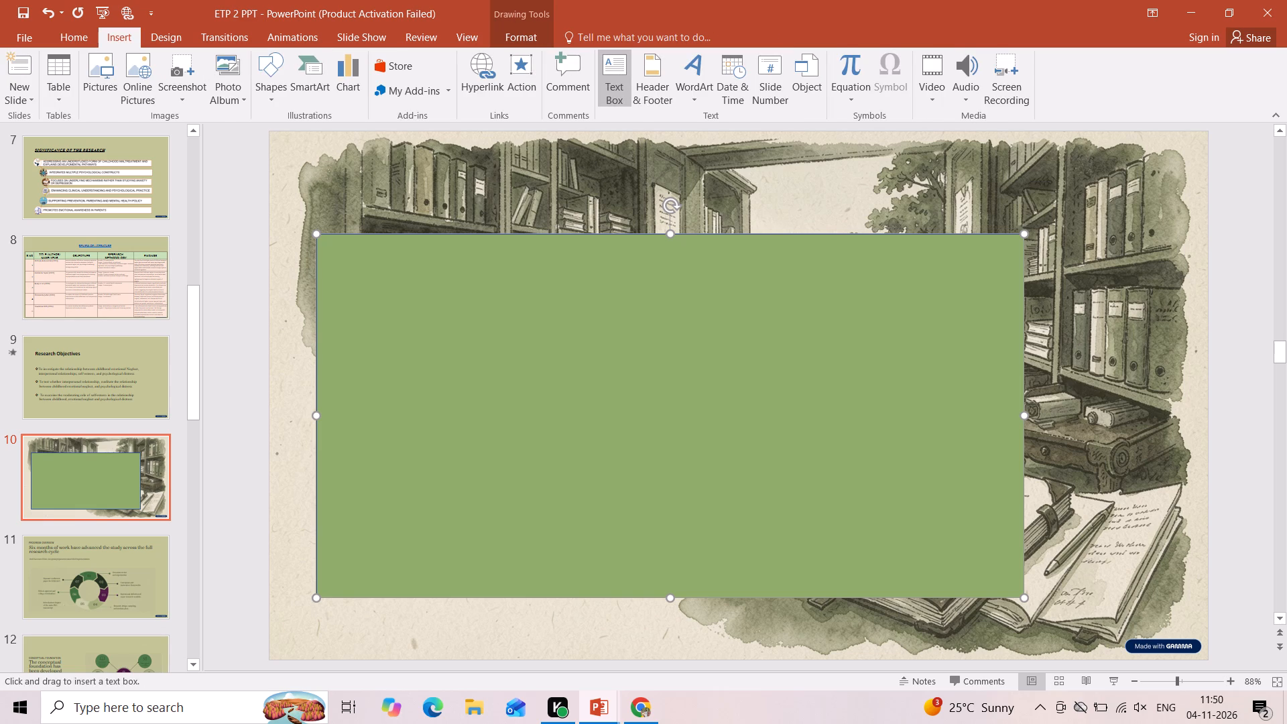
pyautogui.moveTo(337, 253); pyautogui.dragTo(963, 564)
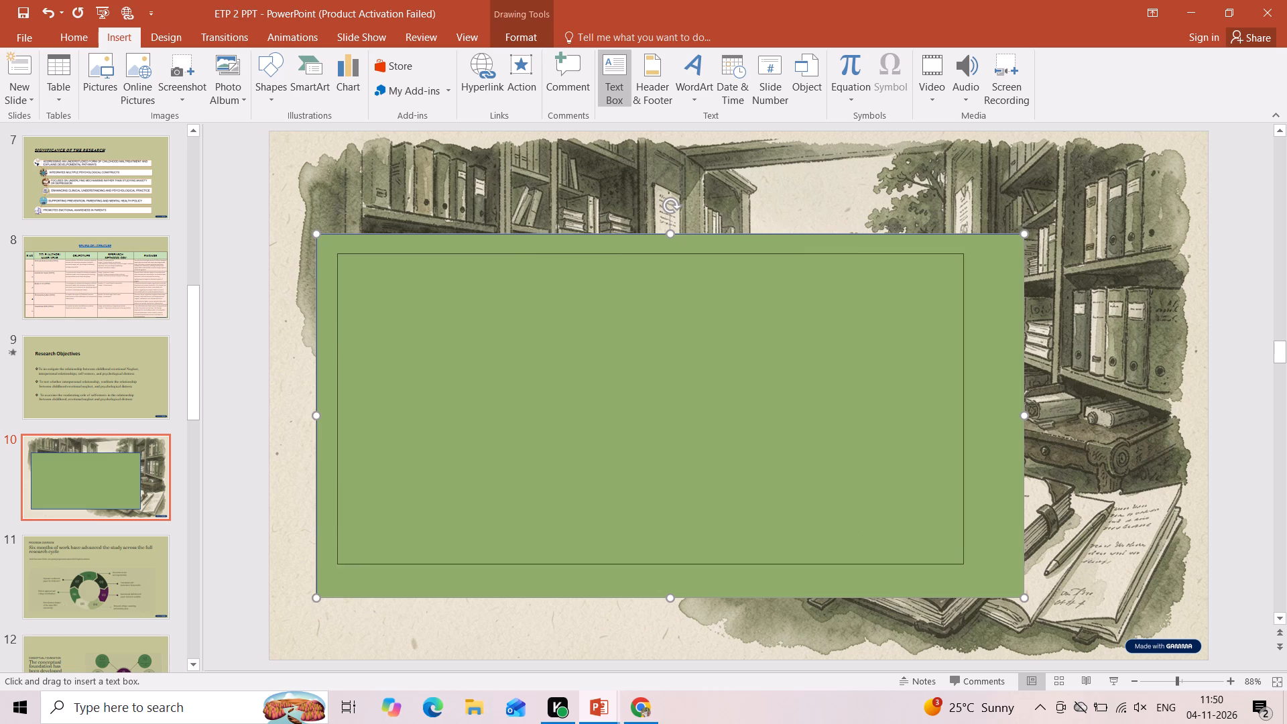
pyautogui.moveTo(963, 564); pyautogui.dragTo(1005, 585)
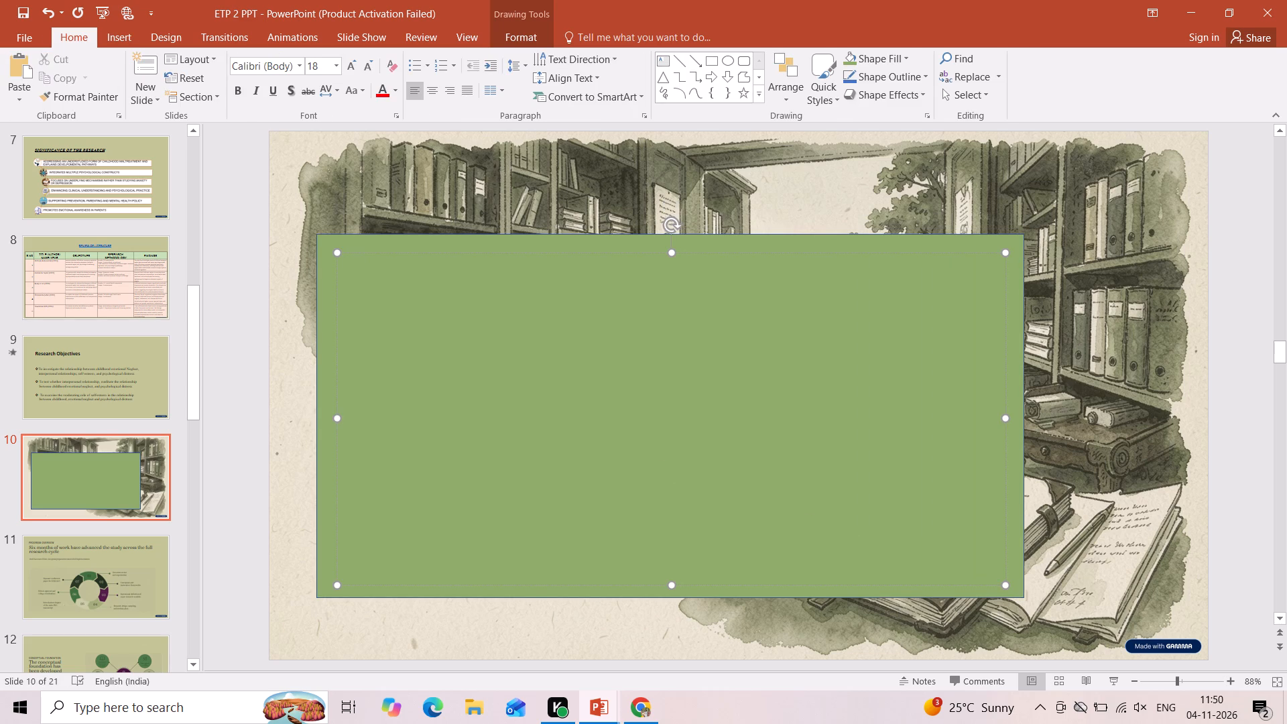
pyautogui.write('HY')
pyautogui.write('POTHESES')
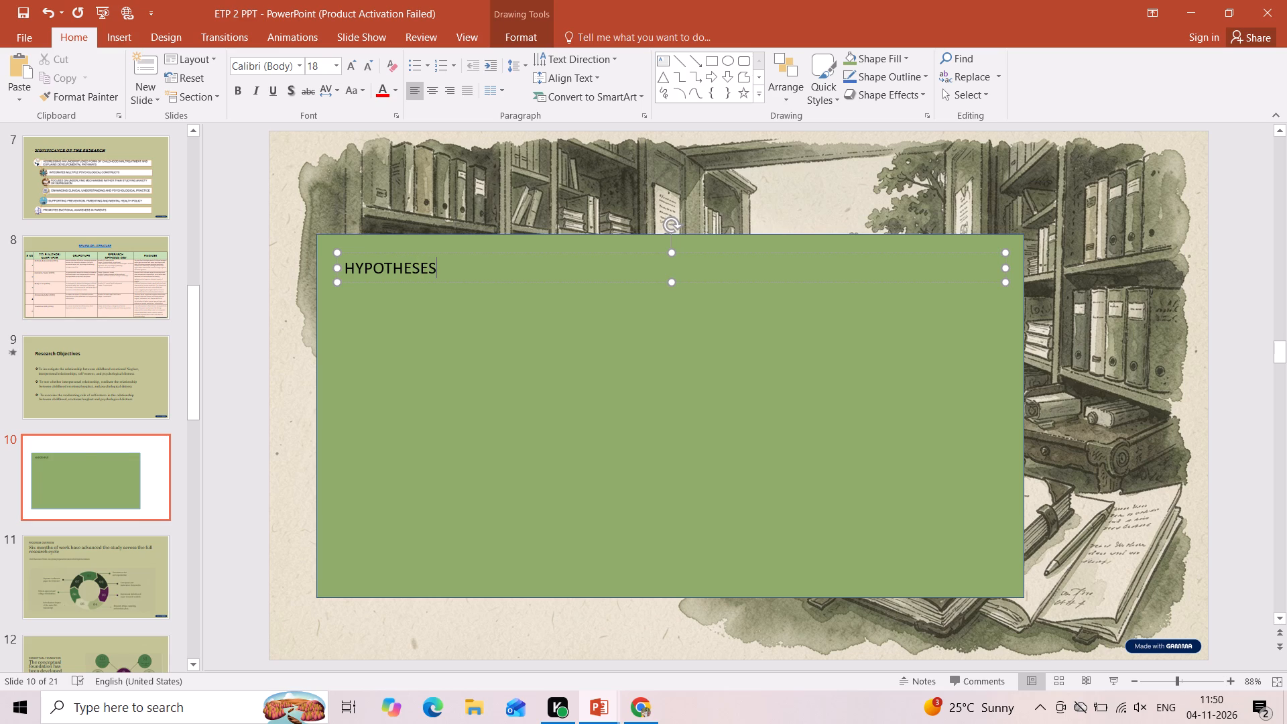
# Paste the copied hypotheses H1, H2 and H3 below the HYPOTHESES heading, leaving two blank lines between.
pyautogui.press('Return')
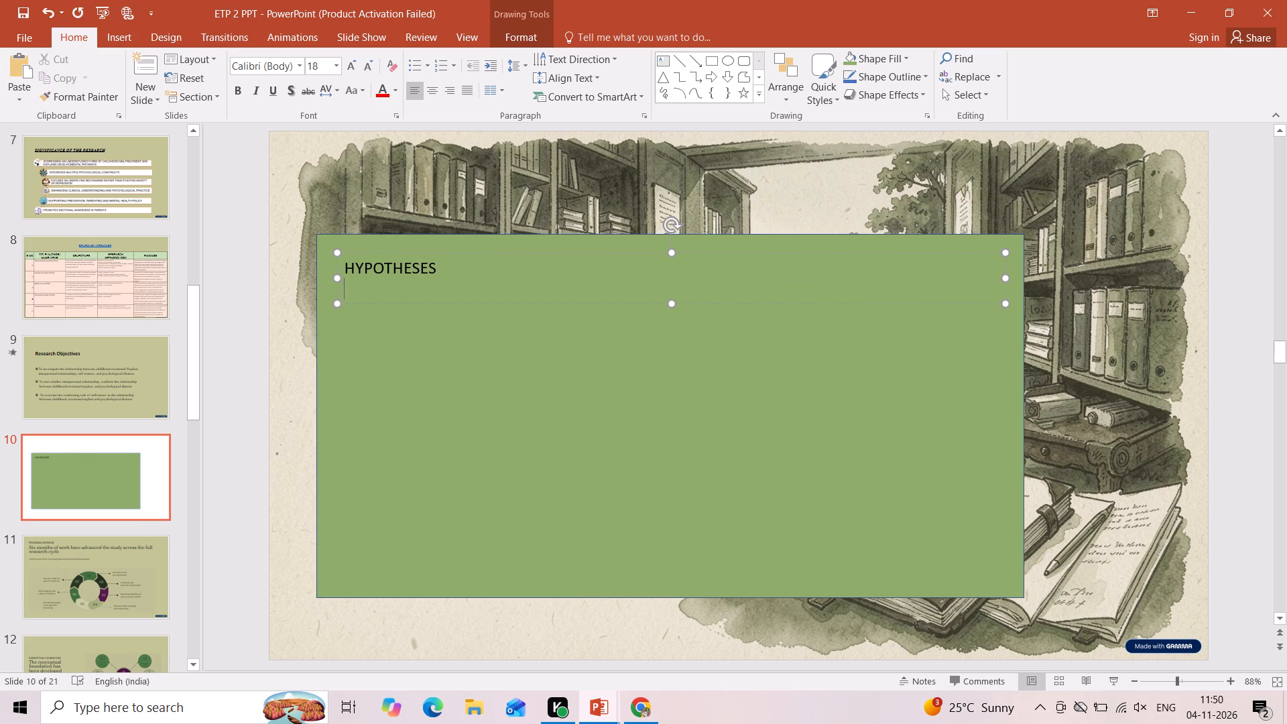
pyautogui.press('Return')
pyautogui.press('Return')
pyautogui.press('Return')
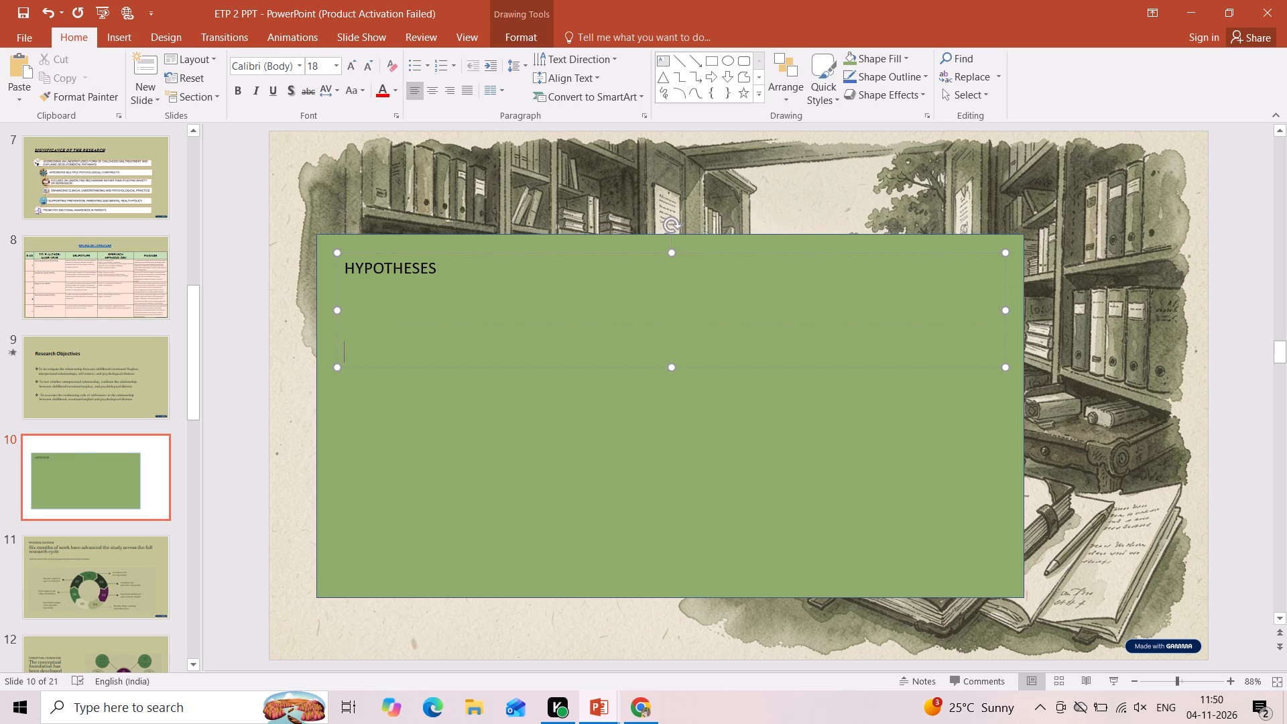
pyautogui.press('BackSpace')
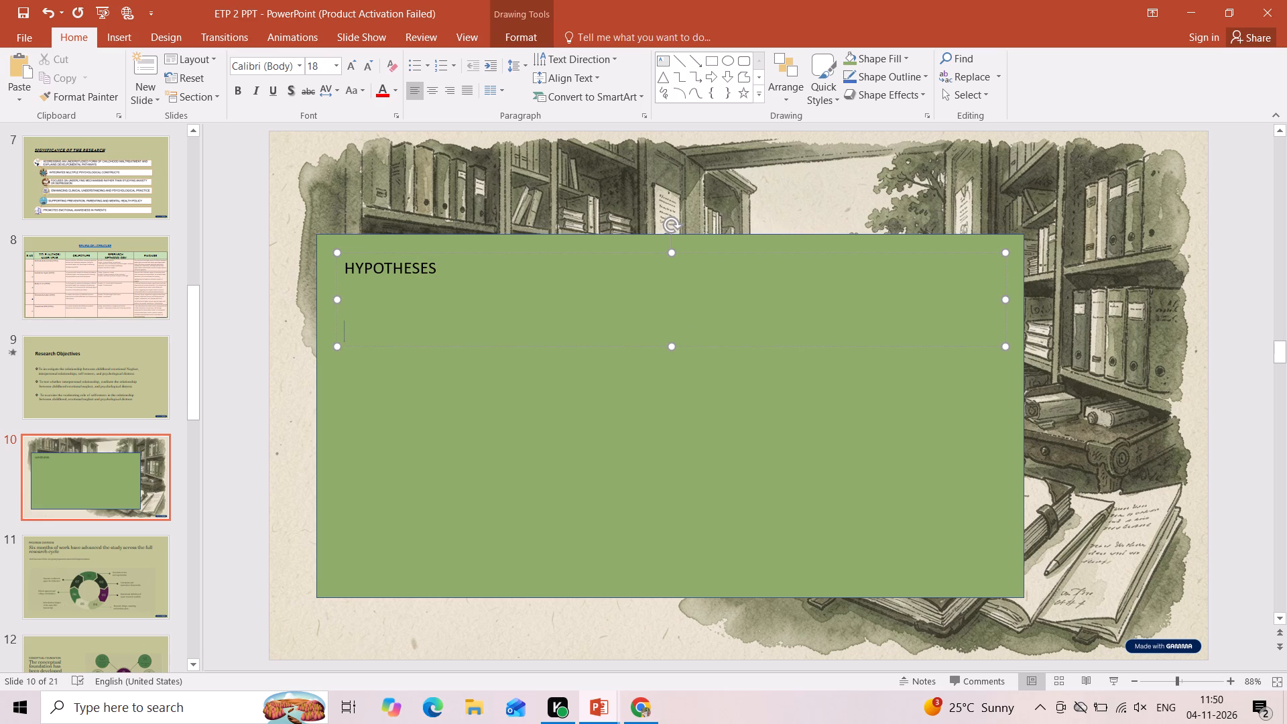
pyautogui.hotkey('ctrl', 'v')
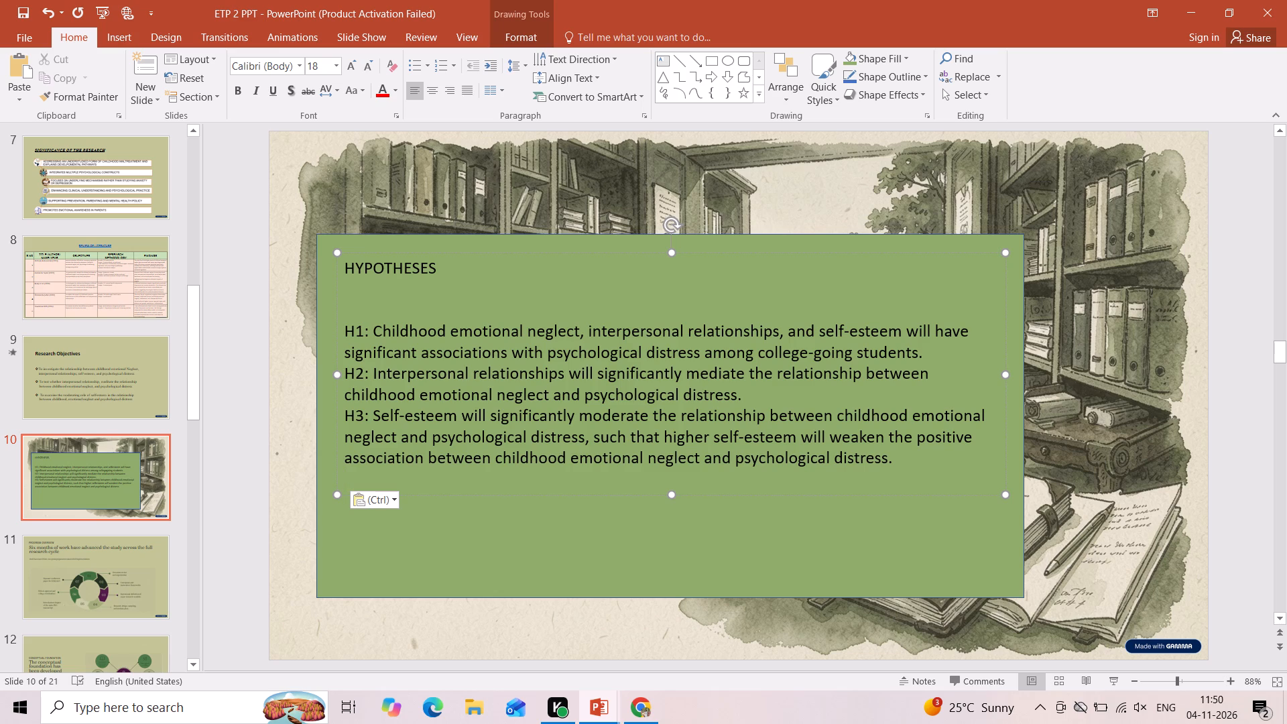
# Separate the three hypotheses with a blank line after H1 and another after H2.
pyautogui.click(935, 354)
pyautogui.press('Return')
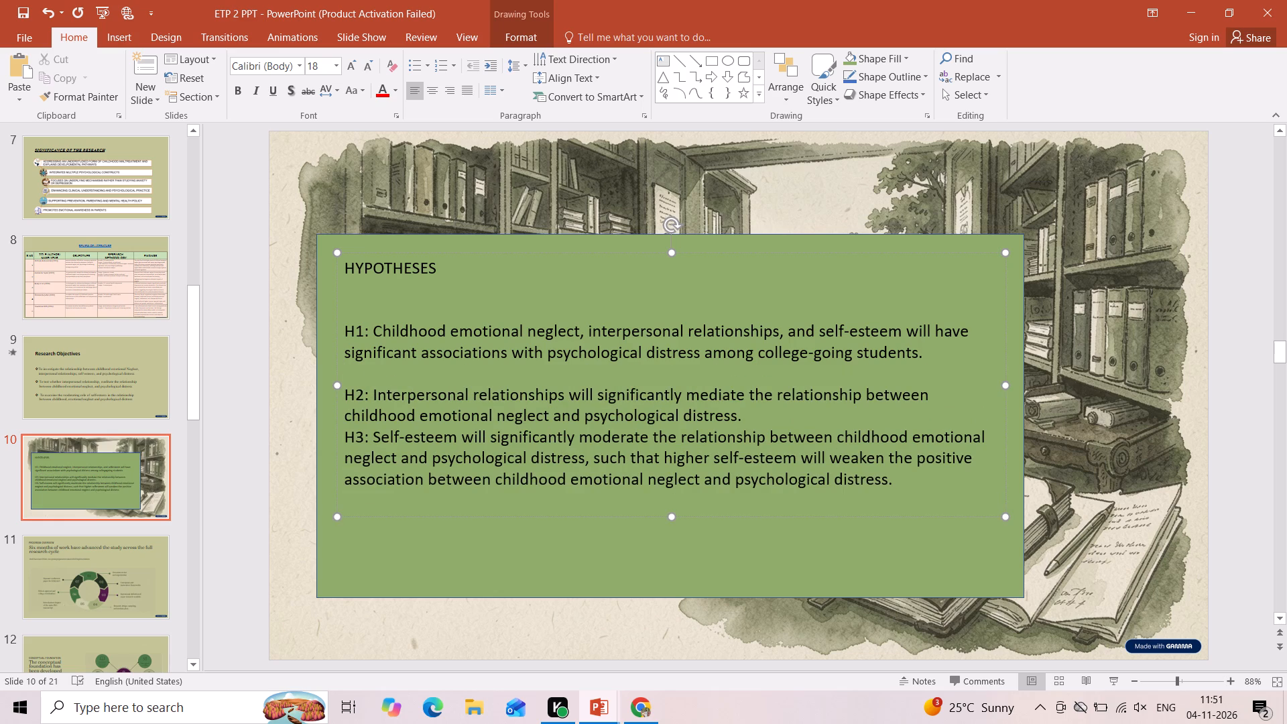
pyautogui.click(788, 419)
pyautogui.press('Return')
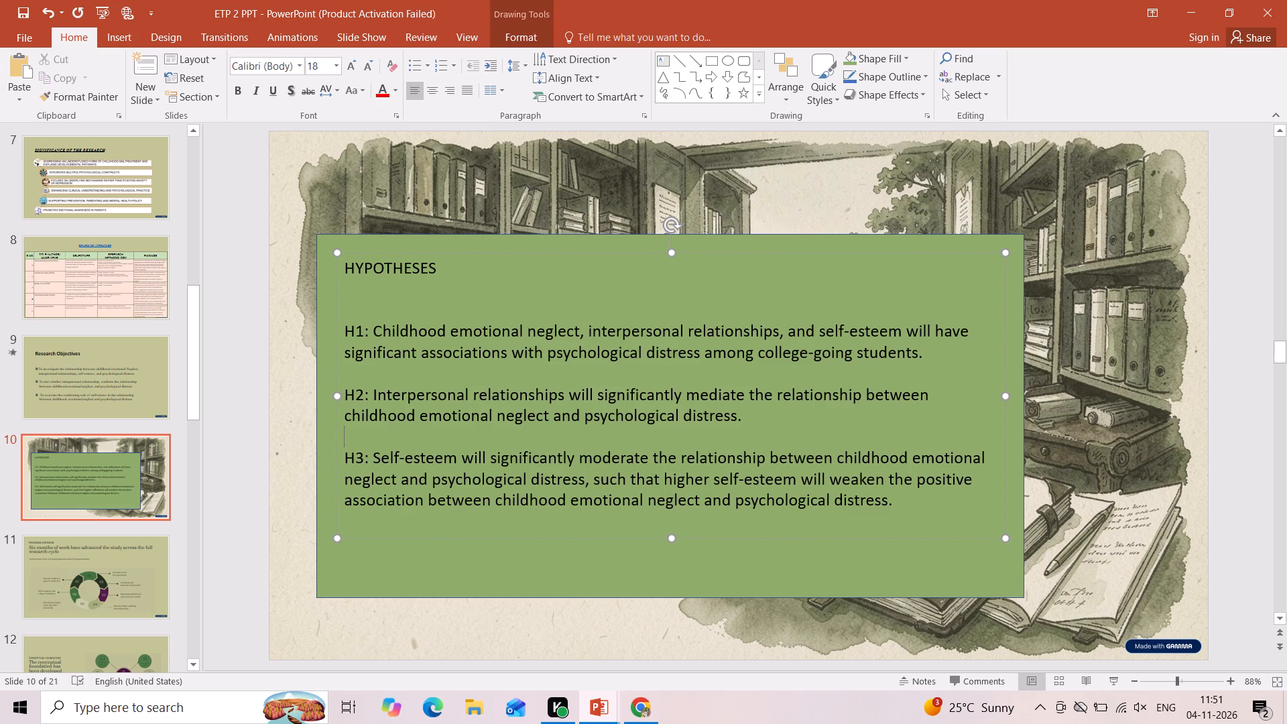
# Make the HYPOTHESES heading bold and set its font size to 32.
pyautogui.moveTo(446, 265); pyautogui.dragTo(382, 265, button='right')
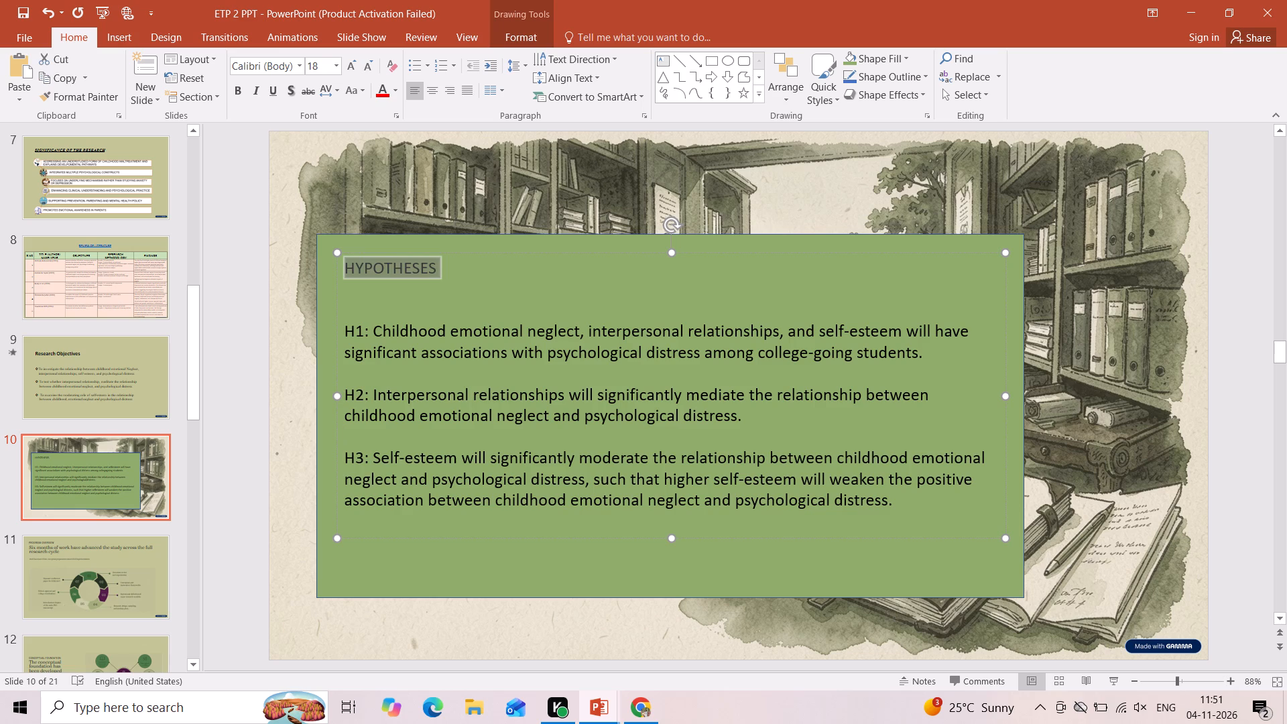
pyautogui.click(391, 237)
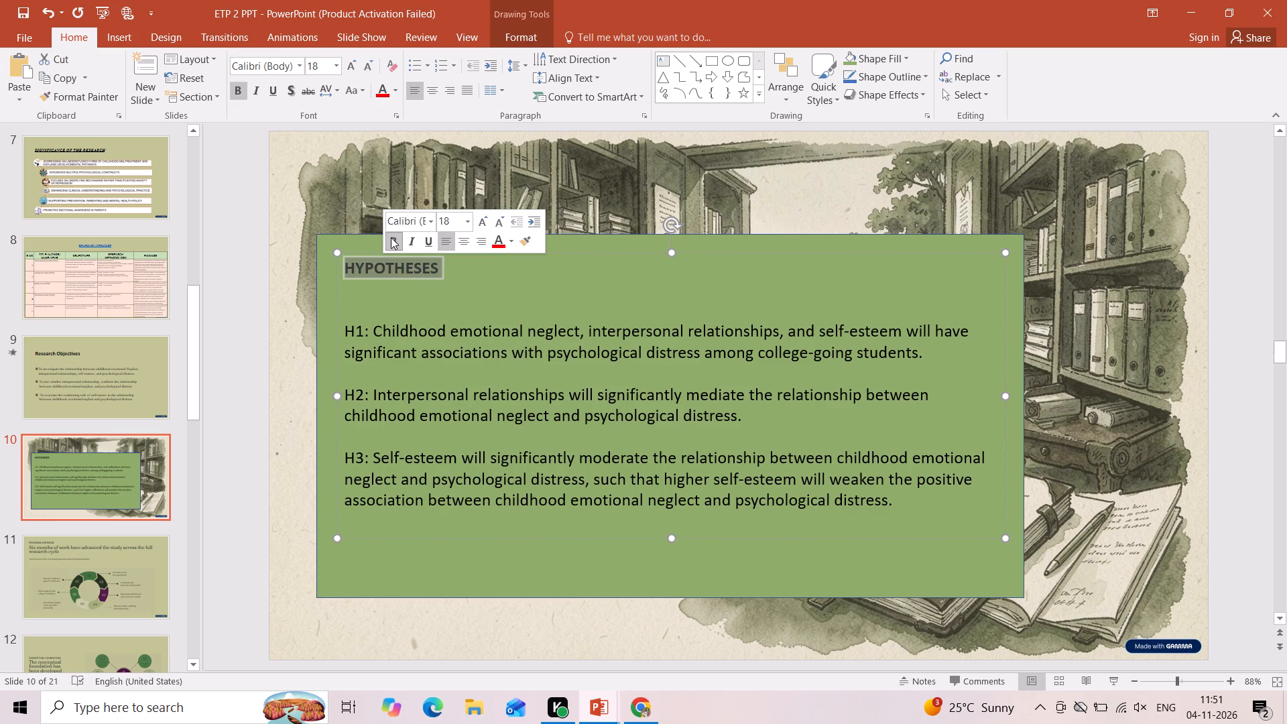
pyautogui.click(465, 225)
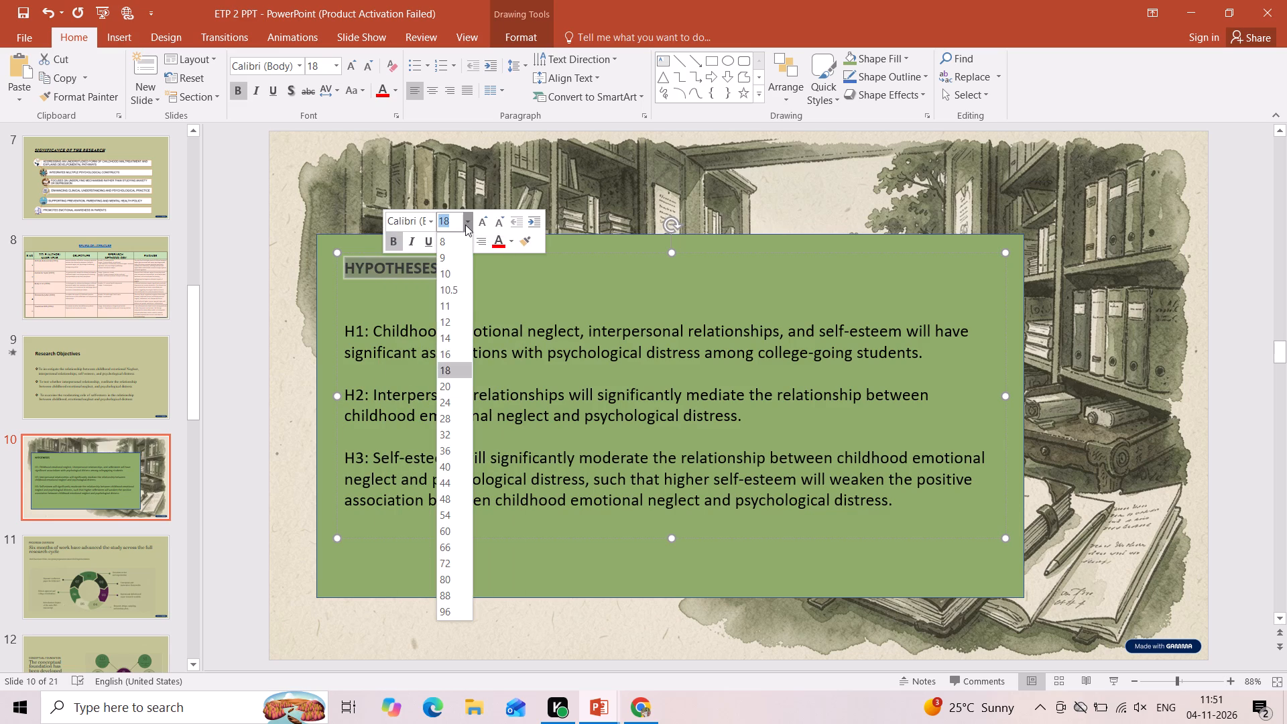
pyautogui.click(456, 429)
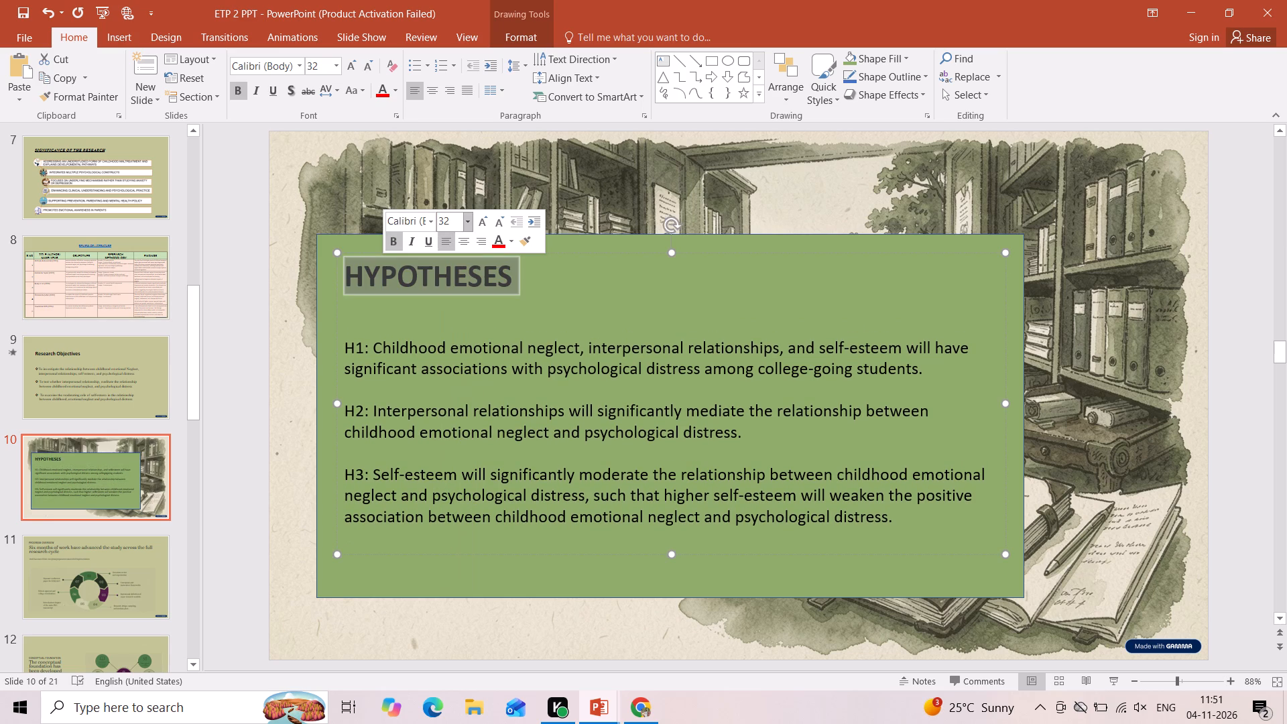
pyautogui.click(349, 344)
pyautogui.moveTo(349, 344); pyautogui.dragTo(433, 383)
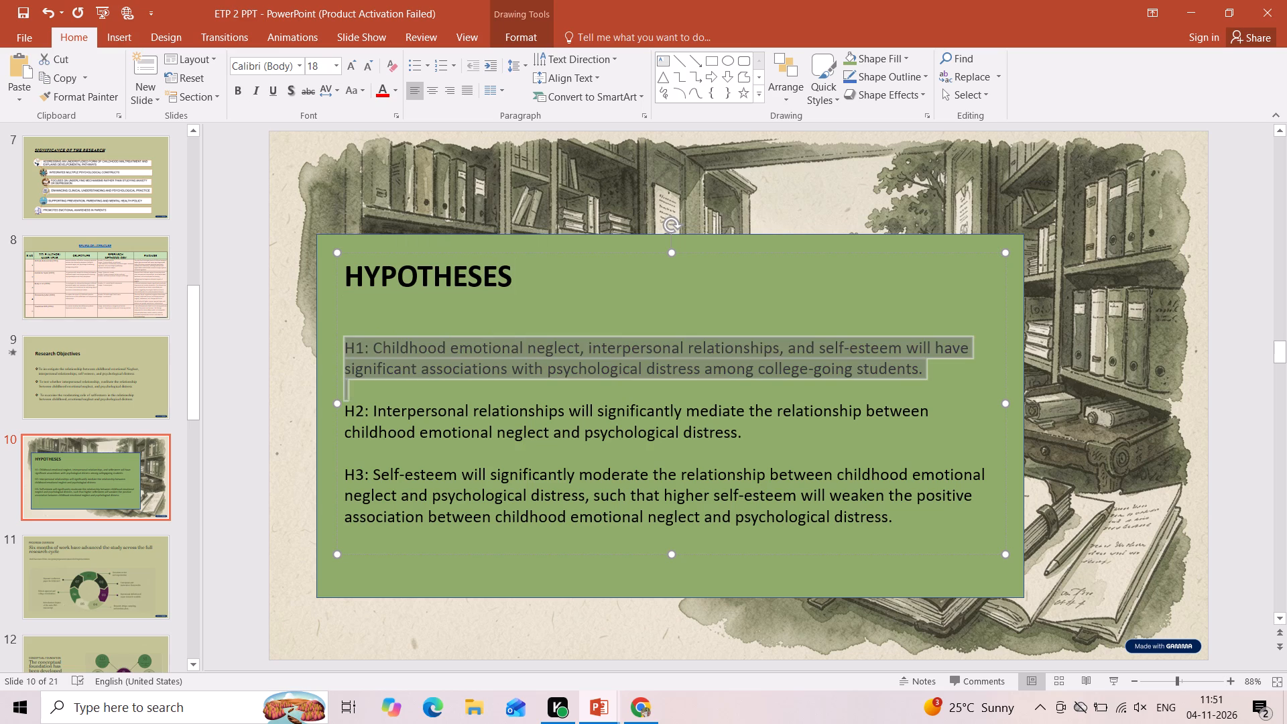
pyautogui.moveTo(433, 383); pyautogui.dragTo(881, 559)
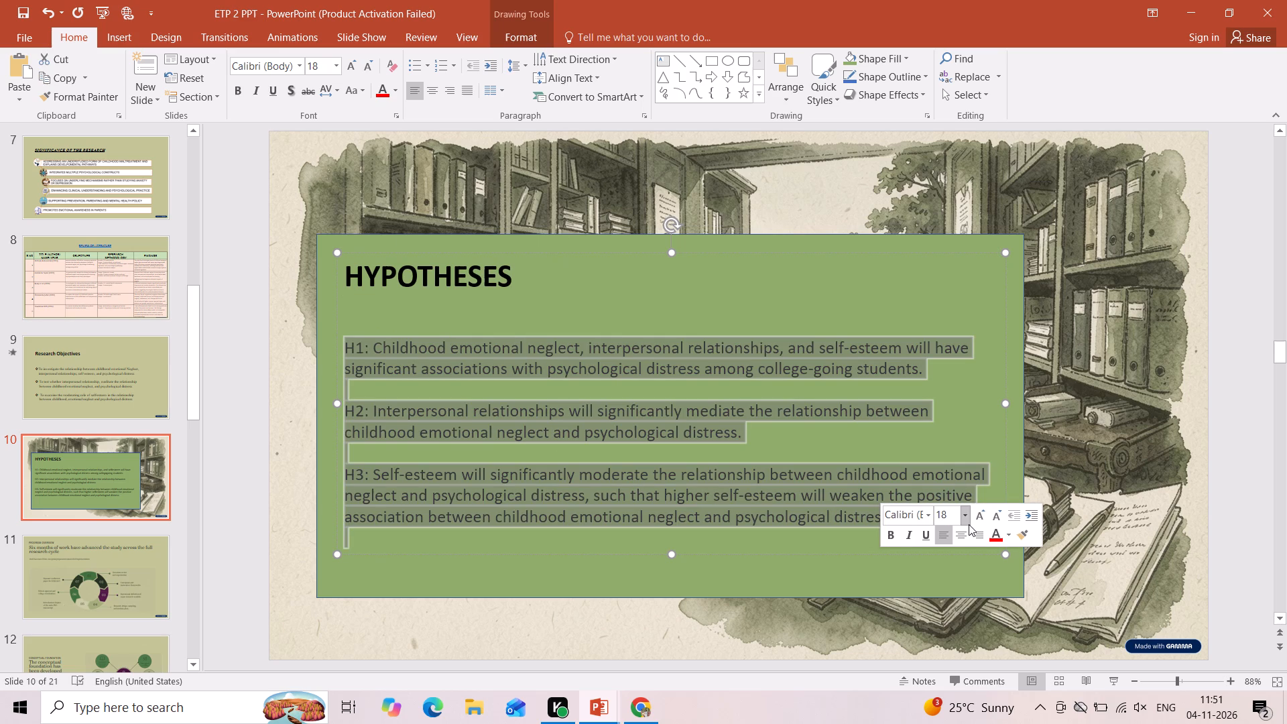
pyautogui.click(969, 524)
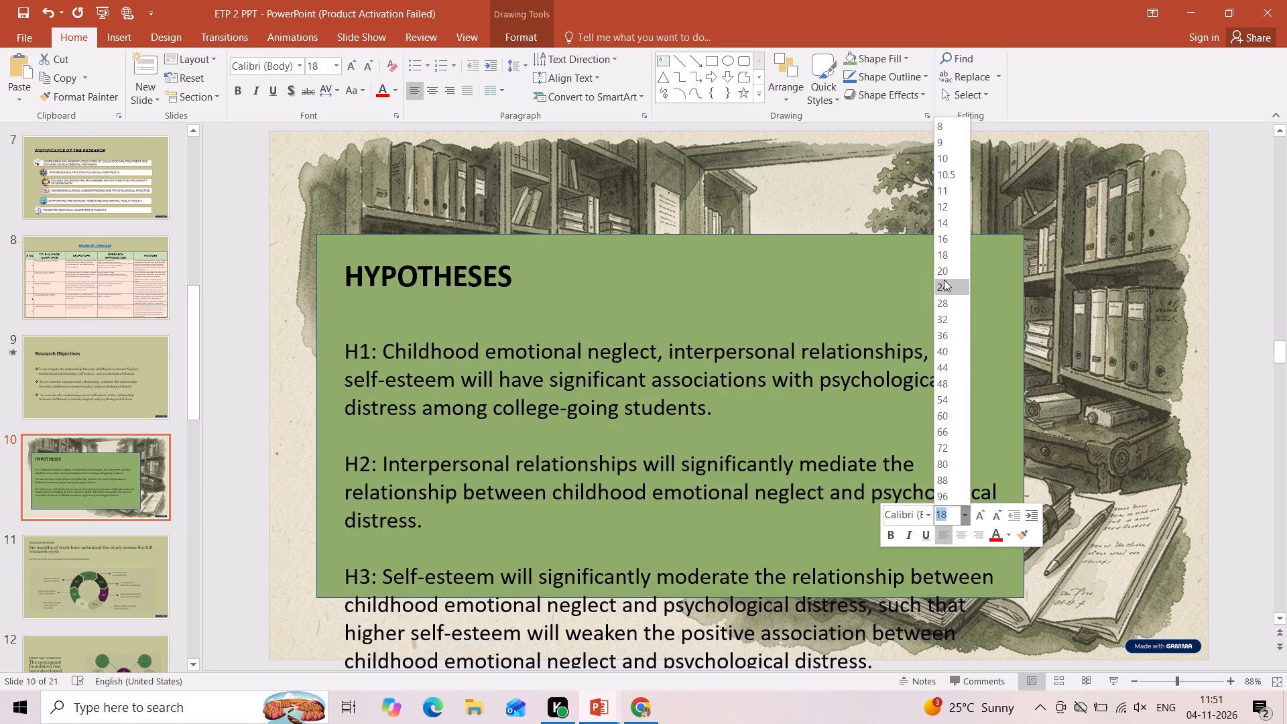
pyautogui.click(944, 274)
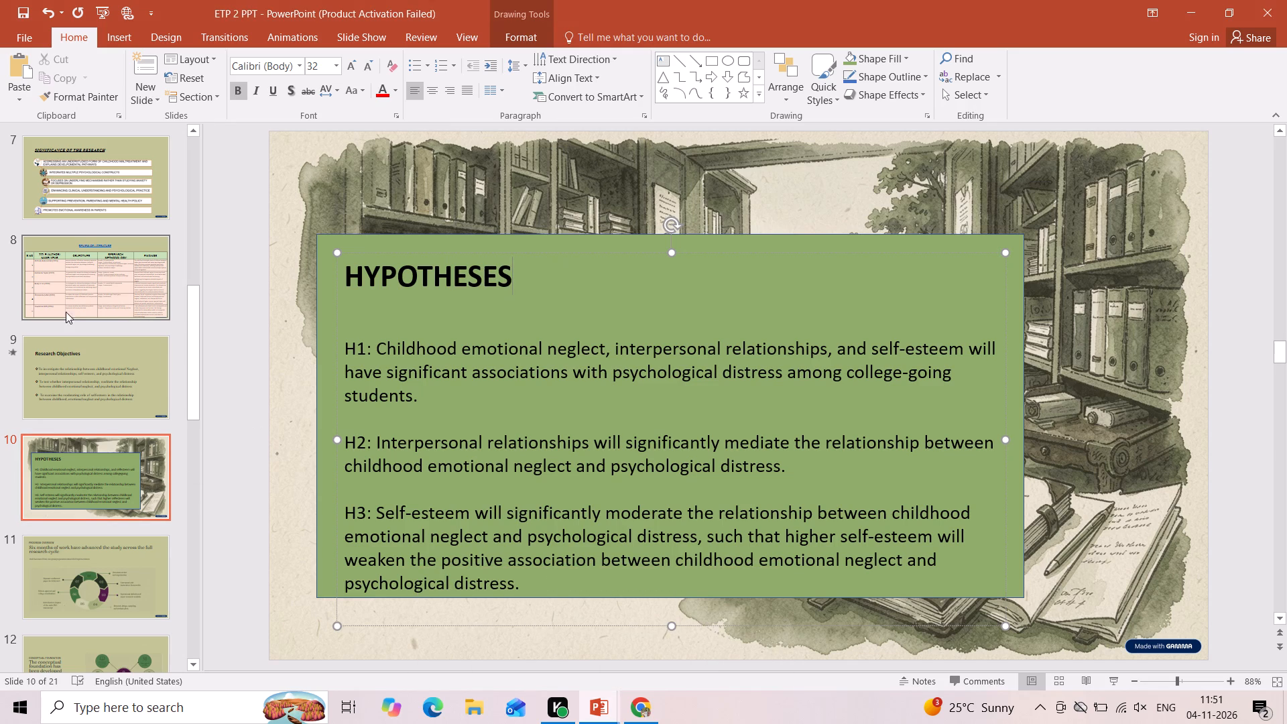
# Go to the Review of Literature slide to look over its table of studies.
pyautogui.click(76, 296)
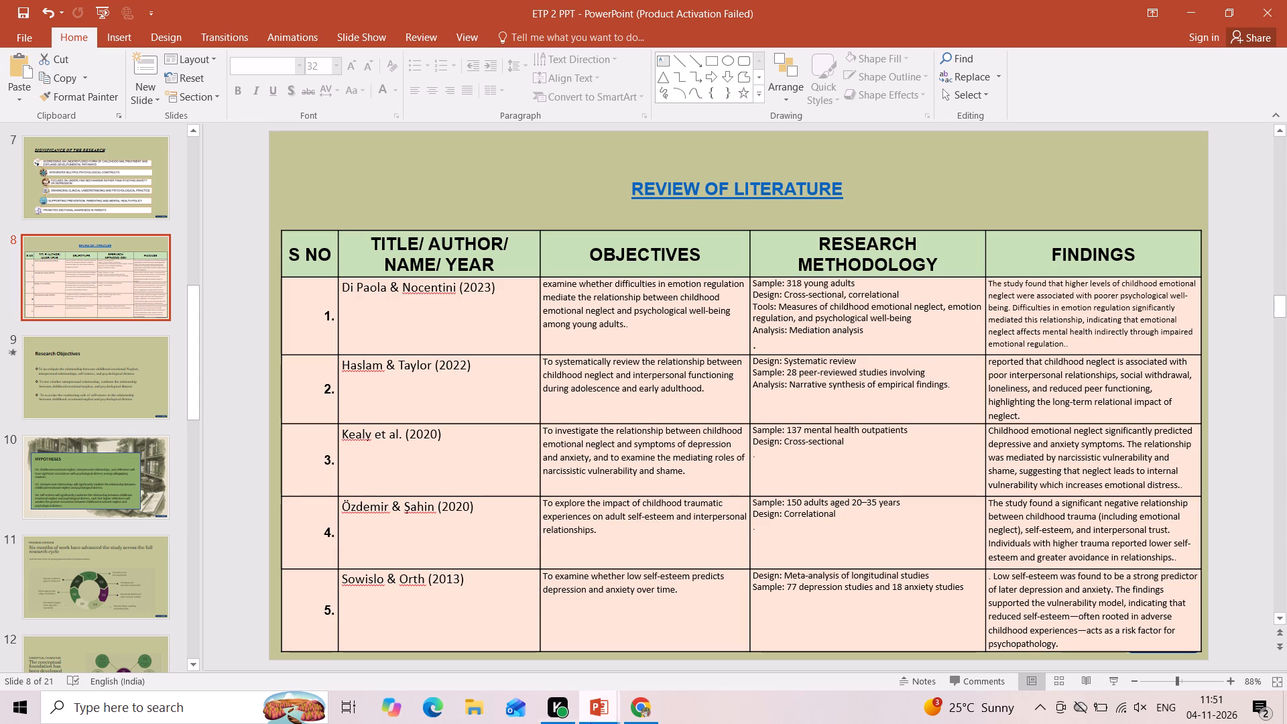
# Switch to Chrome, search the web for Semantic Scholar in a new tab, and open its website.
pyautogui.click(645, 719)
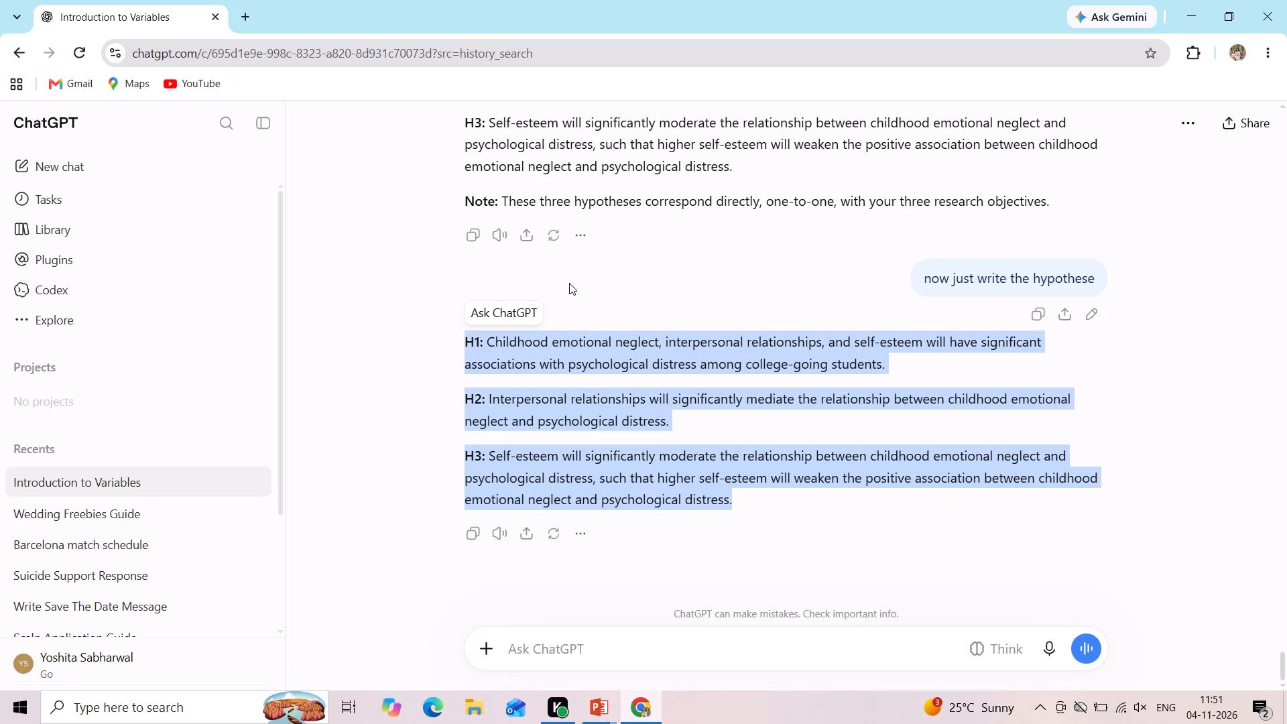
pyautogui.click(247, 17)
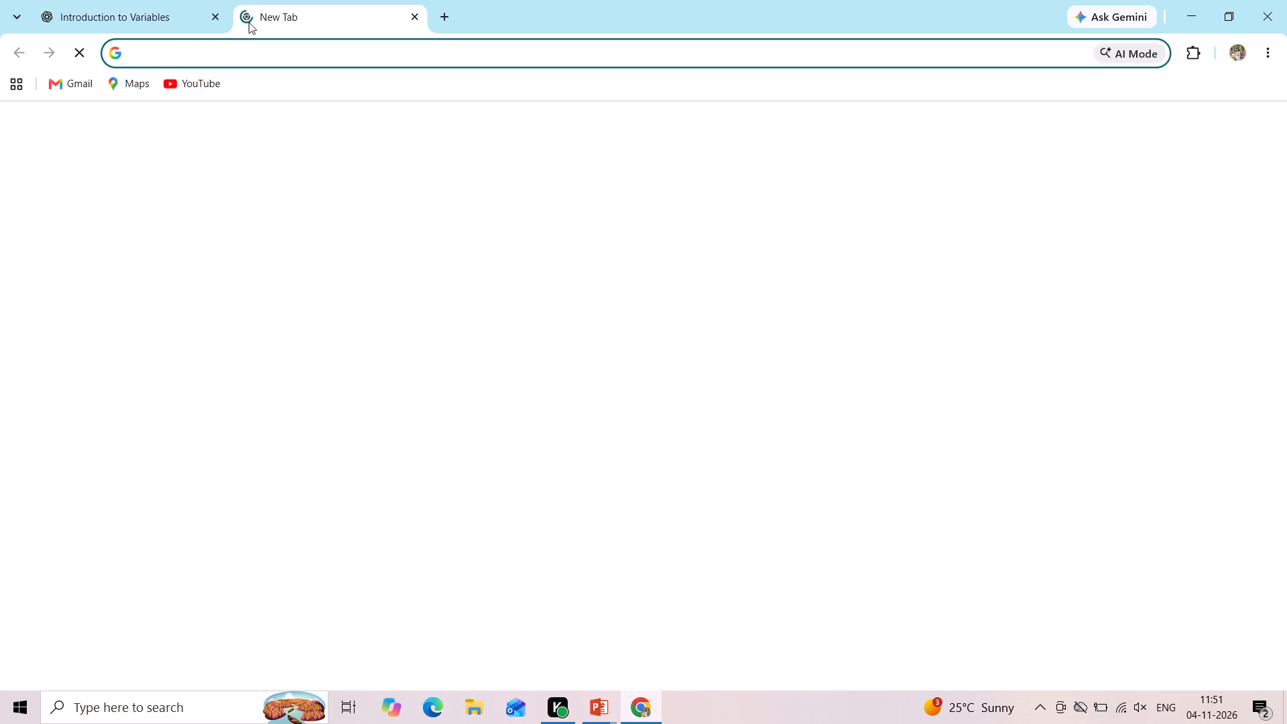
pyautogui.write('SE')
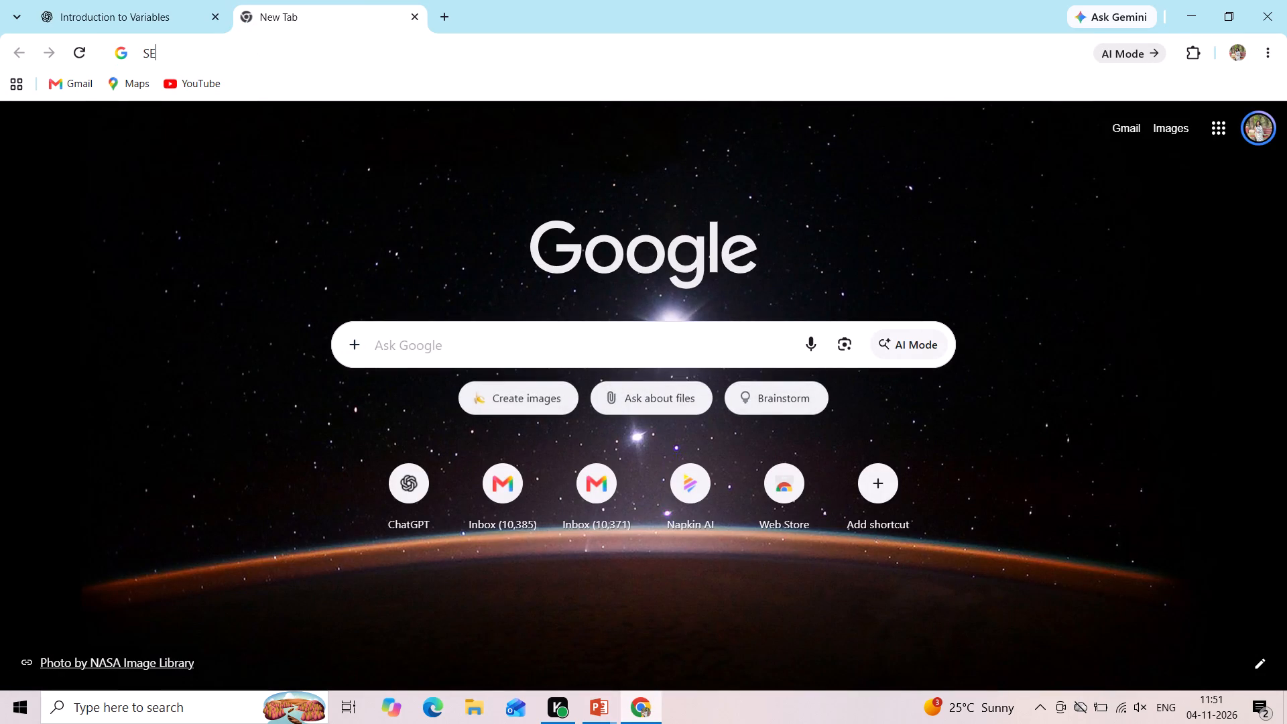
pyautogui.write('MANTIC SCHO')
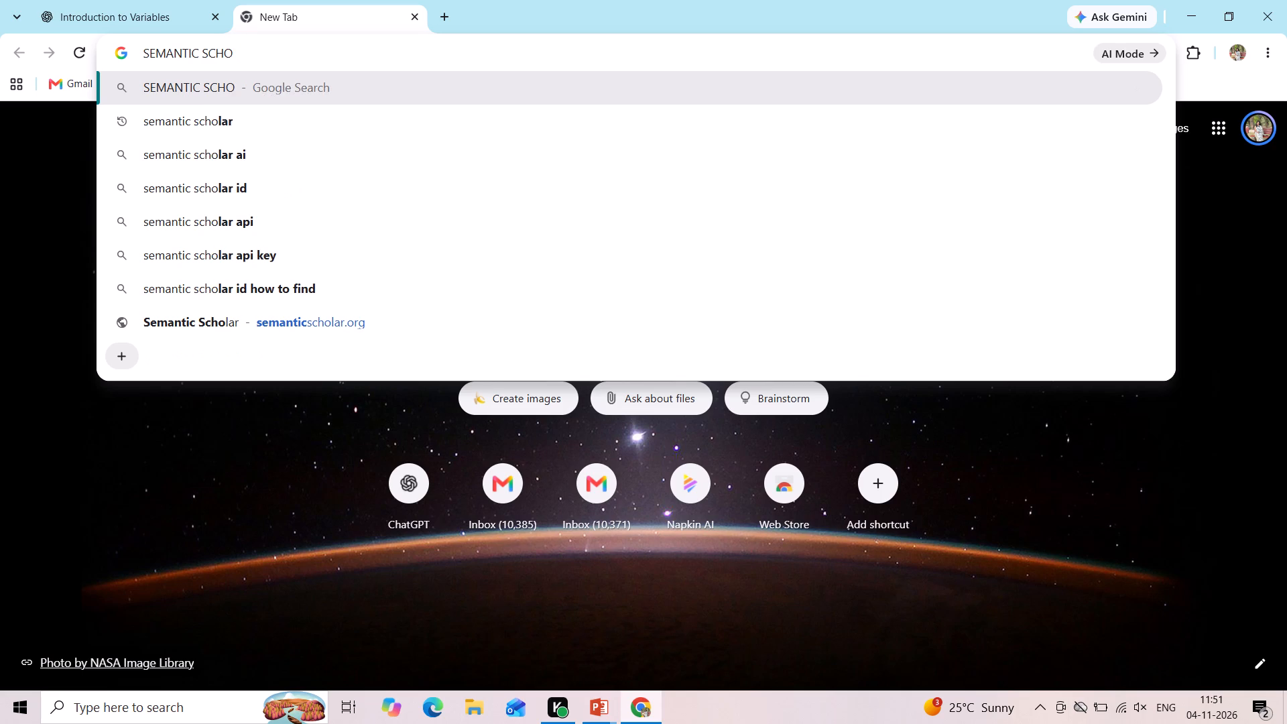
pyautogui.press('a')
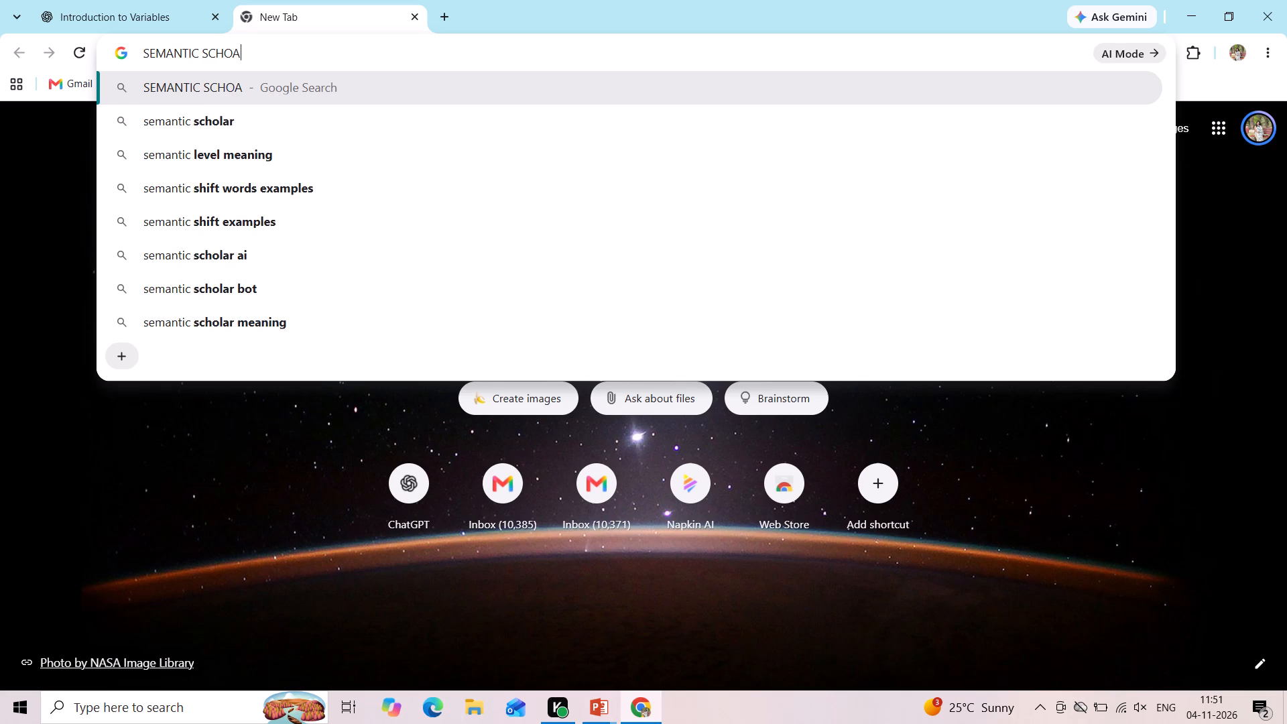
pyautogui.press('Return')
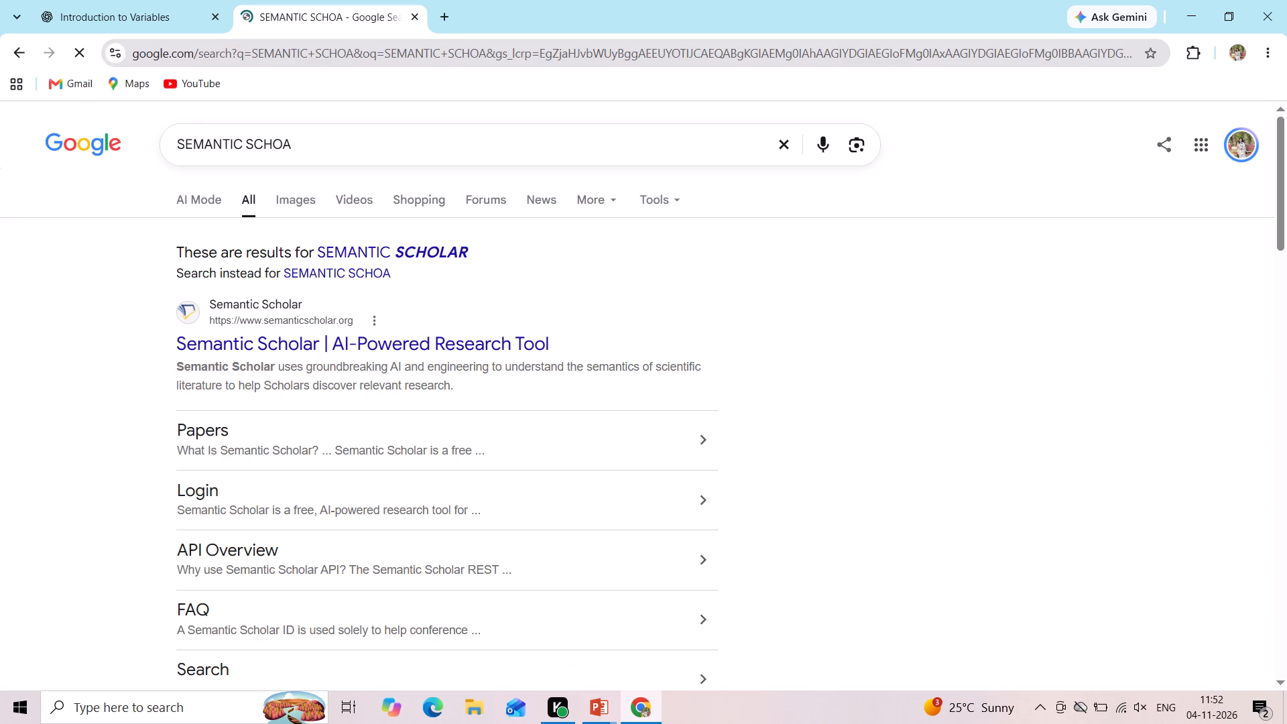
pyautogui.click(251, 351)
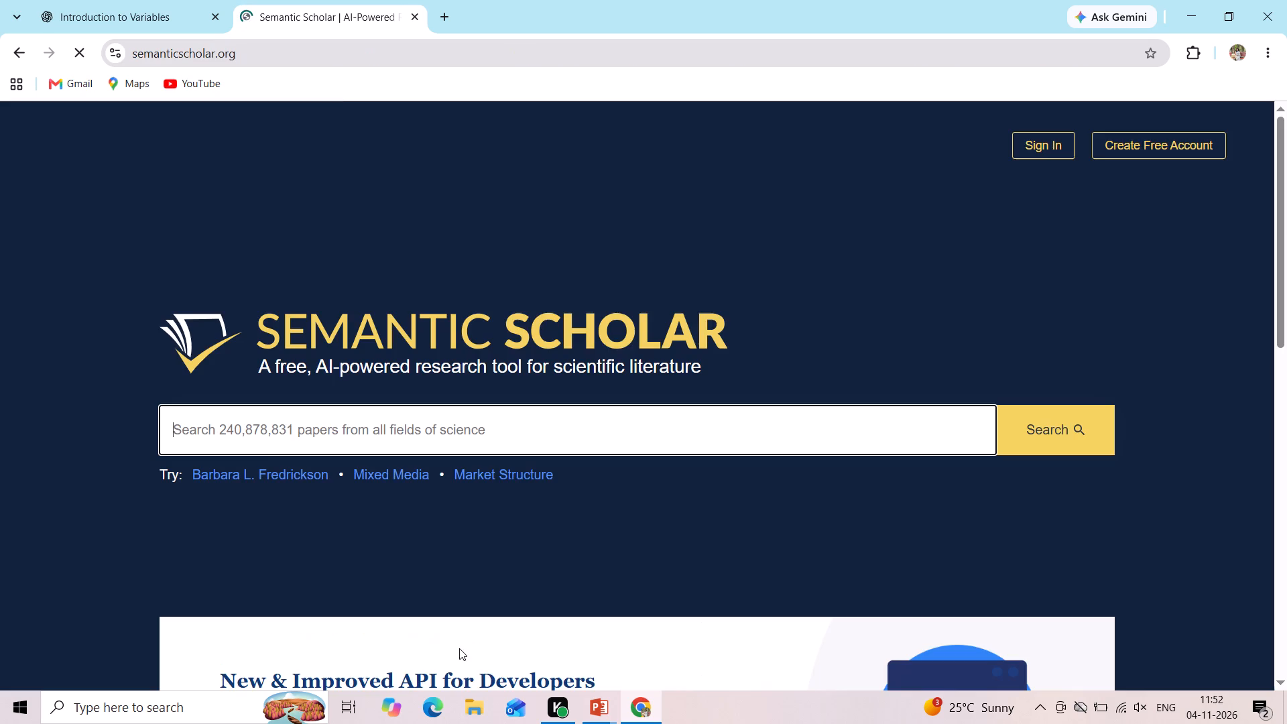
pyautogui.click(459, 648)
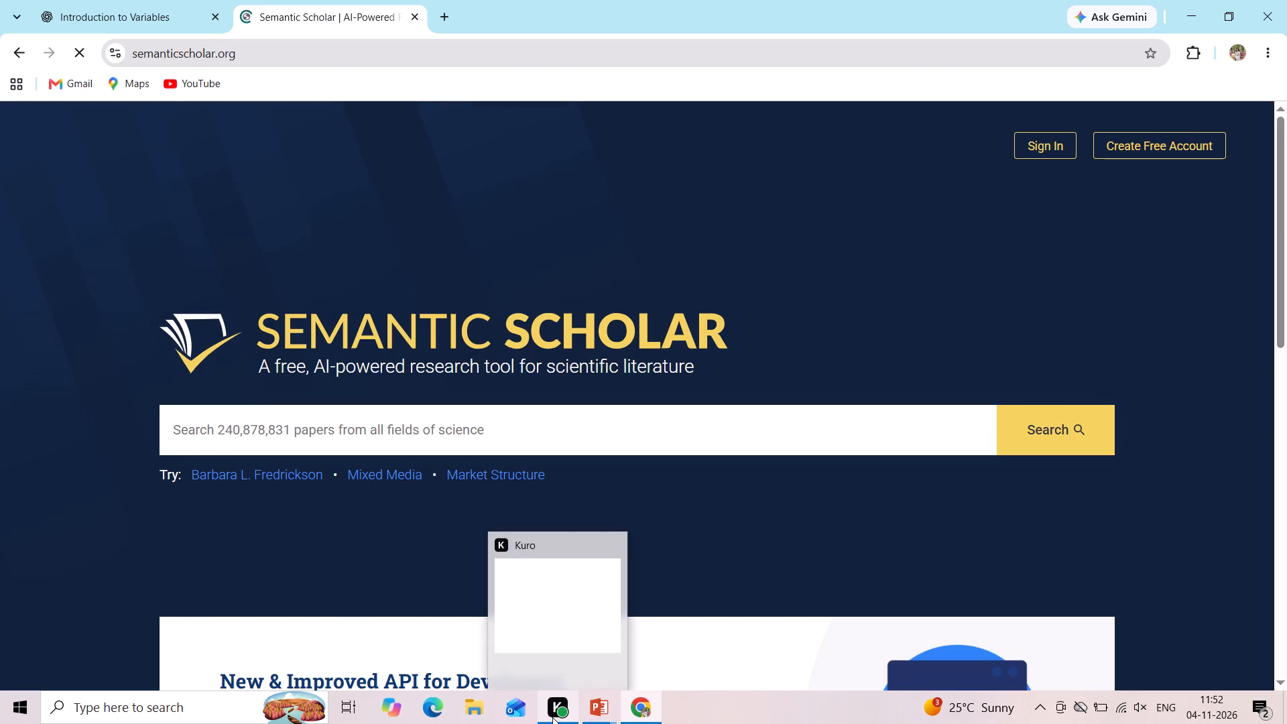
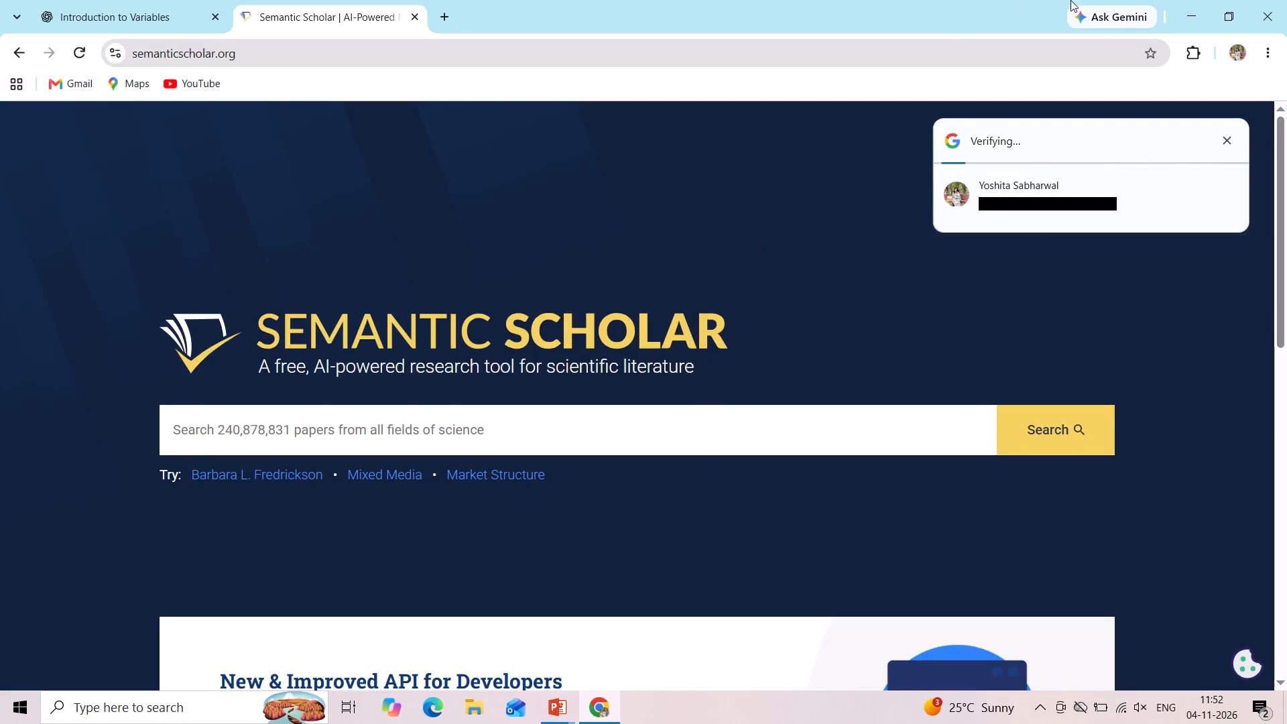
# Minimise the Chrome window and both PowerPoint presentations to reach the desktop, and launch the Kuro application.
pyautogui.click(1188, 13)
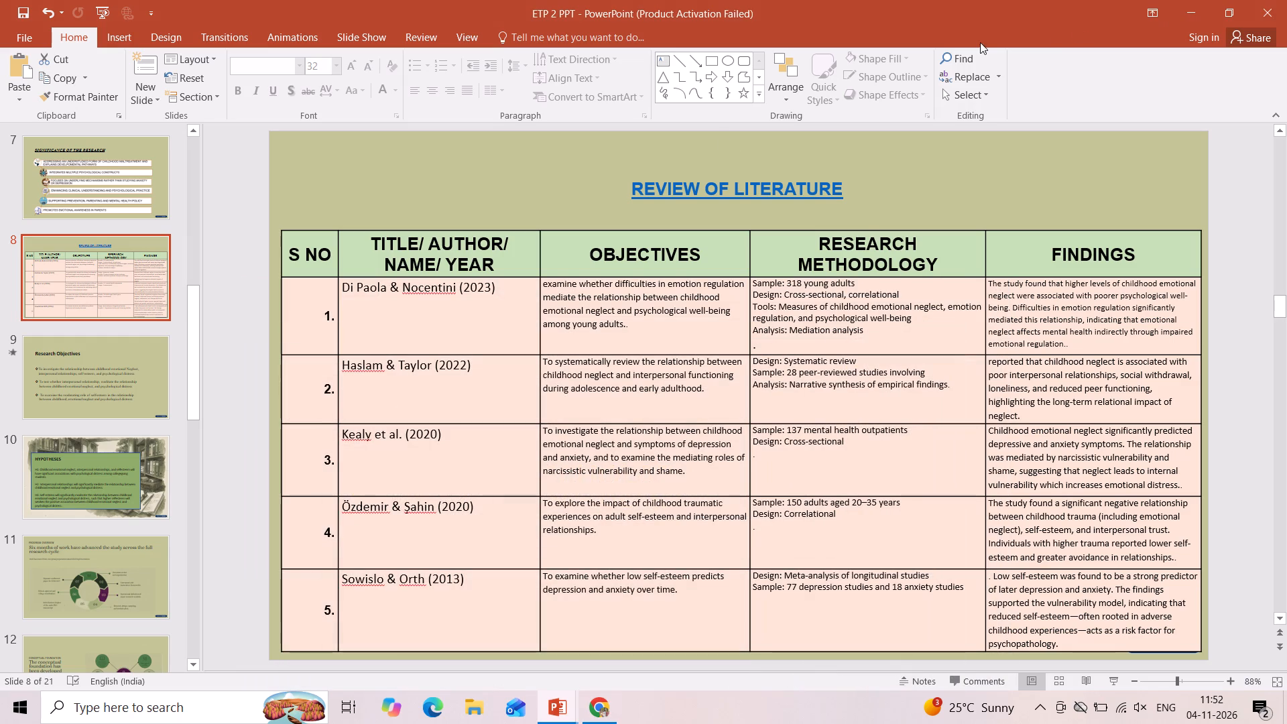
pyautogui.click(1182, 11)
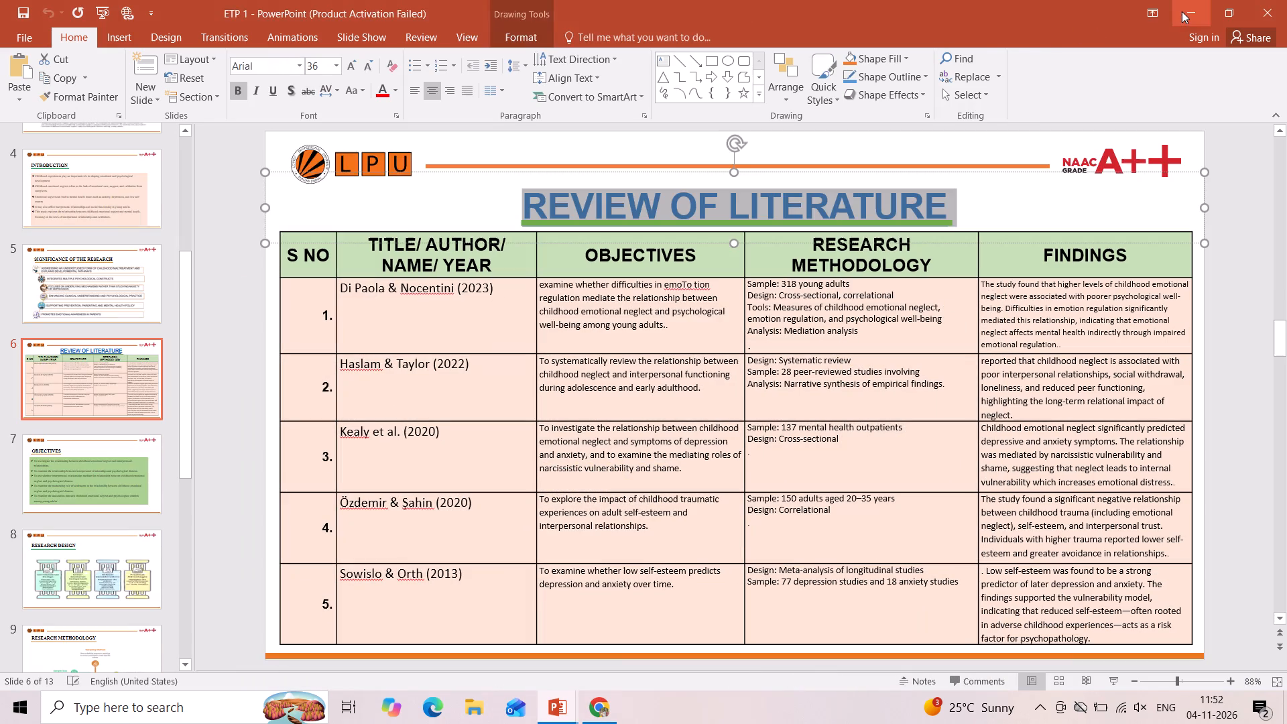
pyautogui.click(1182, 11)
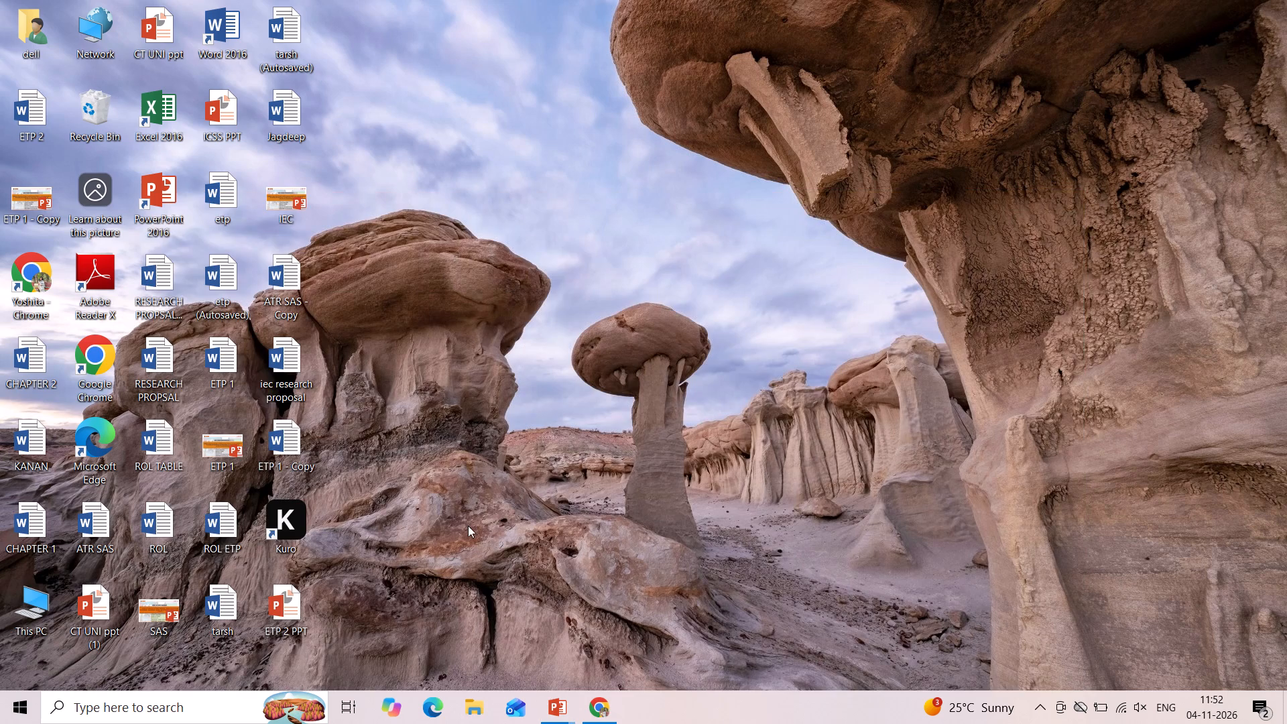
pyautogui.doubleClick(294, 526)
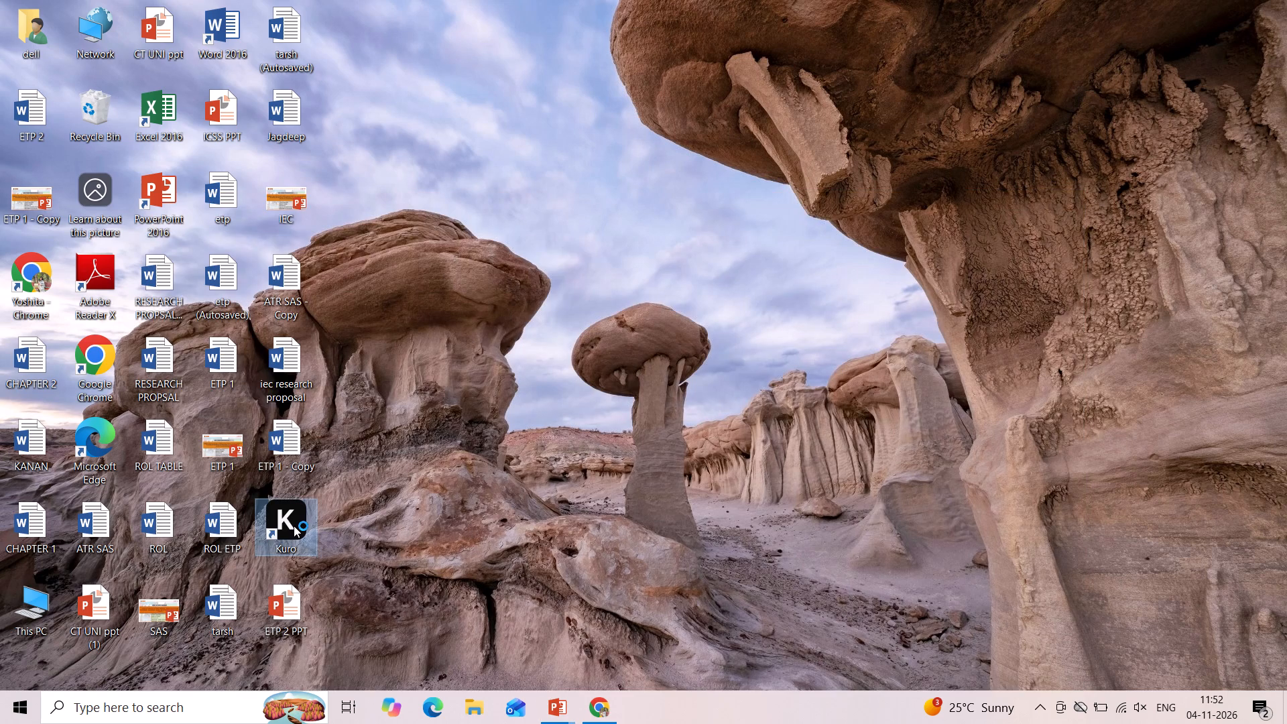
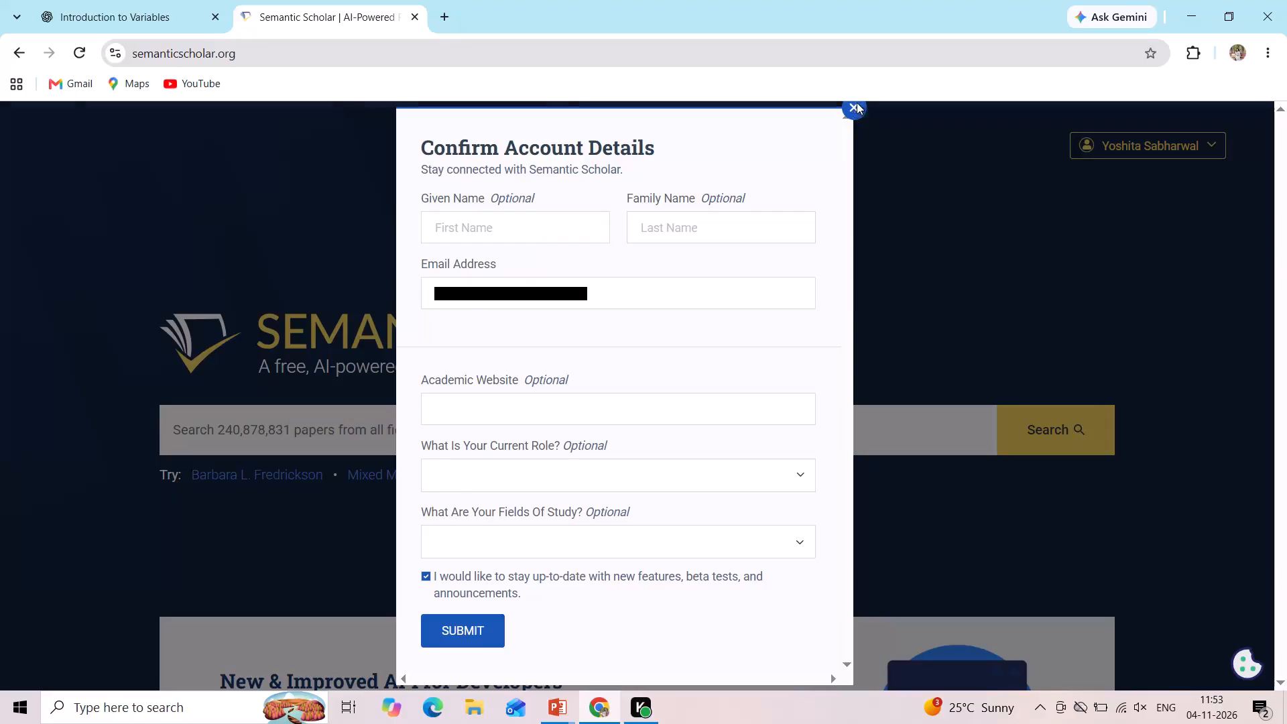
# Search Semantic Scholar for "CHILDHOOD EMOTIONAL NEGLECT,INTERPERSONAL RELATIONSHIPS, SELF ESTEEM AND PSYCHOLOGICAL DISTRESS".
pyautogui.click(430, 425)
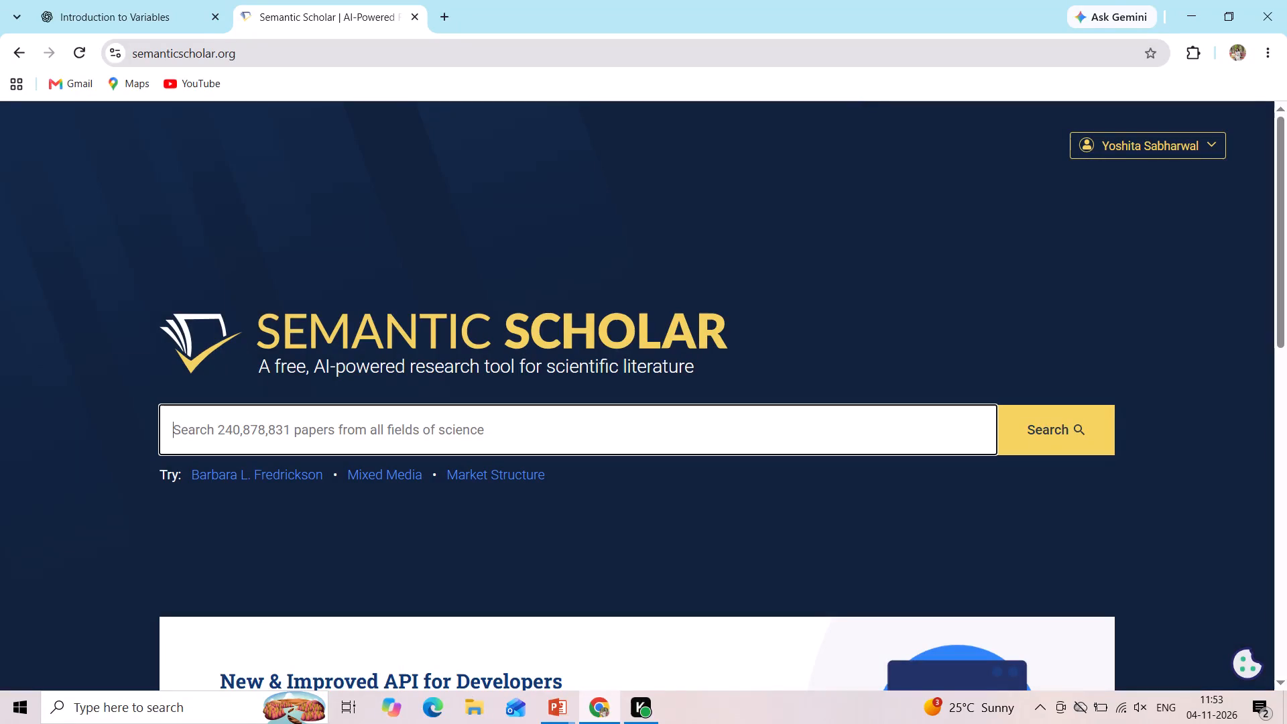
pyautogui.write('CHILDH')
pyautogui.write('OOD EMOTIONAL')
pyautogui.press('space')
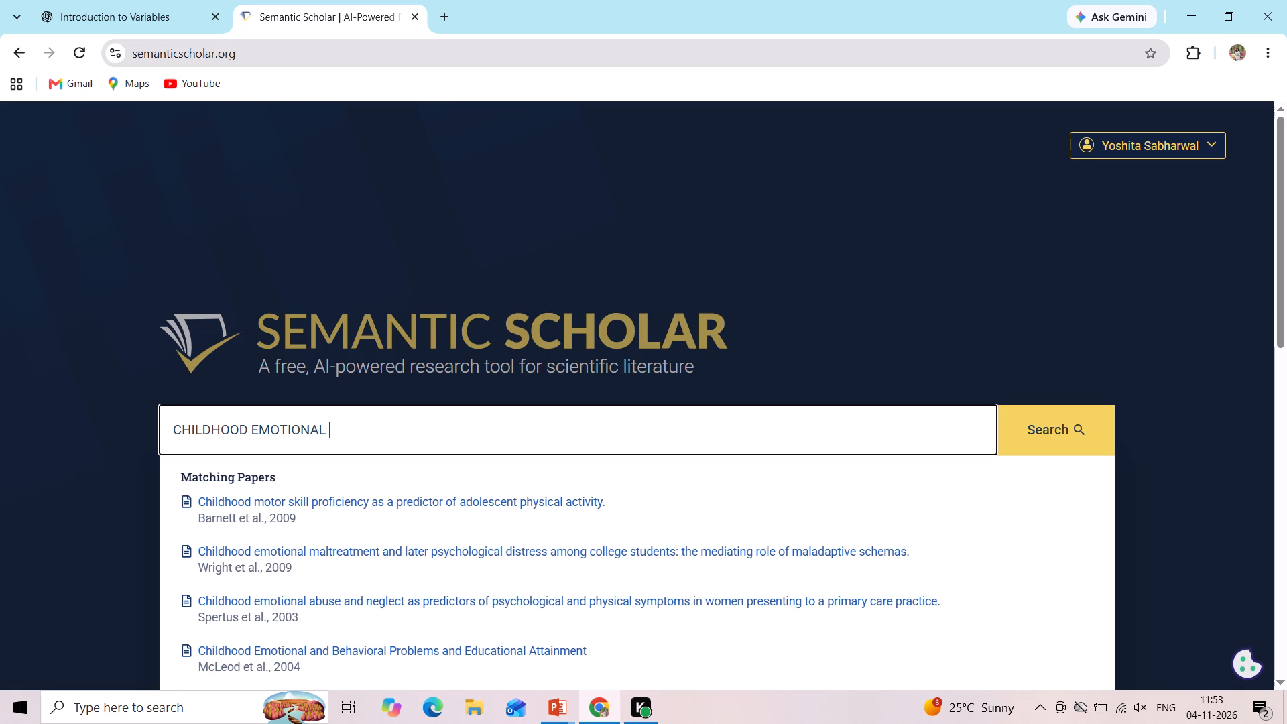
pyautogui.press('n')
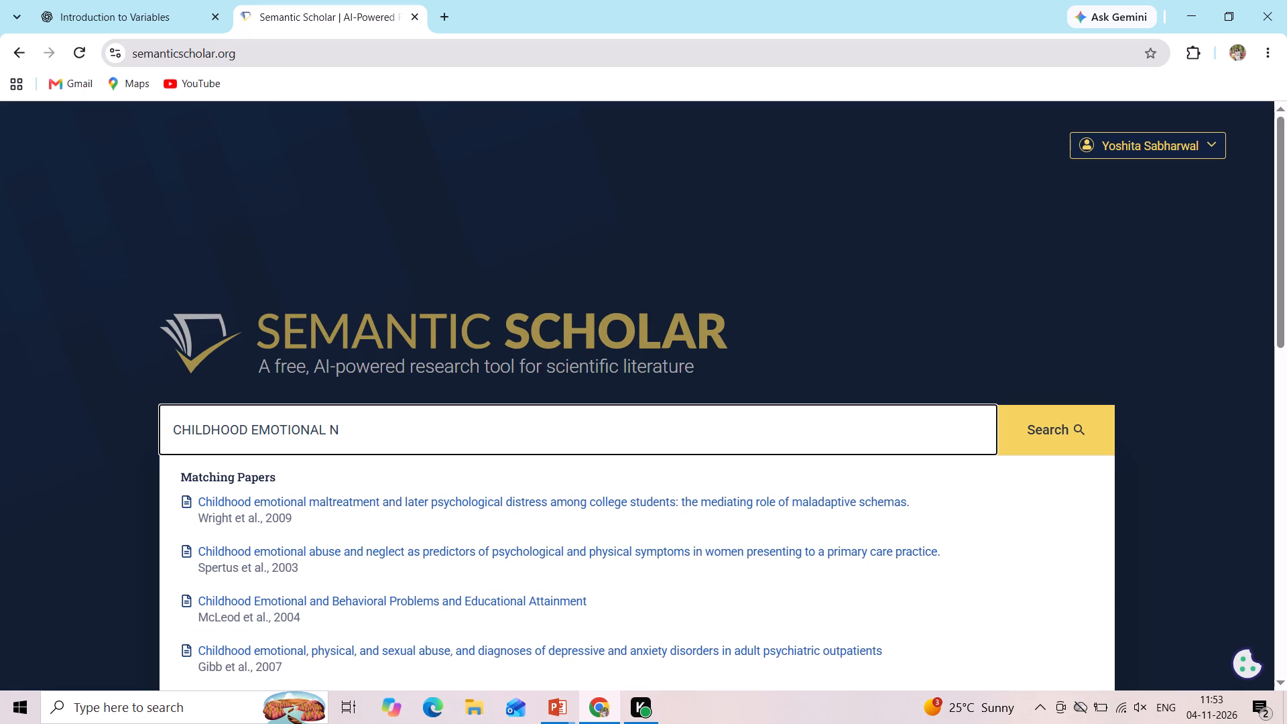
pyautogui.write('EGLECT')
pyautogui.press(',')
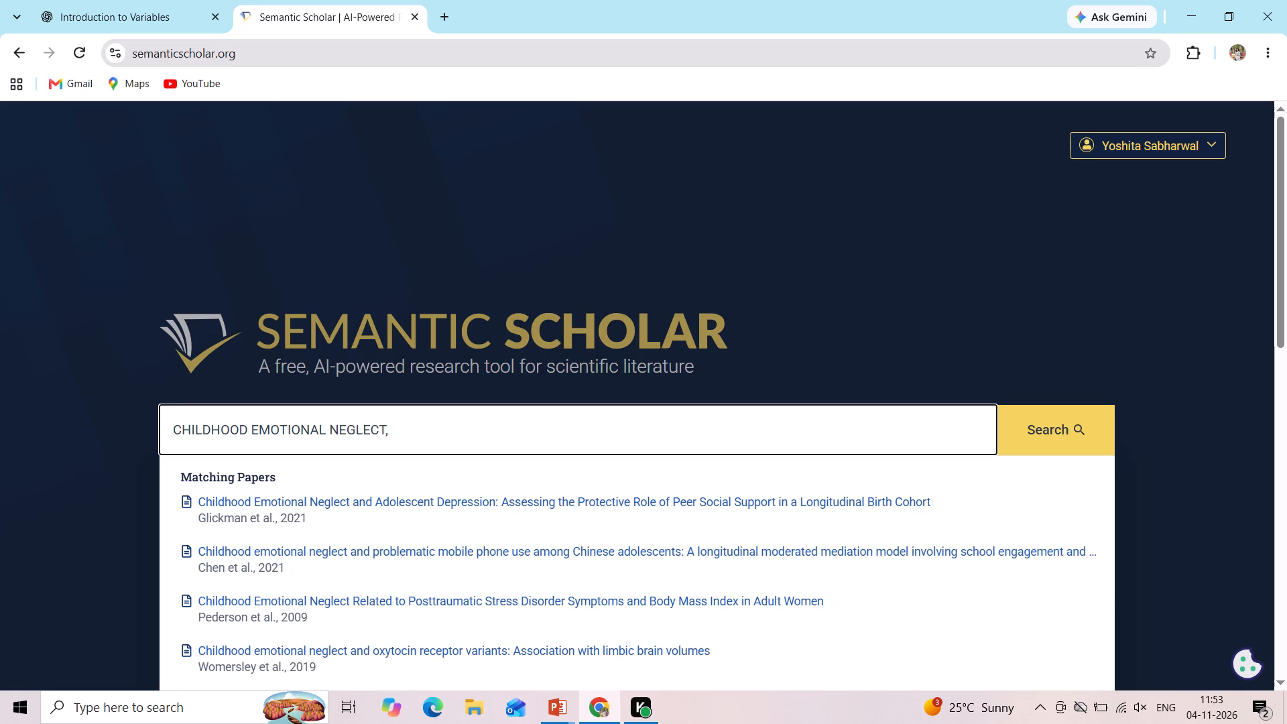
pyautogui.write('INTERPERSONAL RELATIONSHIPS, D')
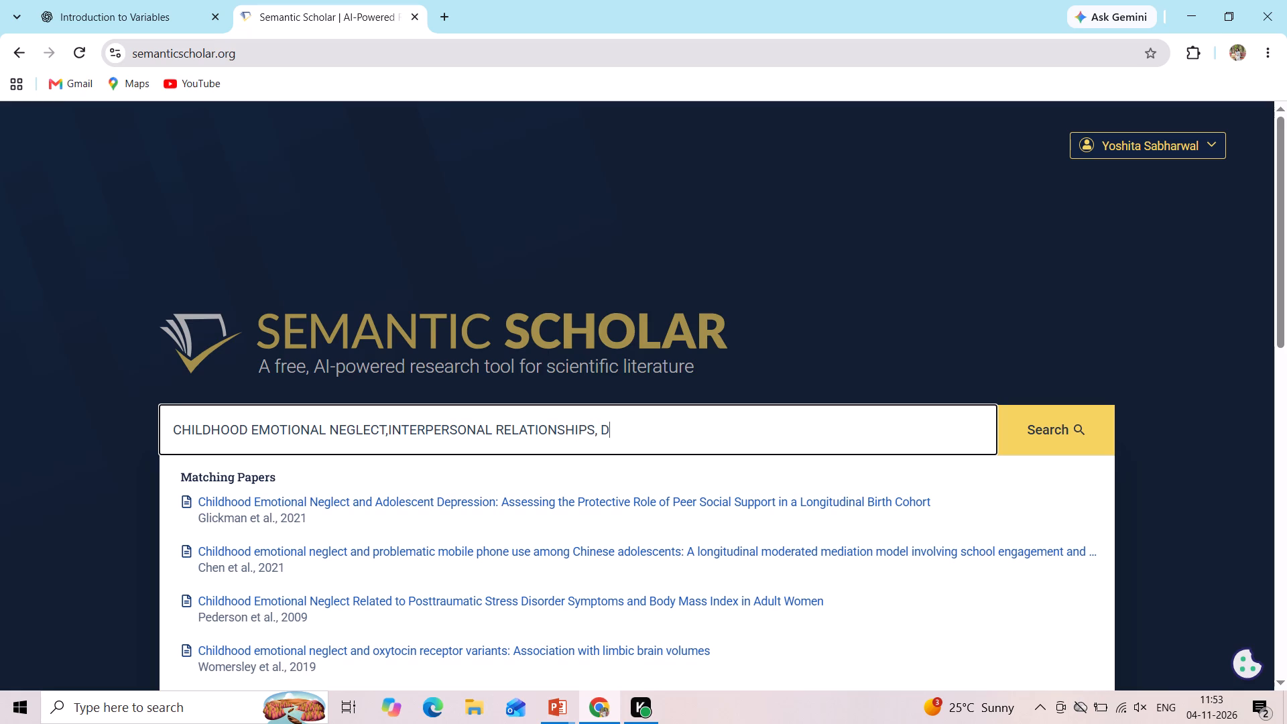
pyautogui.press('BackSpace')
pyautogui.write('SELF ESTEEM')
pyautogui.press('space')
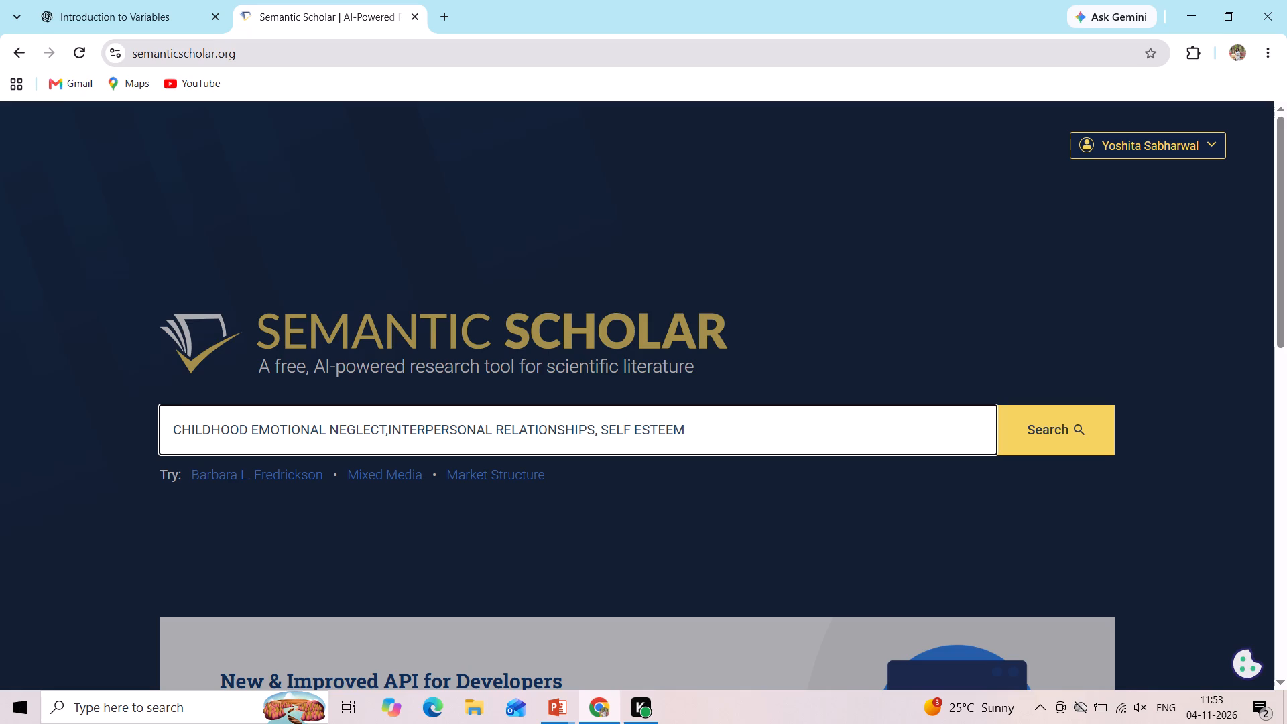
pyautogui.write('AND ANC')
pyautogui.press('BackSpace')
pyautogui.write('XIRTY')
pyautogui.press('BackSpace')
pyautogui.press('BackSpace')
pyautogui.press('BackSpace')
pyautogui.press('BackSpace')
pyautogui.press('BackSpace')
pyautogui.press('BackSpace')
pyautogui.press('BackSpace')
pyautogui.write('PSYCHOLOGICAL DISTRESS')
pyautogui.press('Return')
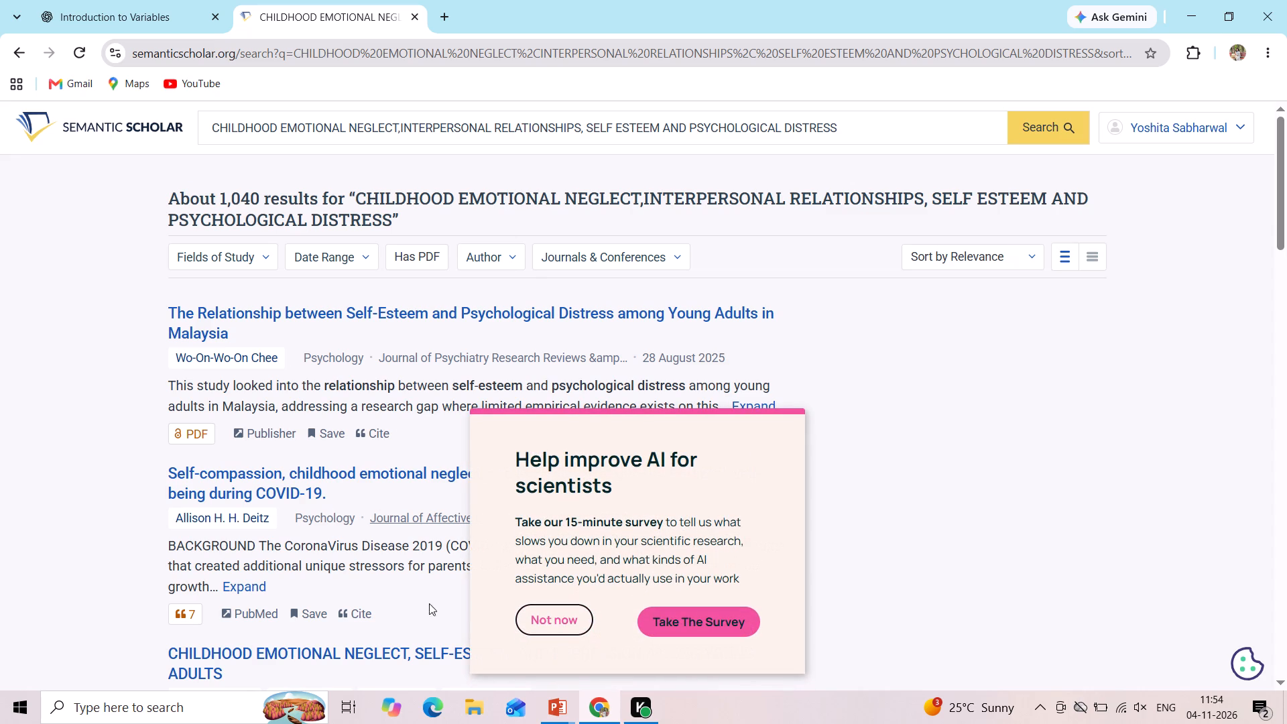
# Decline the survey invitation and limit the search results to papers from the last 5 years.
pyautogui.click(537, 624)
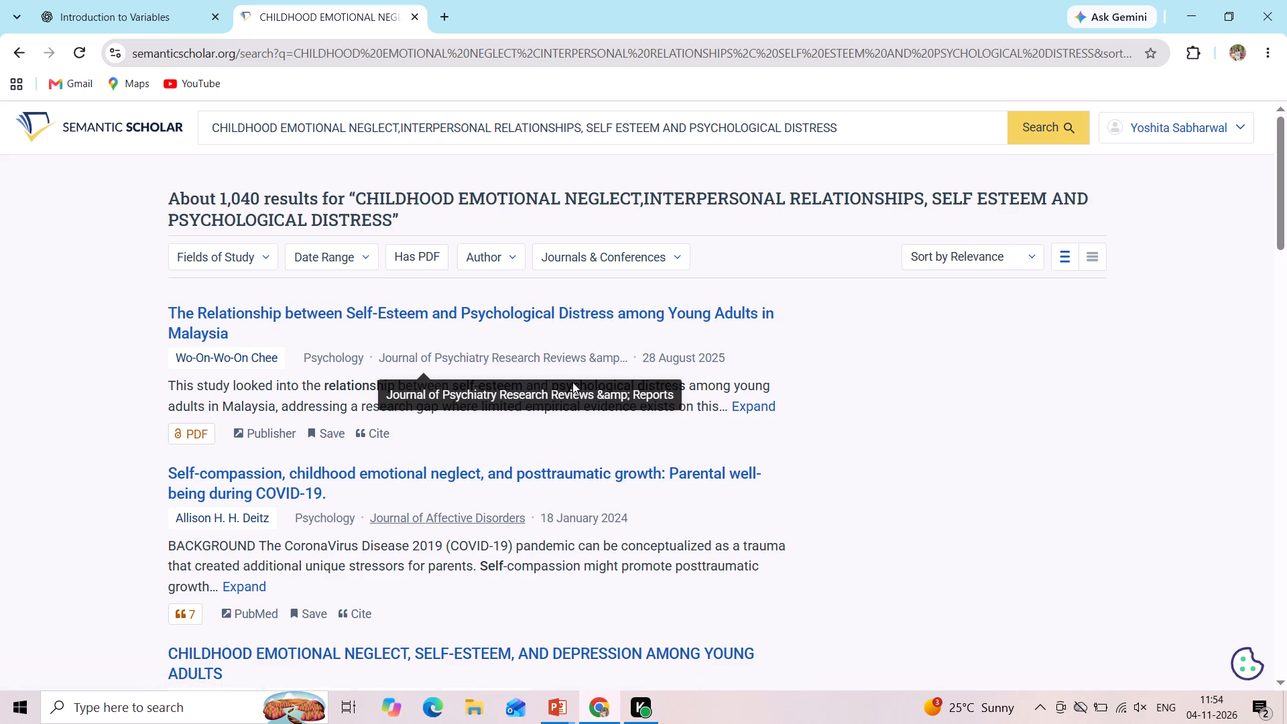
pyautogui.click(345, 268)
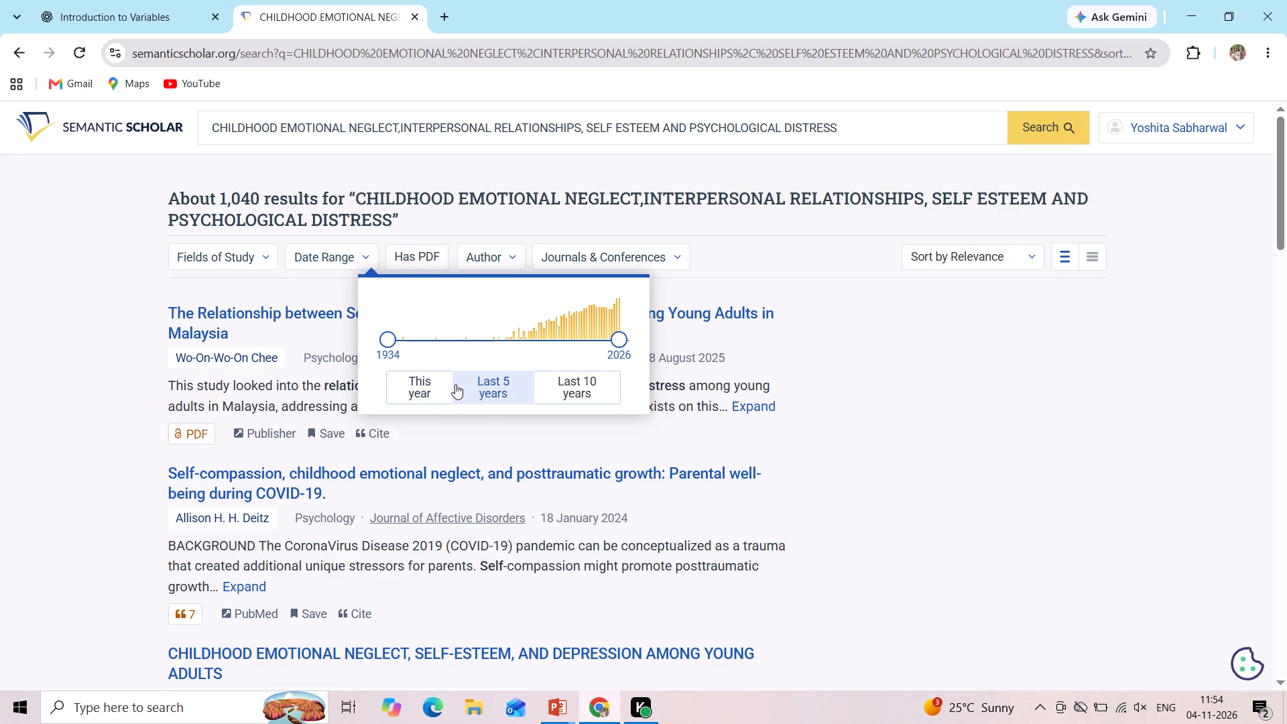
pyautogui.click(474, 385)
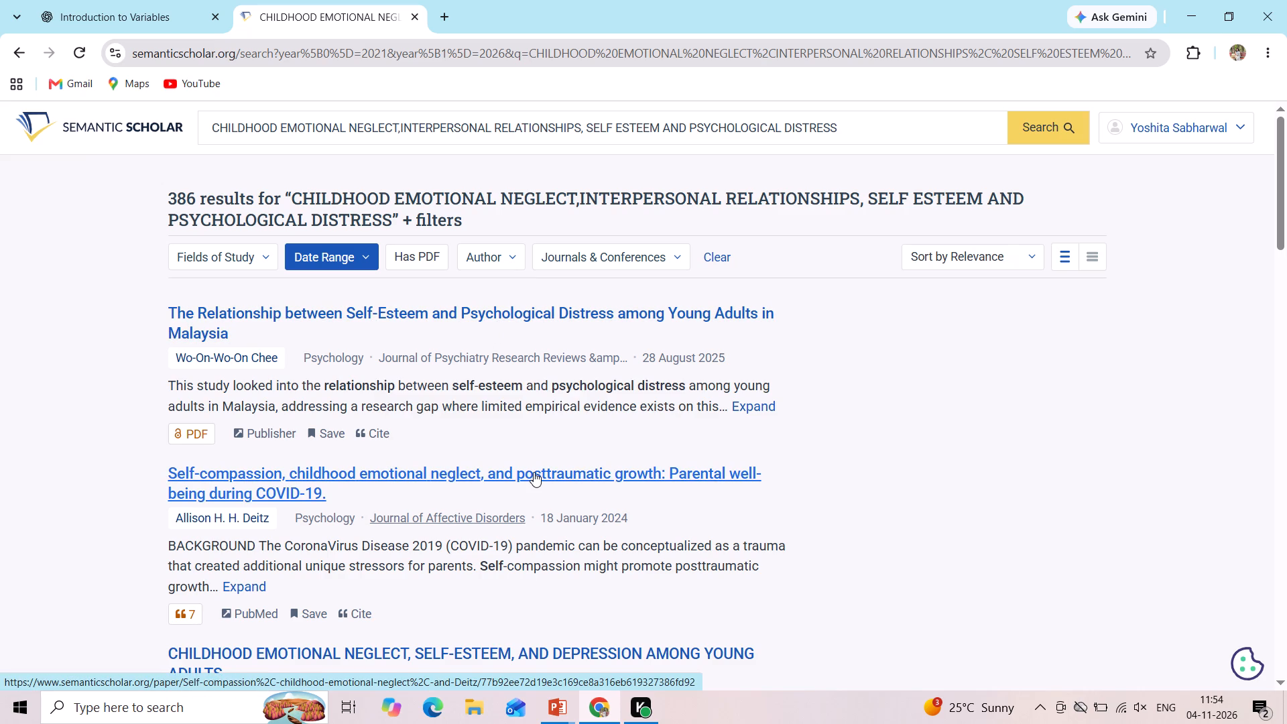
# Browse the filtered results and open the paper "Childhood Emotional Neglect, Self-Esteem, and Depression Among Young Adults".
pyautogui.press('Down')
pyautogui.press('Down')
pyautogui.press('Down')
pyautogui.press('Down')
pyautogui.press('Down')
pyautogui.press('Down')
pyautogui.press('Down')
pyautogui.press('Down')
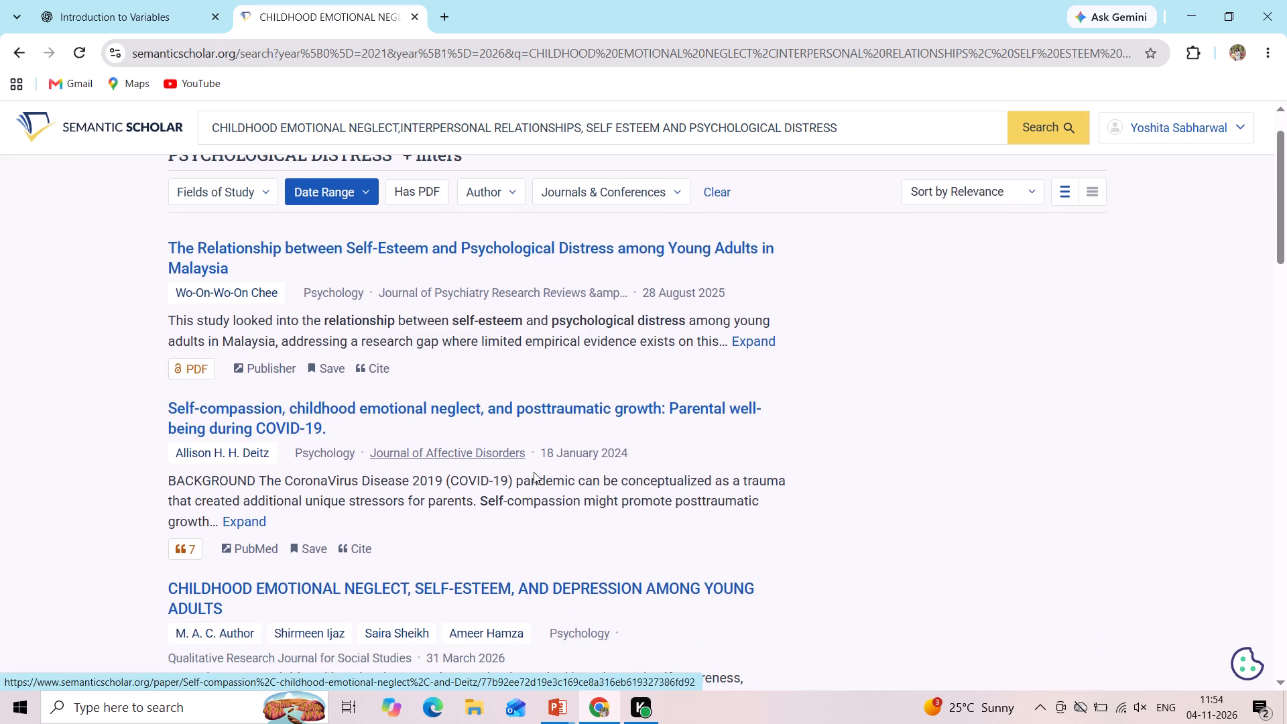
pyautogui.press('Down')
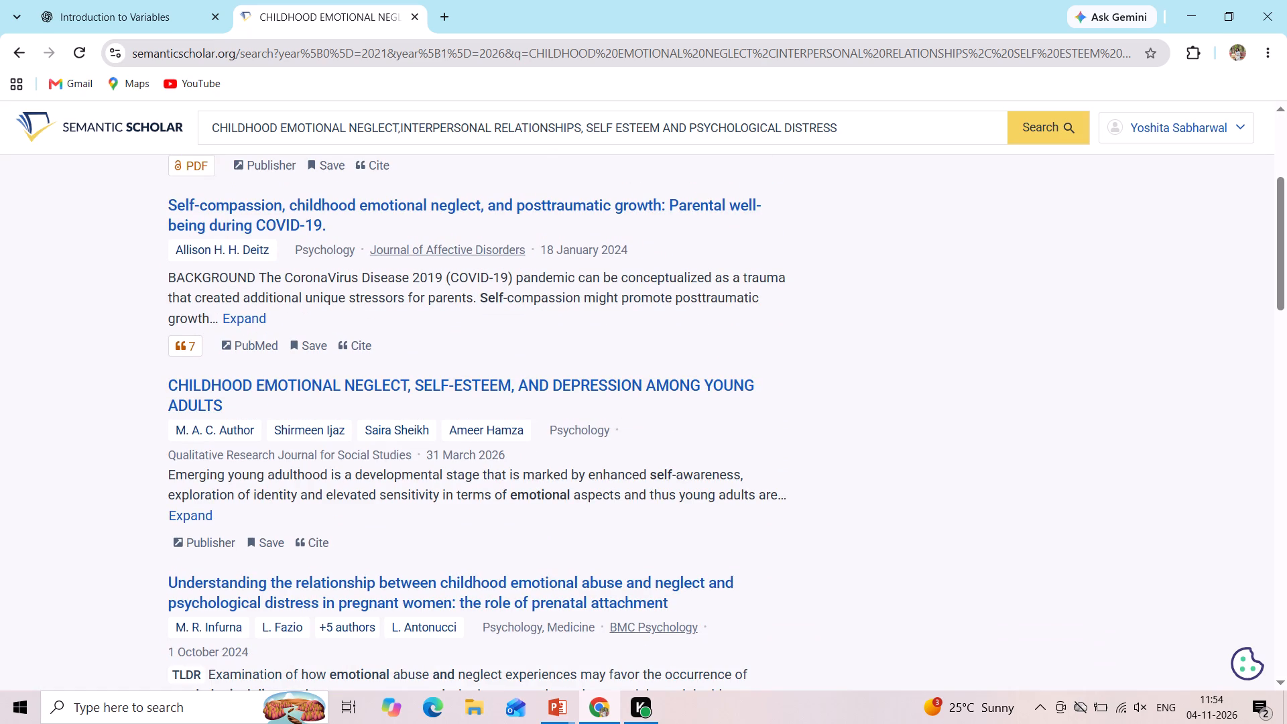
pyautogui.press('Down')
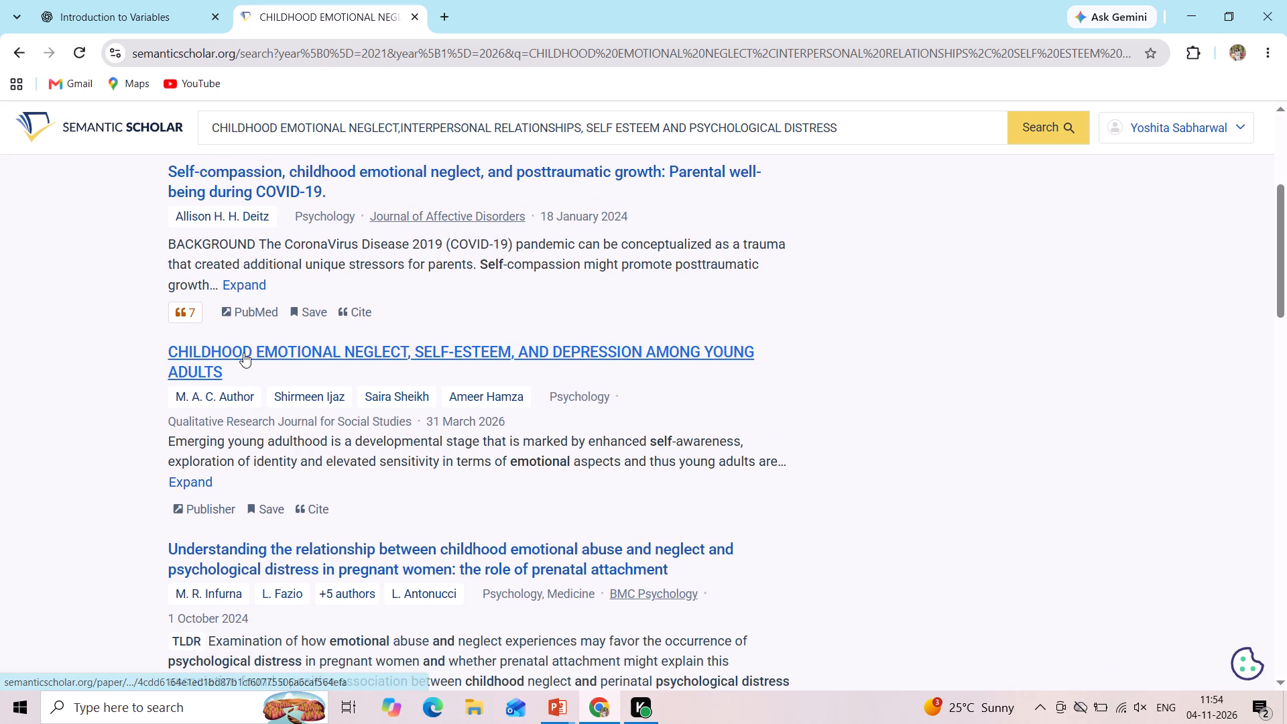
pyautogui.click(243, 353)
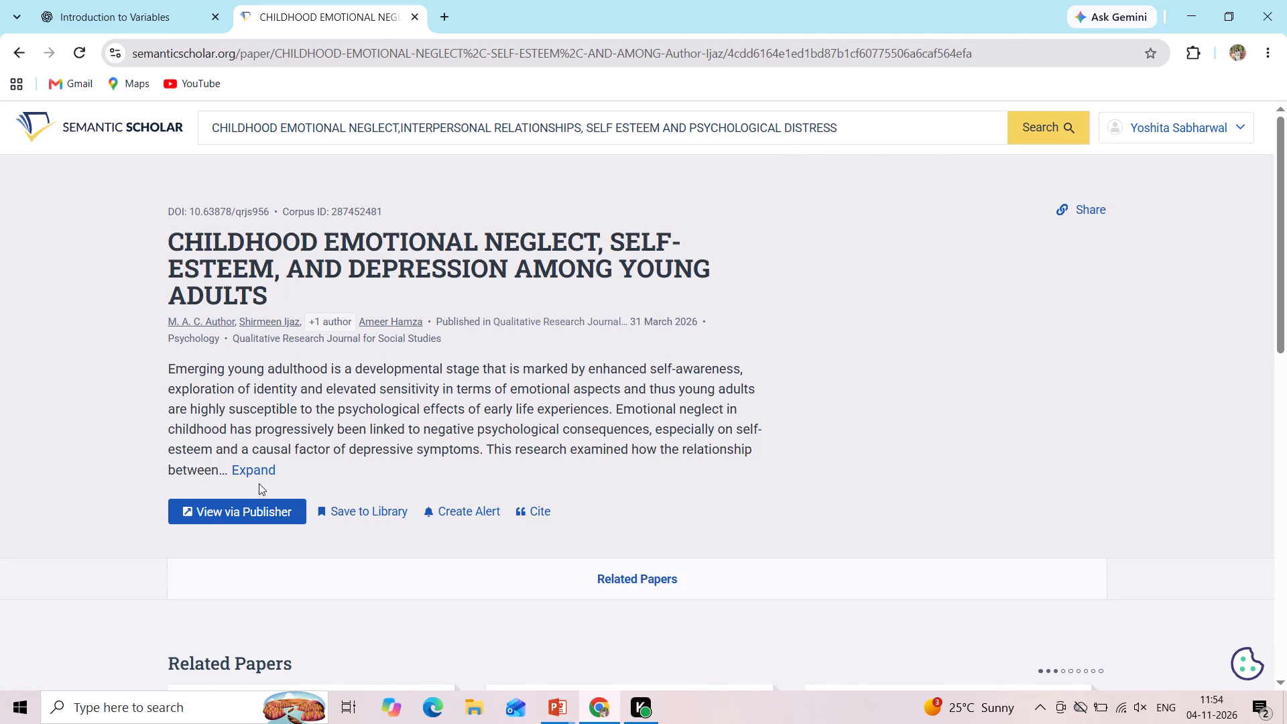
# Expand the paper's abstract and copy everything from its title through the end of the full abstract.
pyautogui.click(253, 472)
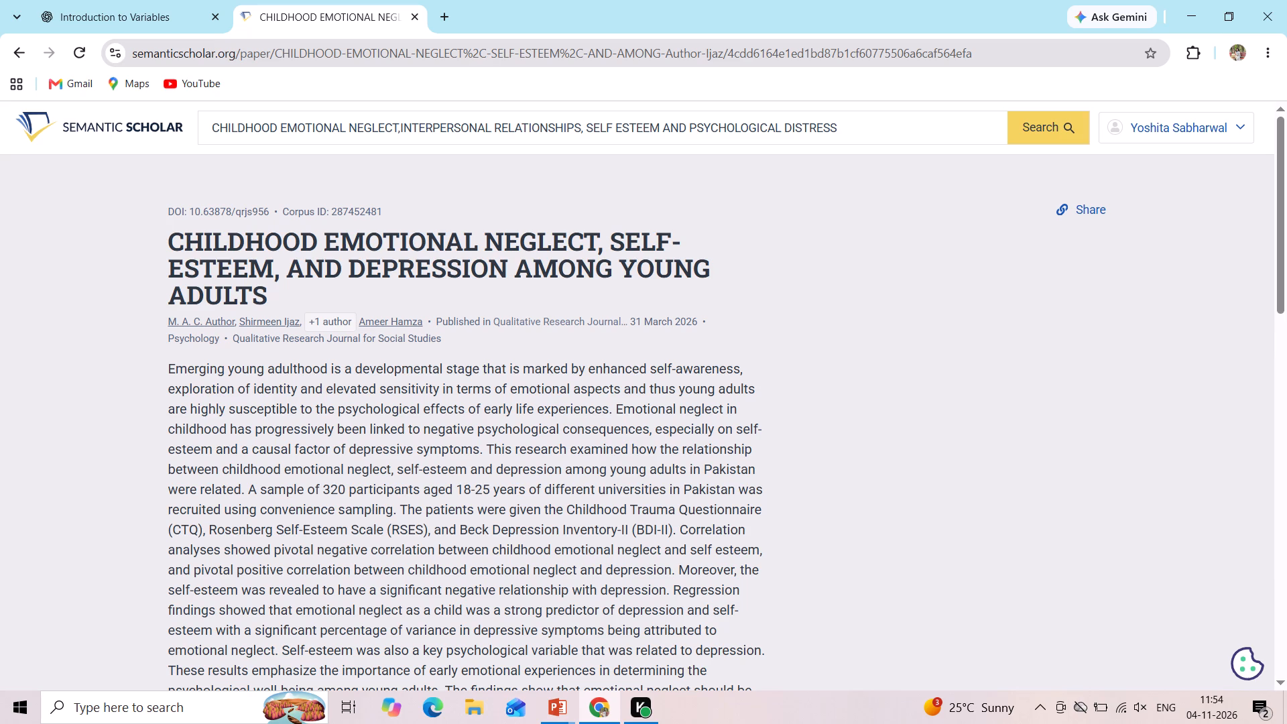
pyautogui.moveTo(170, 234); pyautogui.dragTo(461, 723)
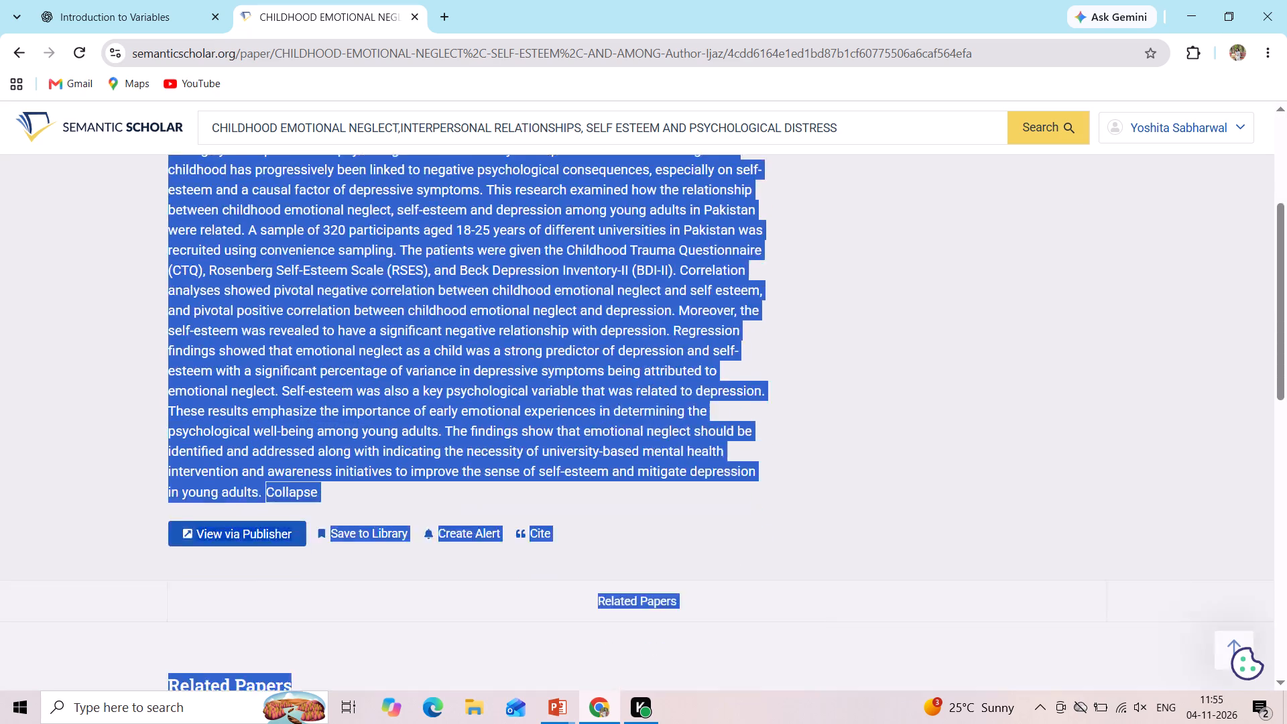
pyautogui.moveTo(461, 723); pyautogui.dragTo(315, 137)
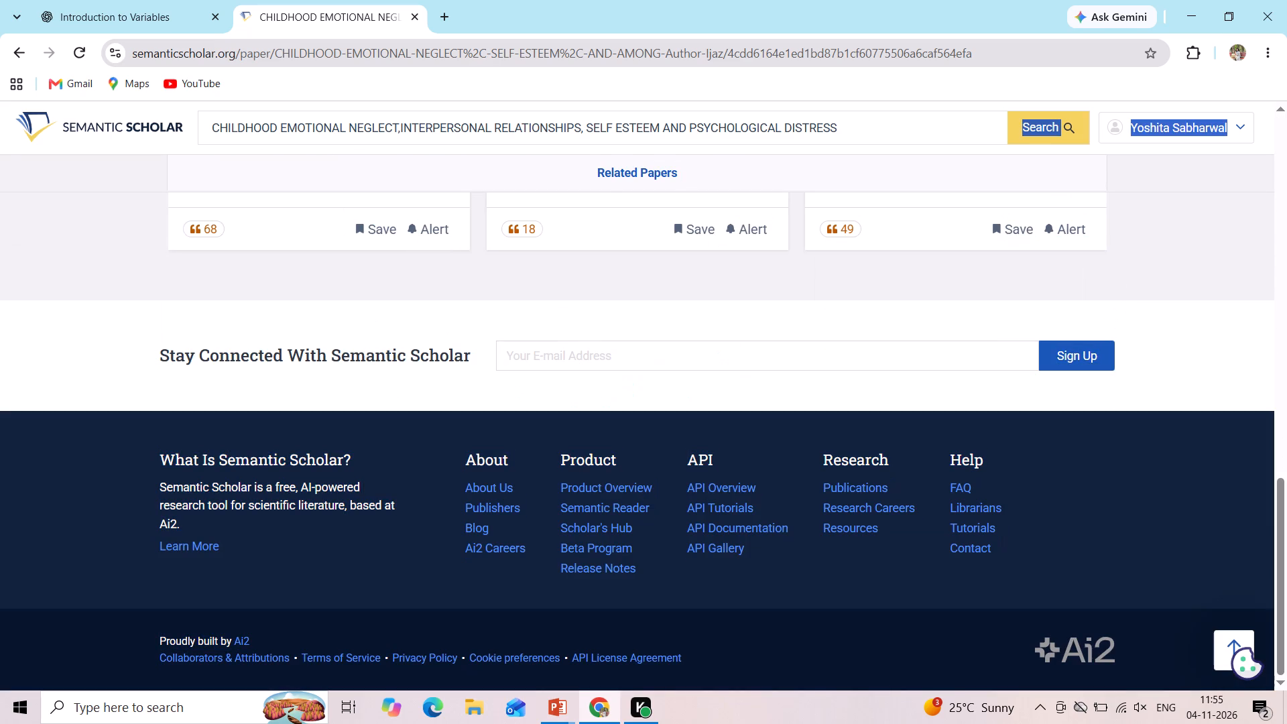
pyautogui.moveTo(315, 137); pyautogui.dragTo(443, 543)
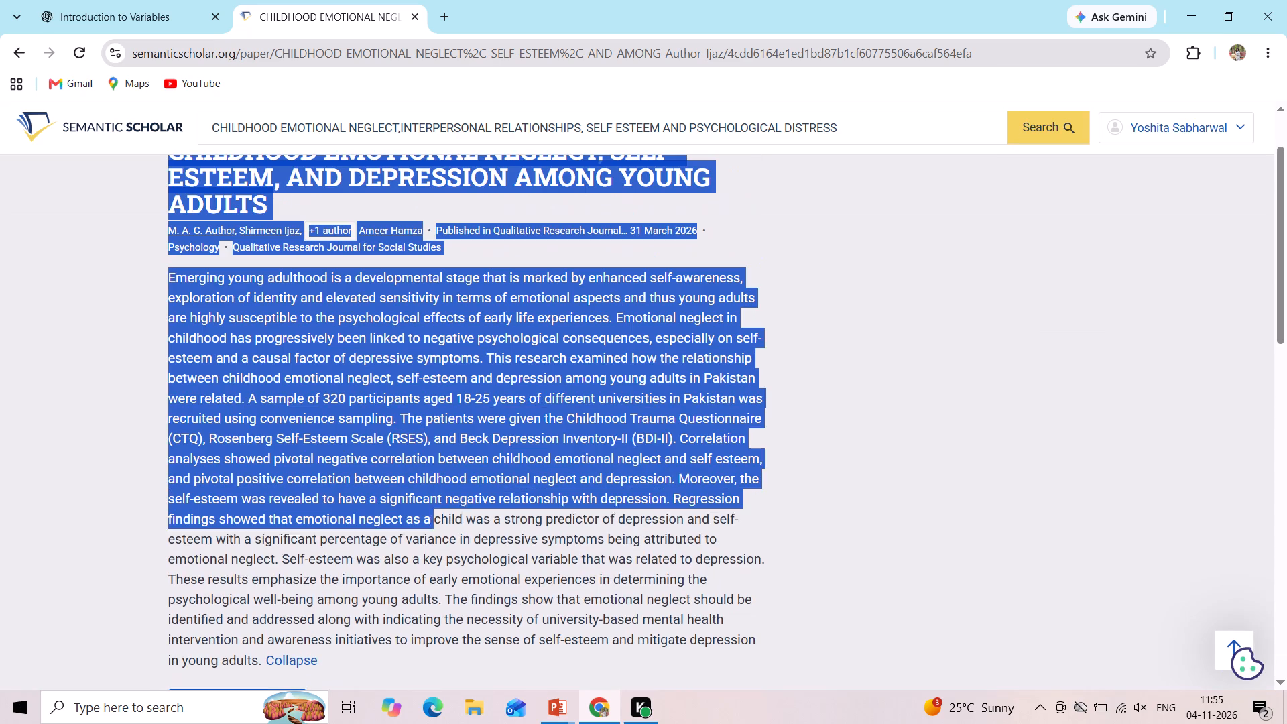
pyautogui.moveTo(443, 543); pyautogui.dragTo(507, 666)
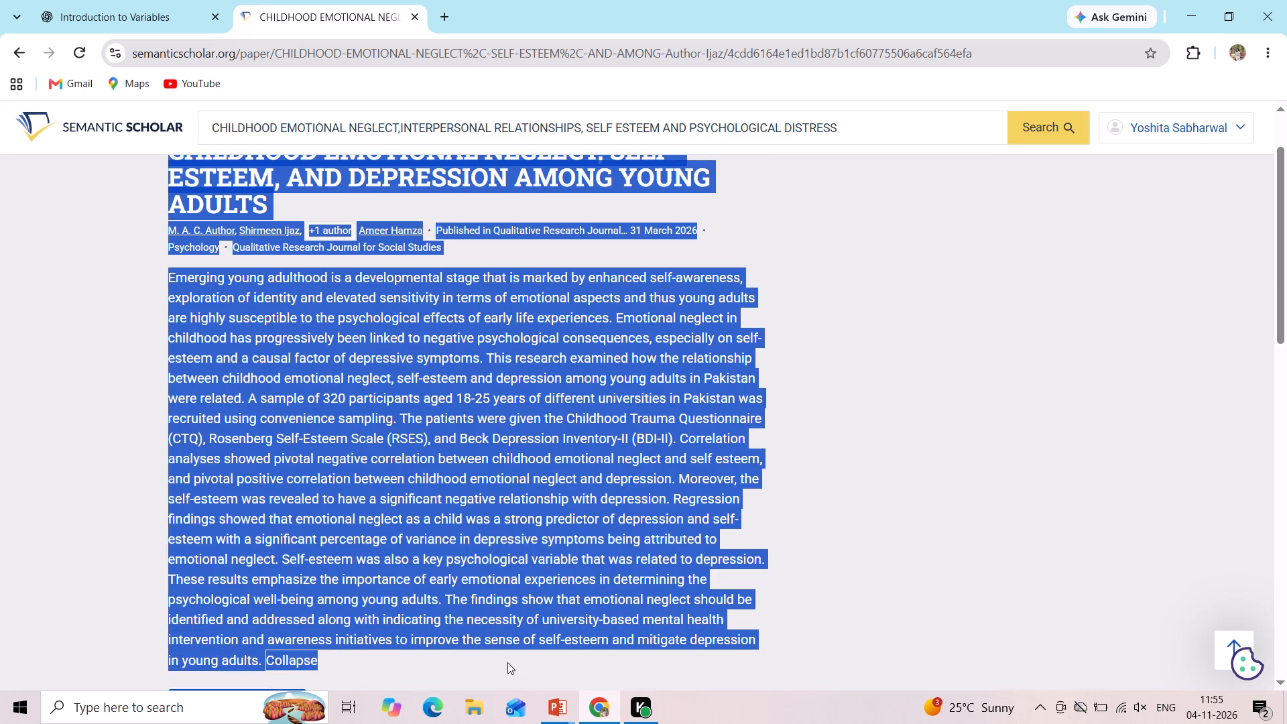
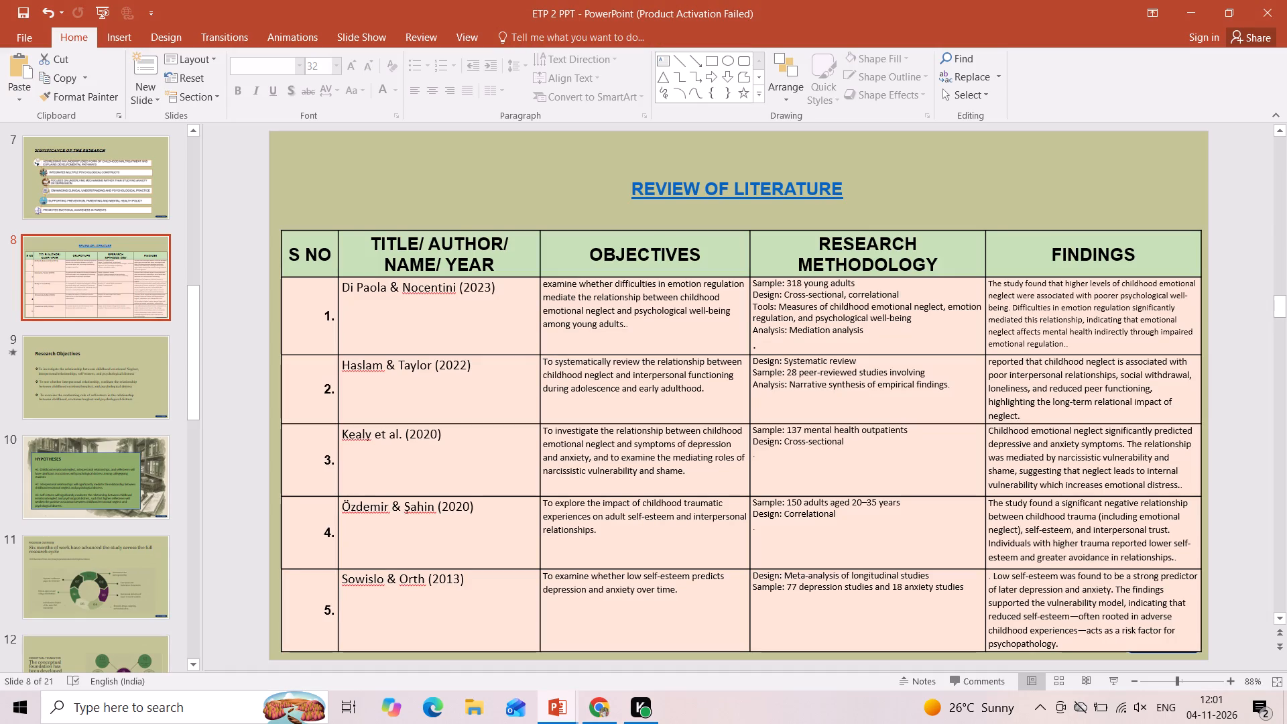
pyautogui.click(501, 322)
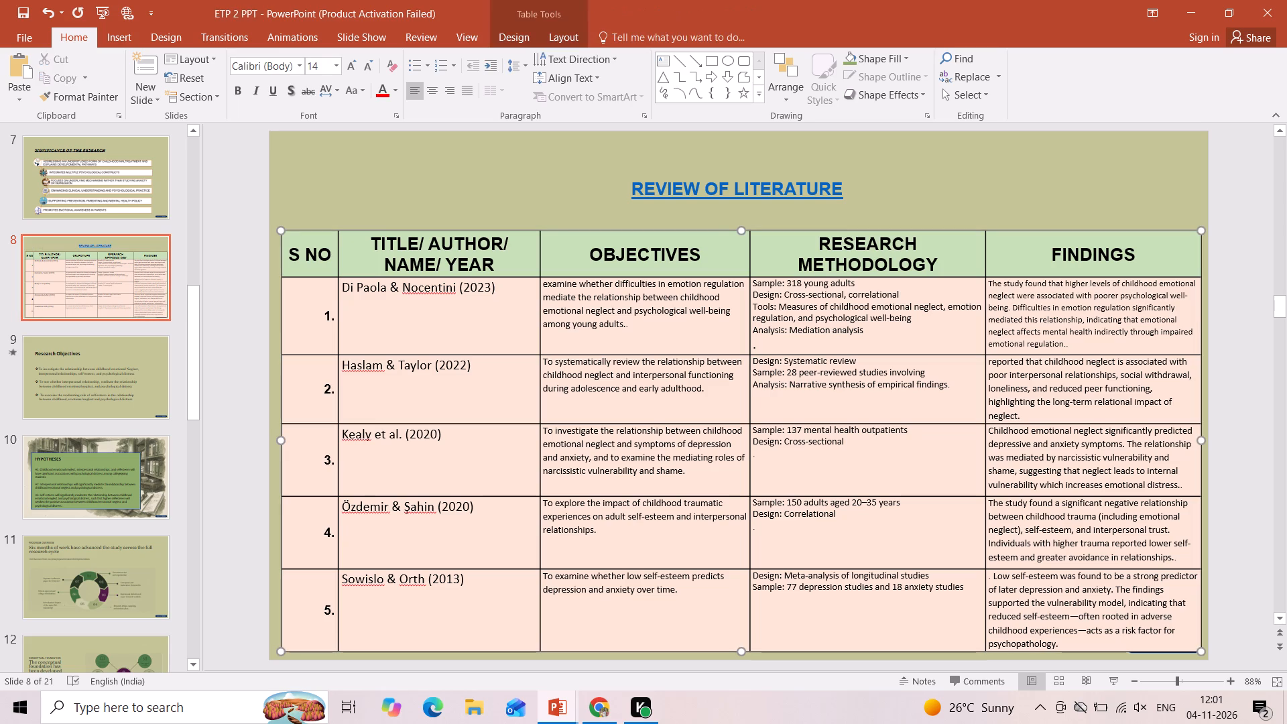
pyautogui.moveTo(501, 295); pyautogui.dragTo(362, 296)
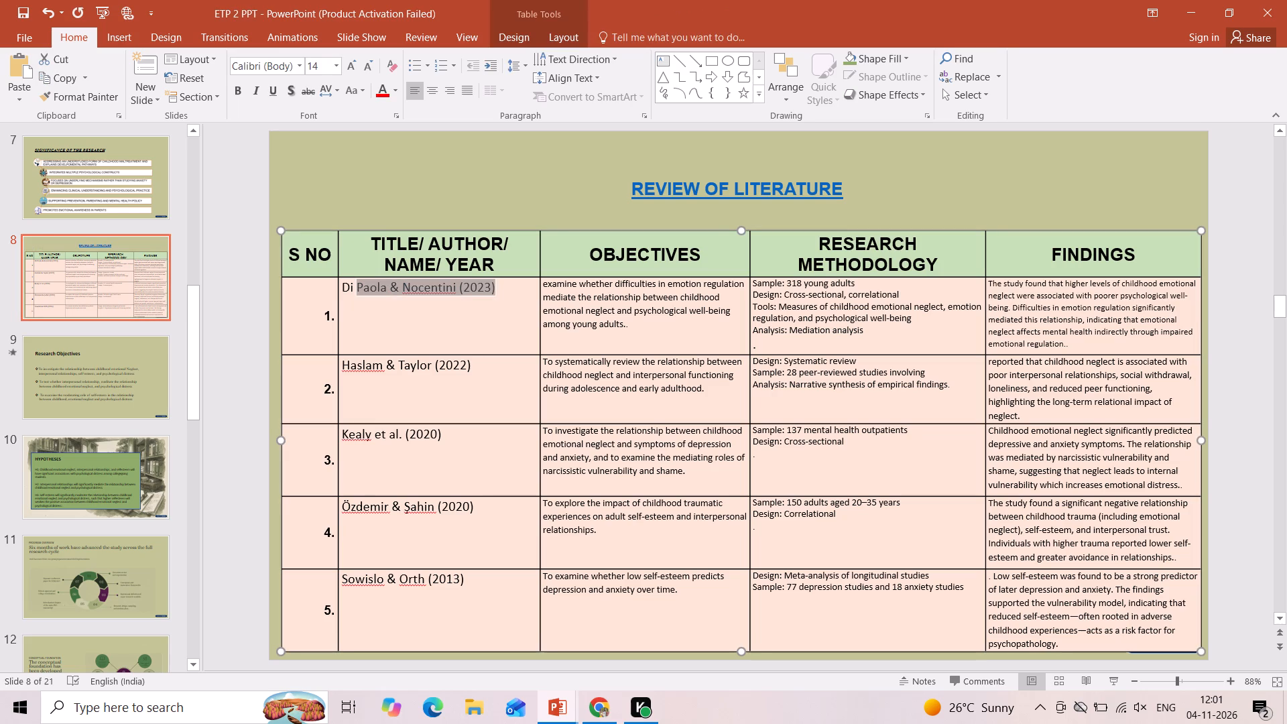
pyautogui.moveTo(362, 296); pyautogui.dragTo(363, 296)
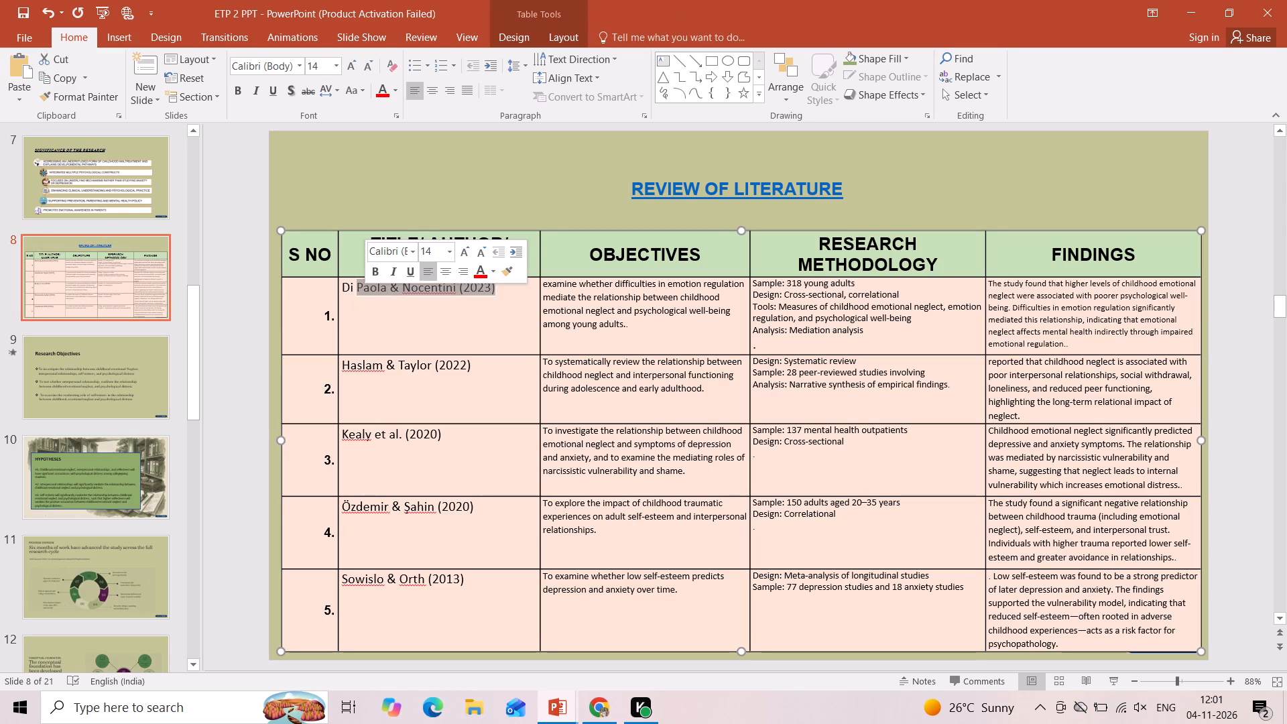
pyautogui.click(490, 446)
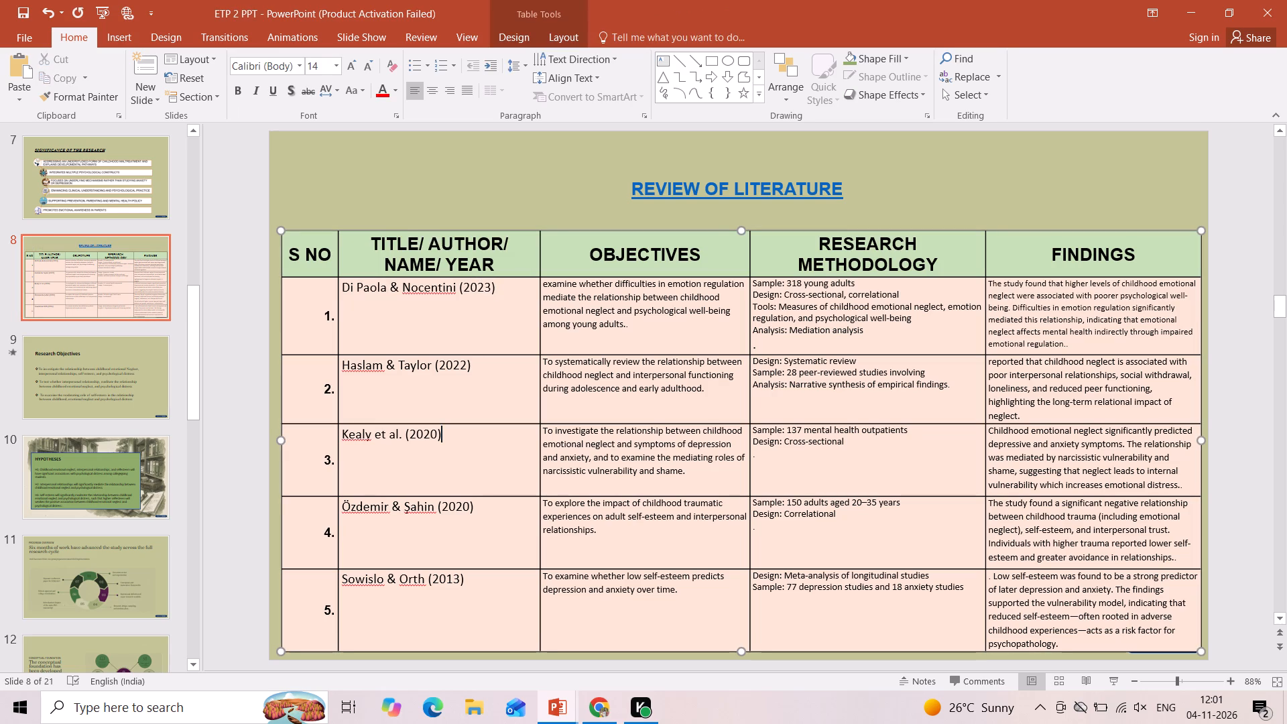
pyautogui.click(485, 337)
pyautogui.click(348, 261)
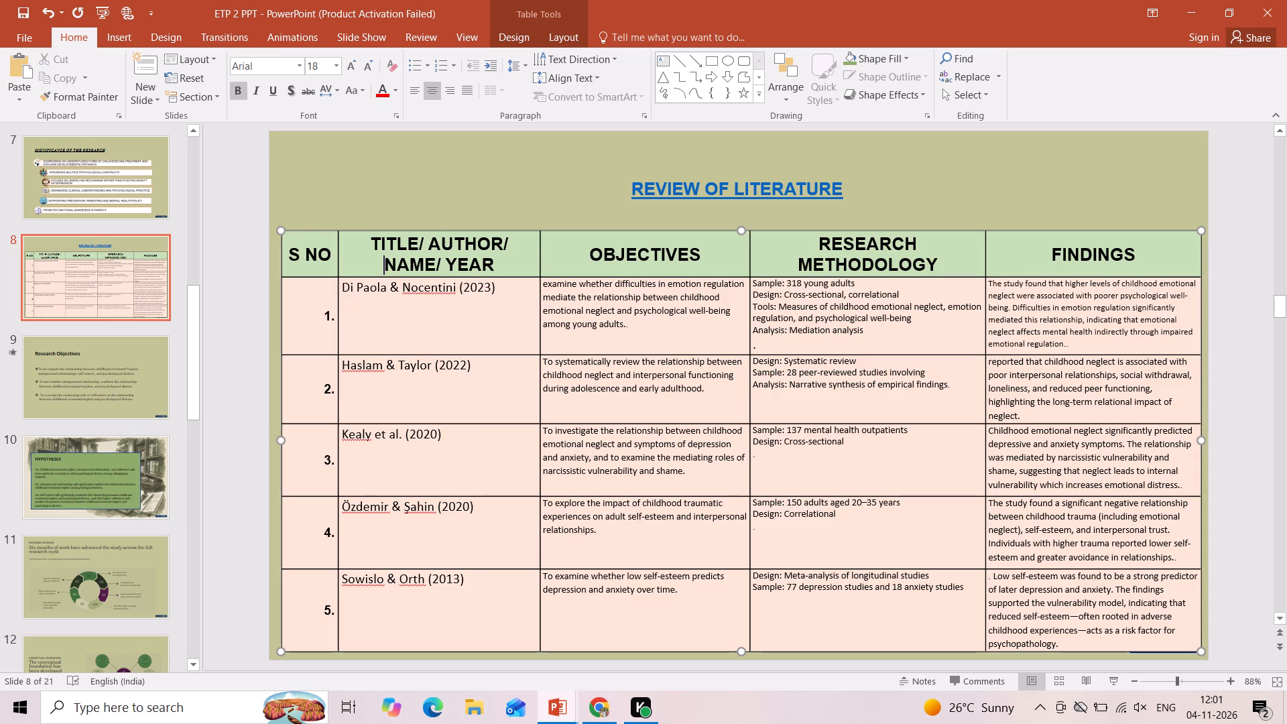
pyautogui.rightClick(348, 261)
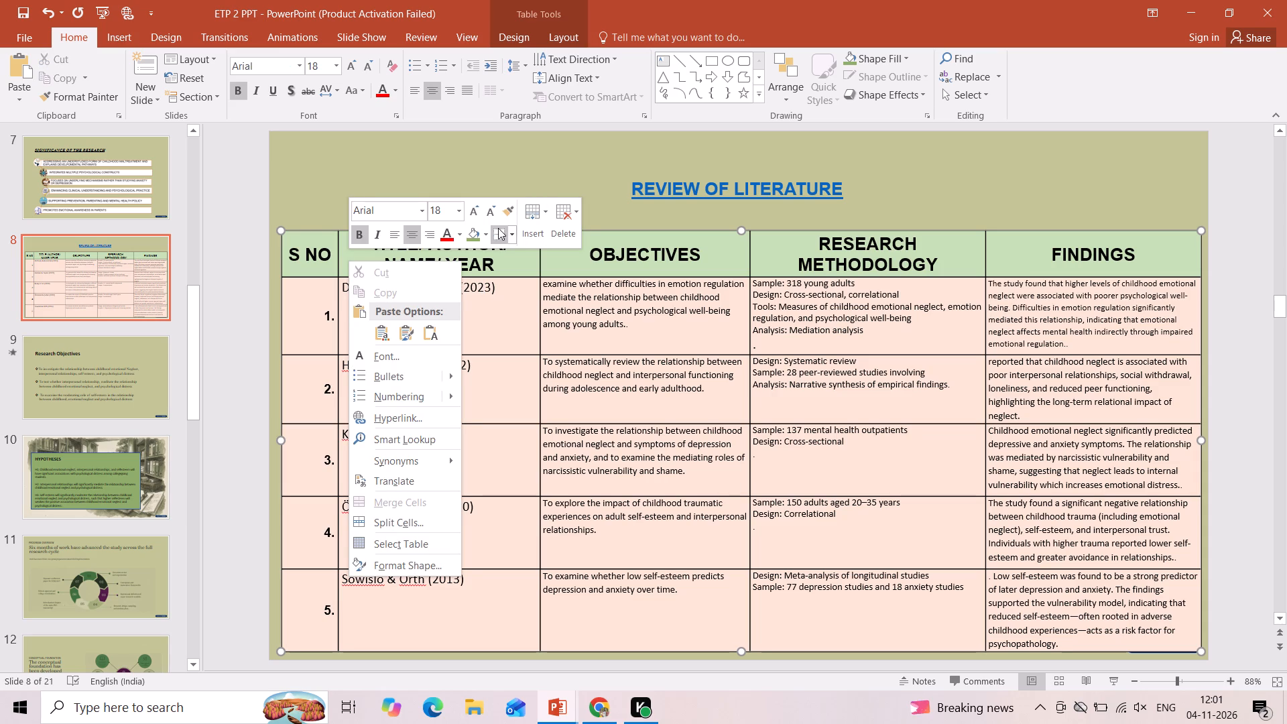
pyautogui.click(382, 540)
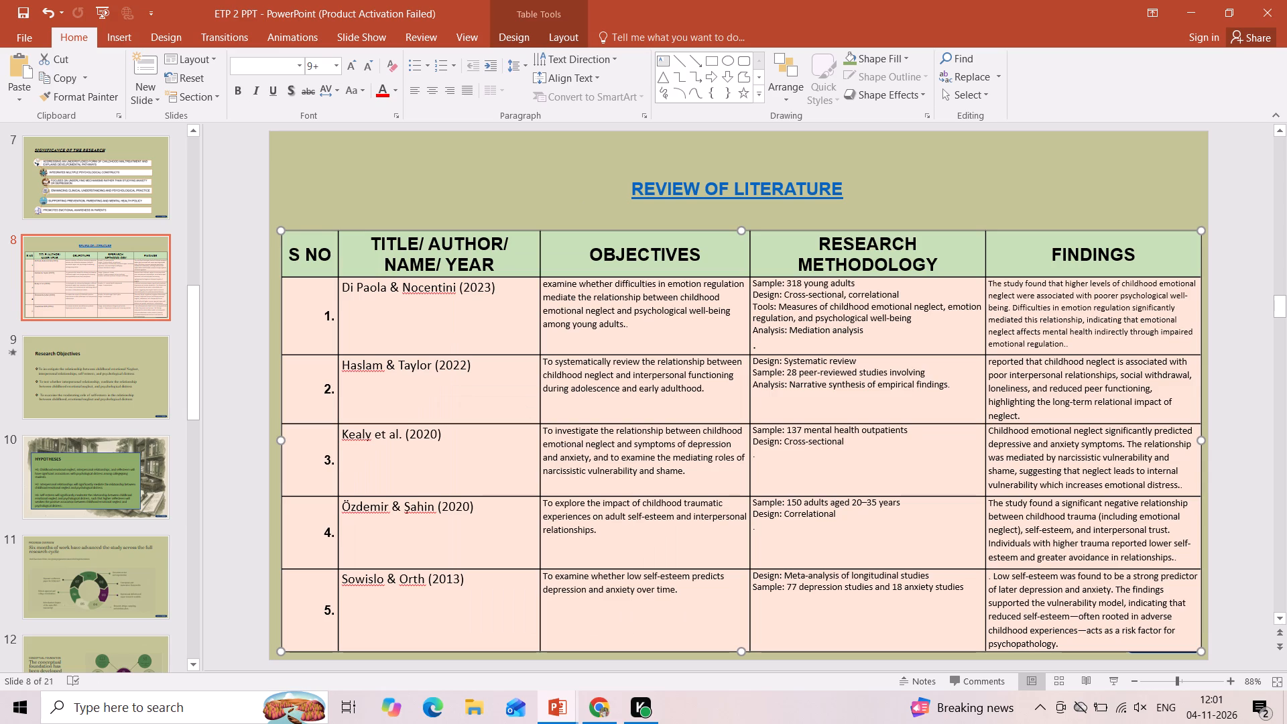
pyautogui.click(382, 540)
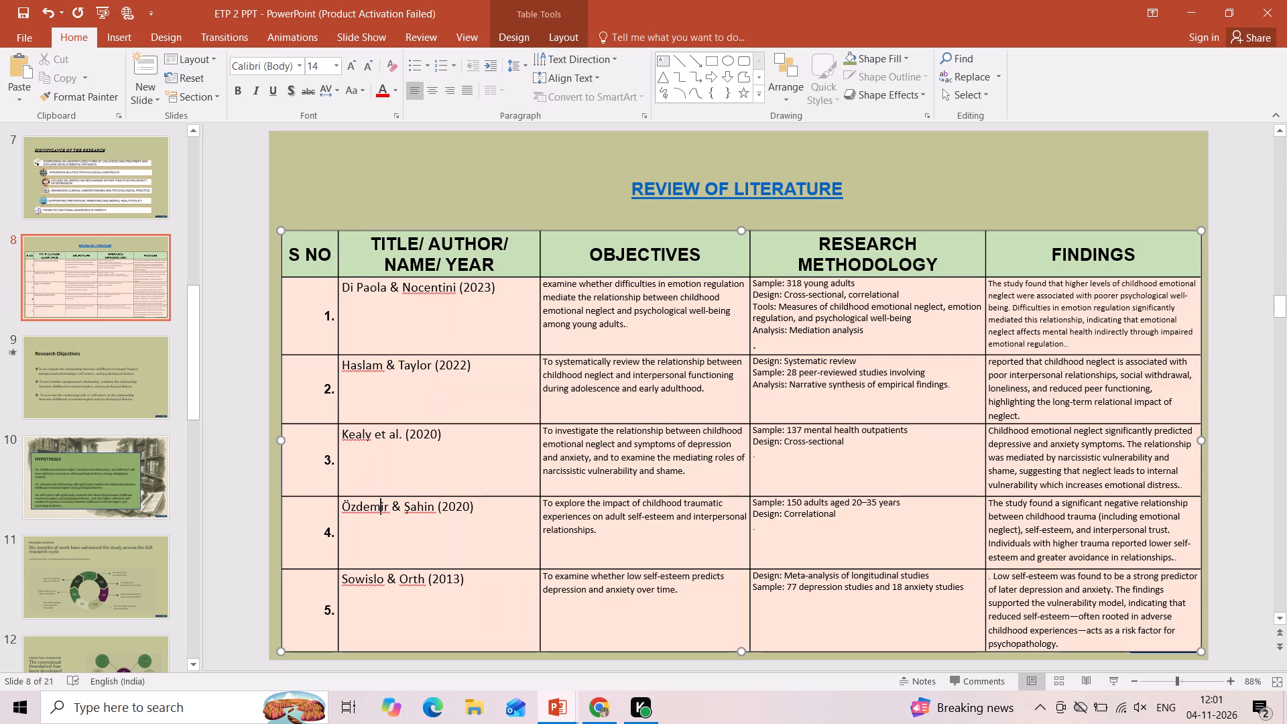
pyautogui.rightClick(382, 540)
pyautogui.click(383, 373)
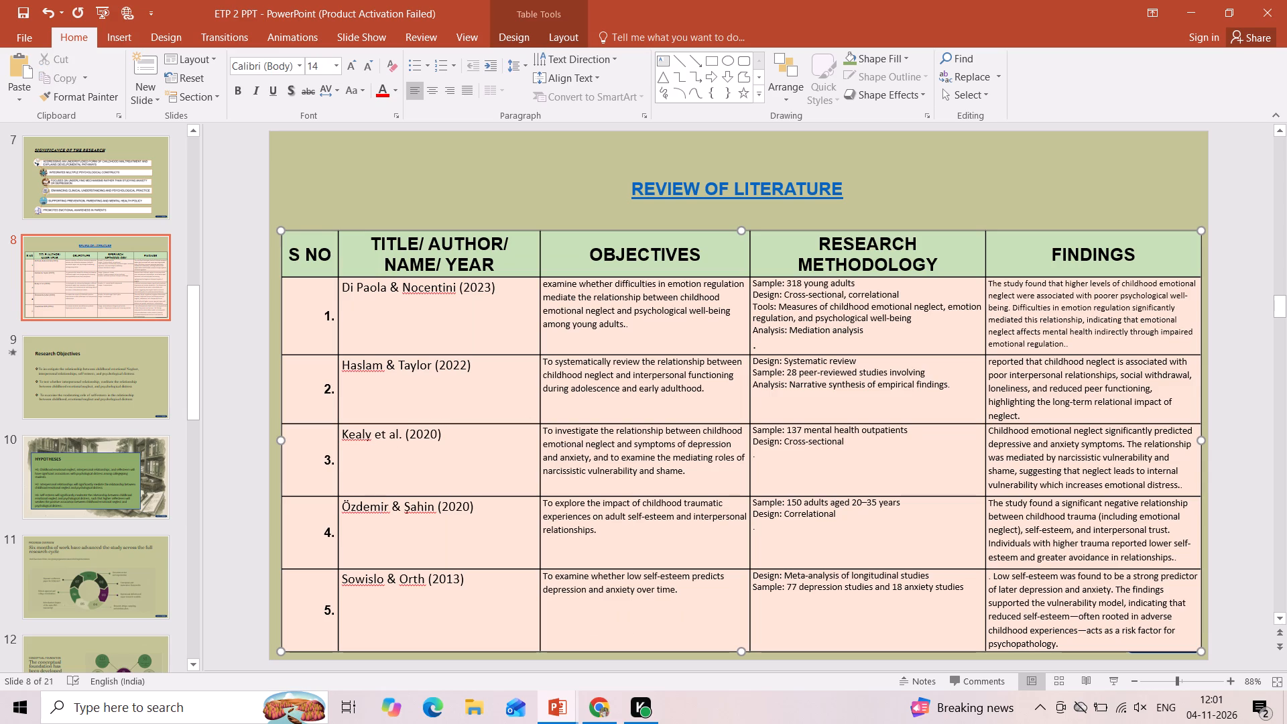
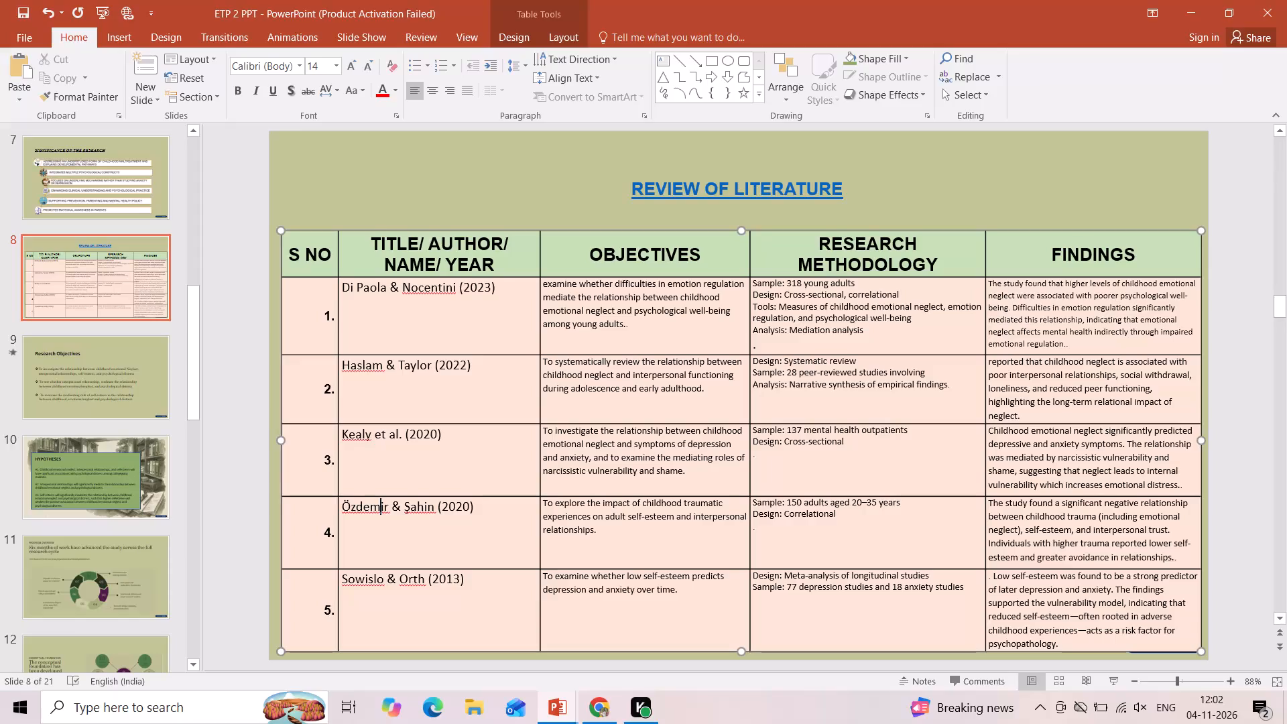
# Move the Review of Literature heading slightly upward and to the left above the slide's table.
pyautogui.rightClick(383, 309)
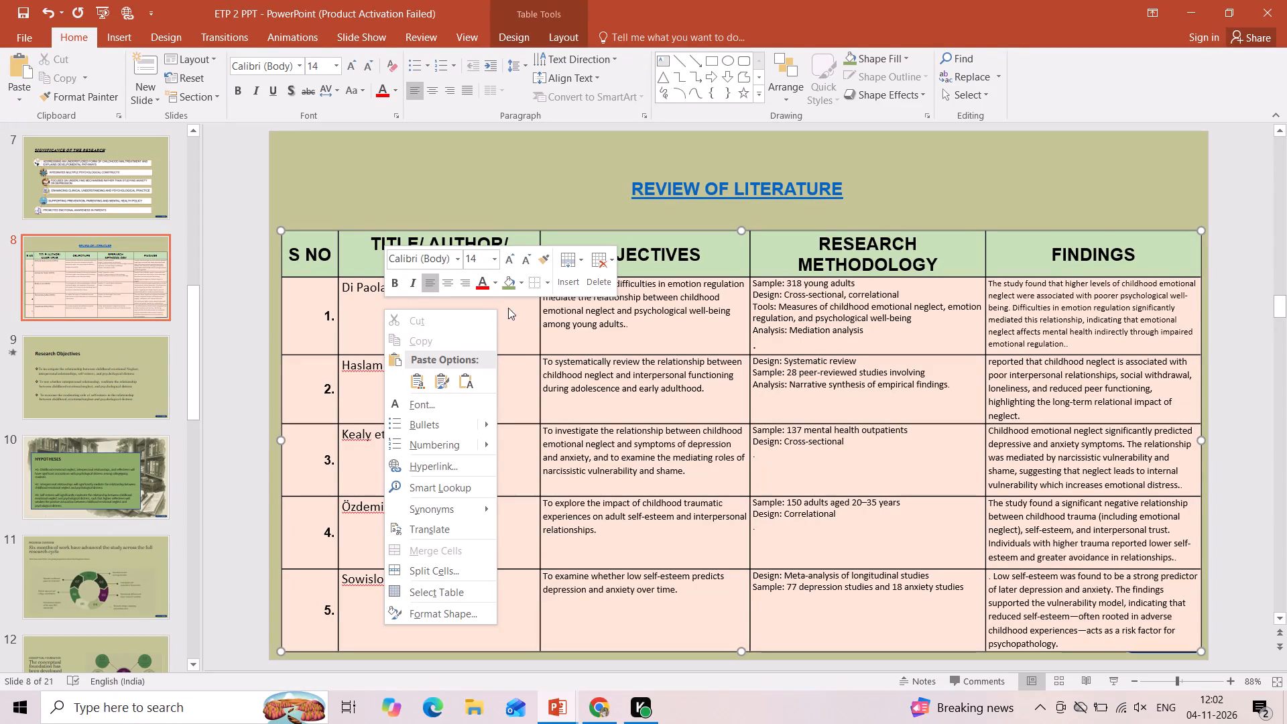
pyautogui.click(428, 595)
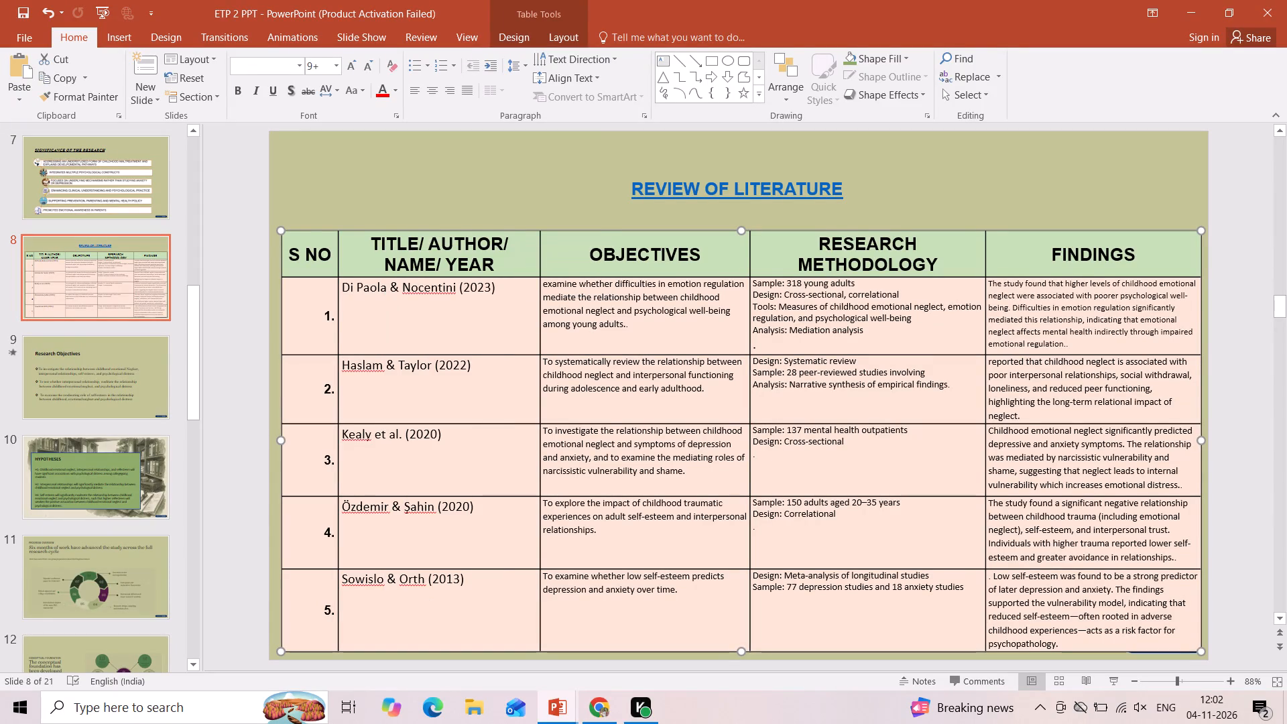
pyautogui.moveTo(311, 210); pyautogui.dragTo(312, 192)
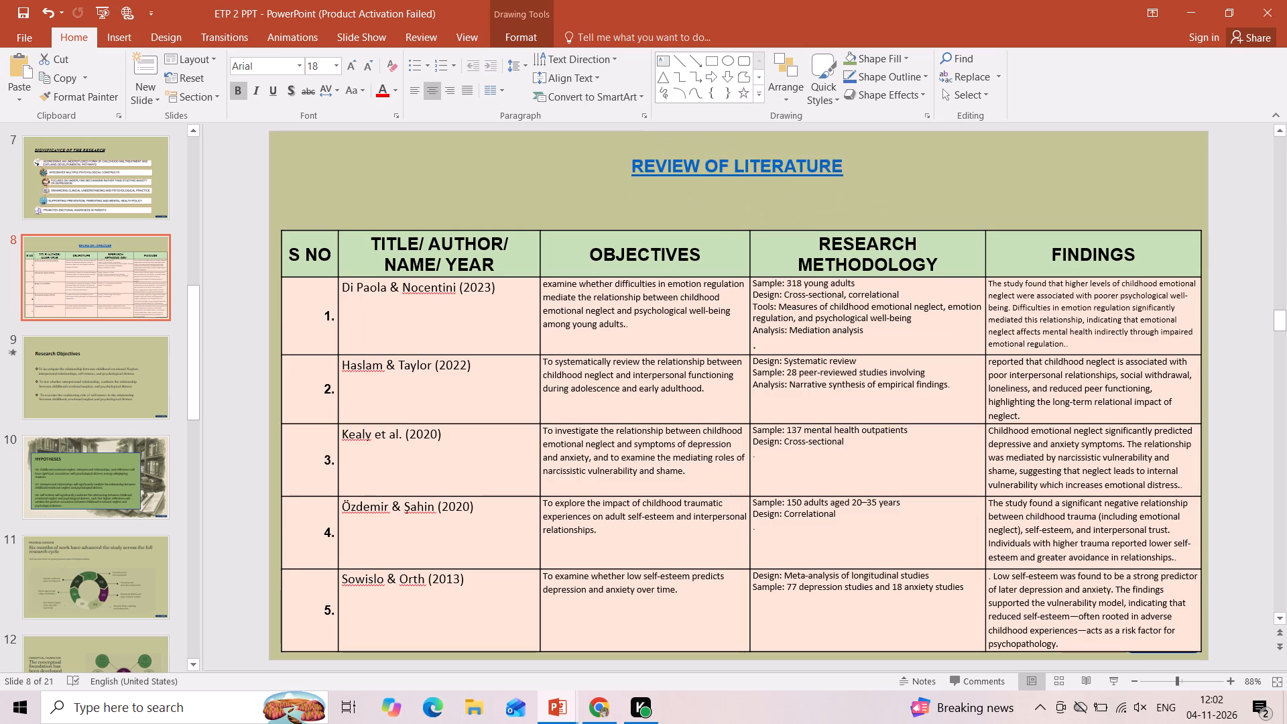
pyautogui.moveTo(312, 192); pyautogui.dragTo(298, 196)
# Copy the author, objectives, methodology and findings cells of all five studies in the Review of Literature table.
pyautogui.click(343, 286)
pyautogui.moveTo(343, 286); pyautogui.dragTo(351, 289)
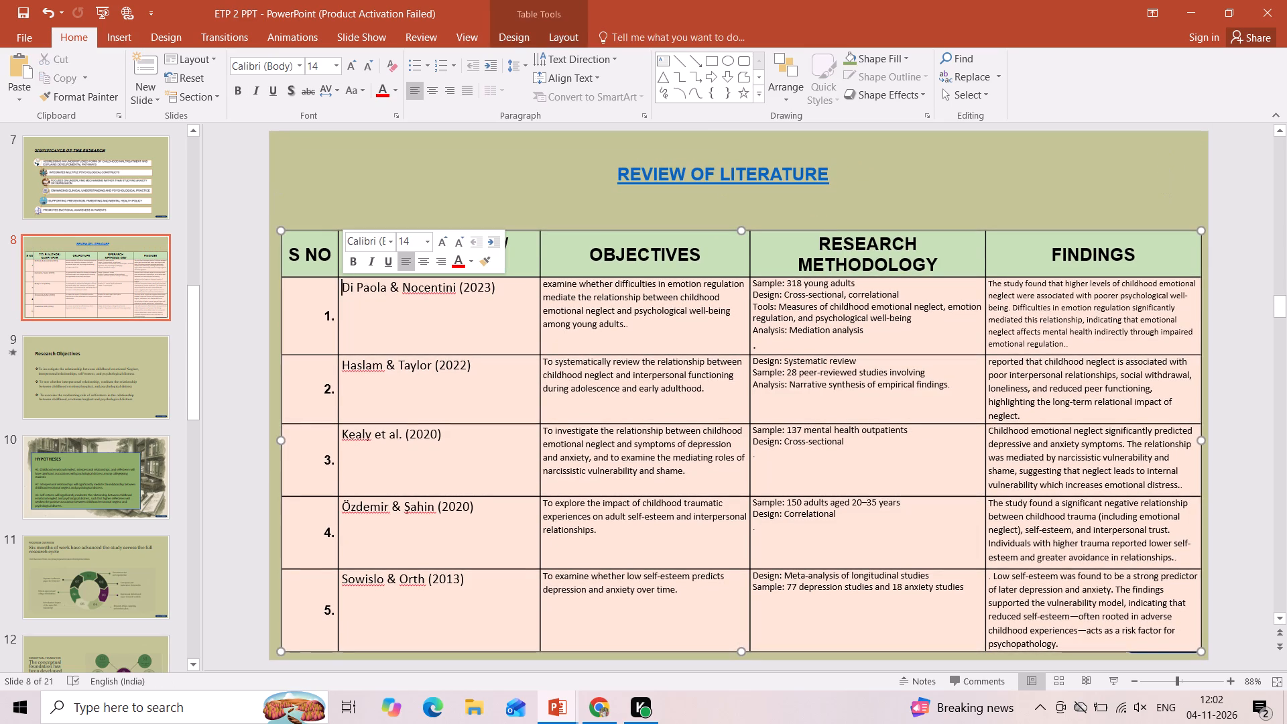
pyautogui.moveTo(351, 289); pyautogui.dragTo(1083, 594)
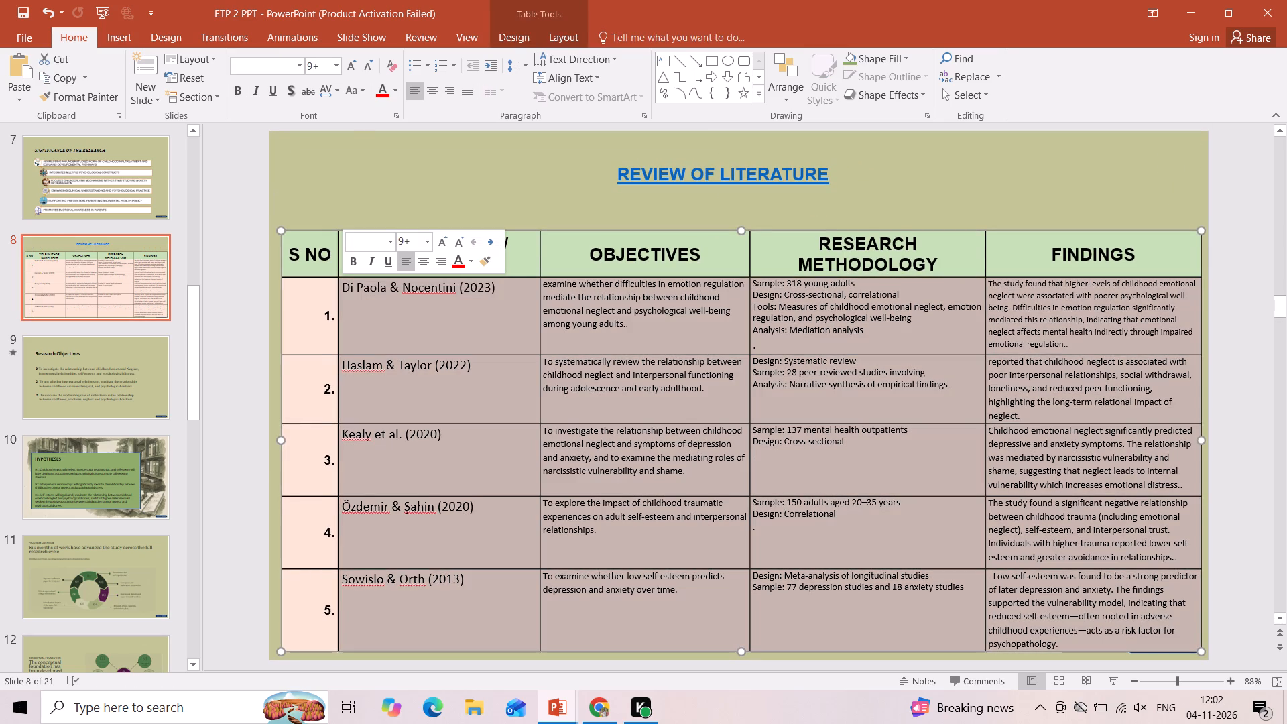
pyautogui.moveTo(1083, 594); pyautogui.dragTo(1112, 607)
pyautogui.rightClick(1112, 607)
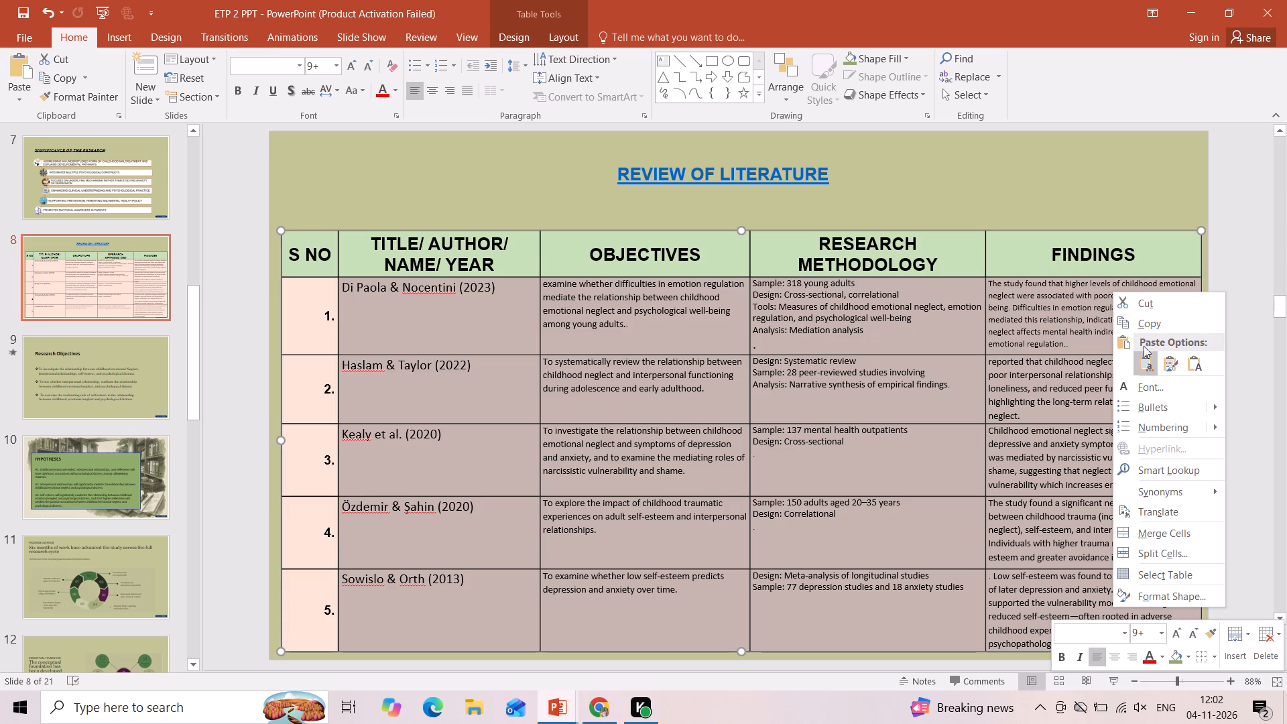
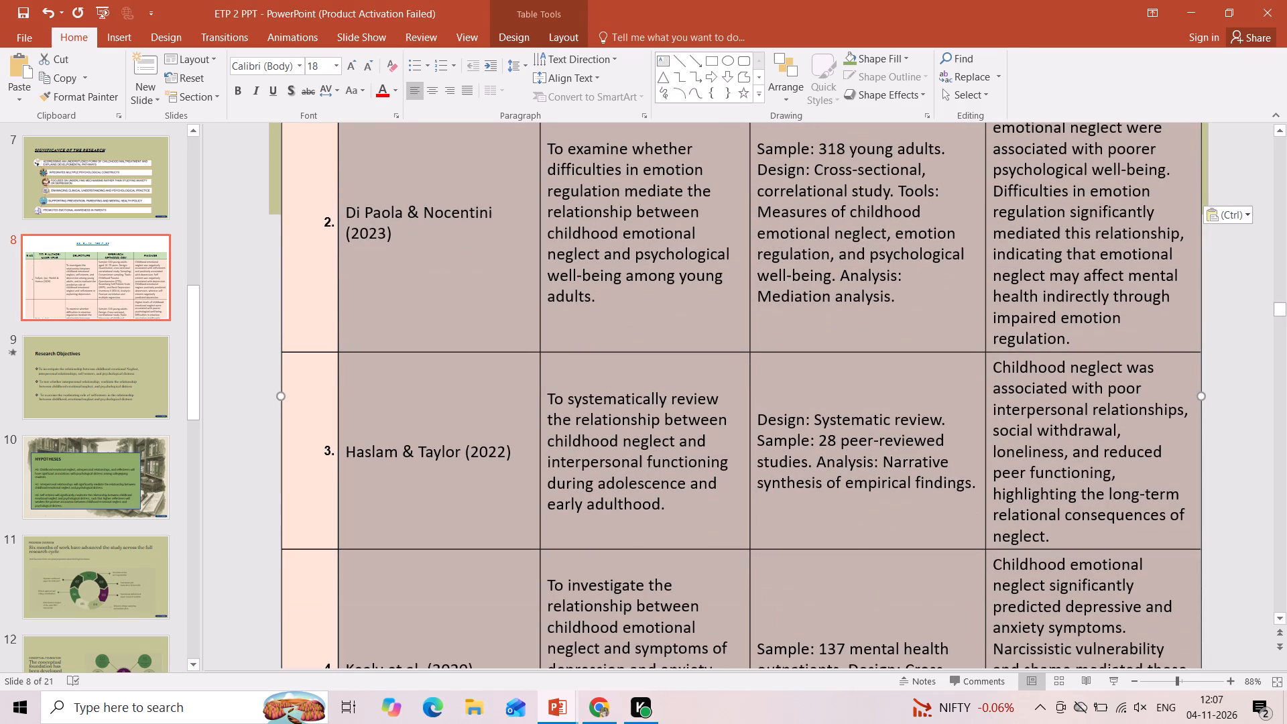
# Set the font size of the pasted study text to 14.
pyautogui.click(1195, 475)
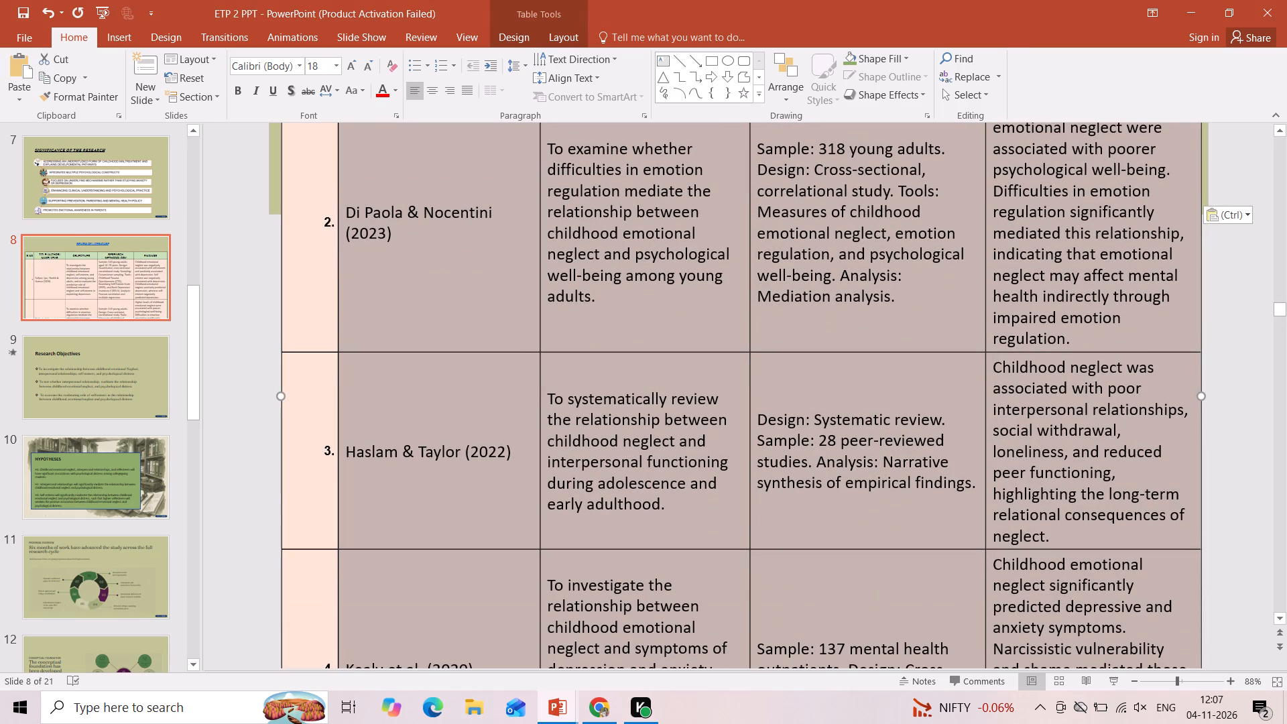
pyautogui.click(332, 61)
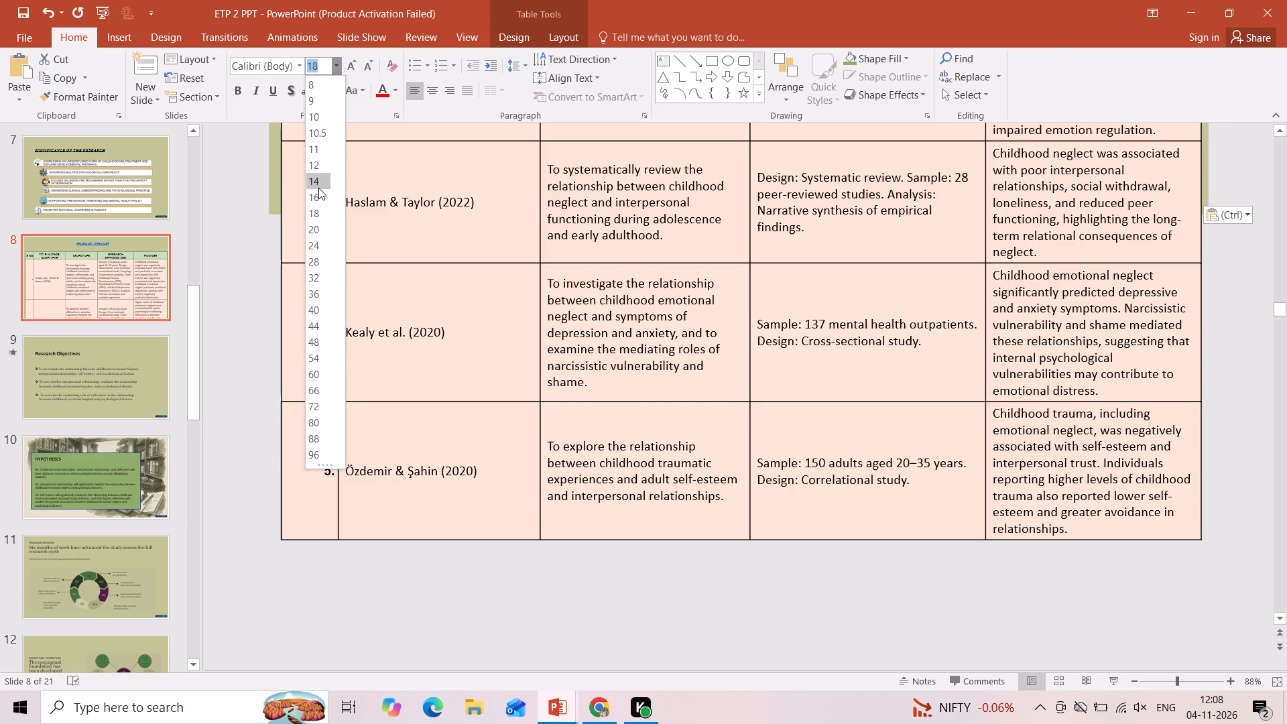
pyautogui.click(318, 188)
# Resize the literature table from its lower-left corner, widening it out to the slide's left edge.
pyautogui.click(277, 522)
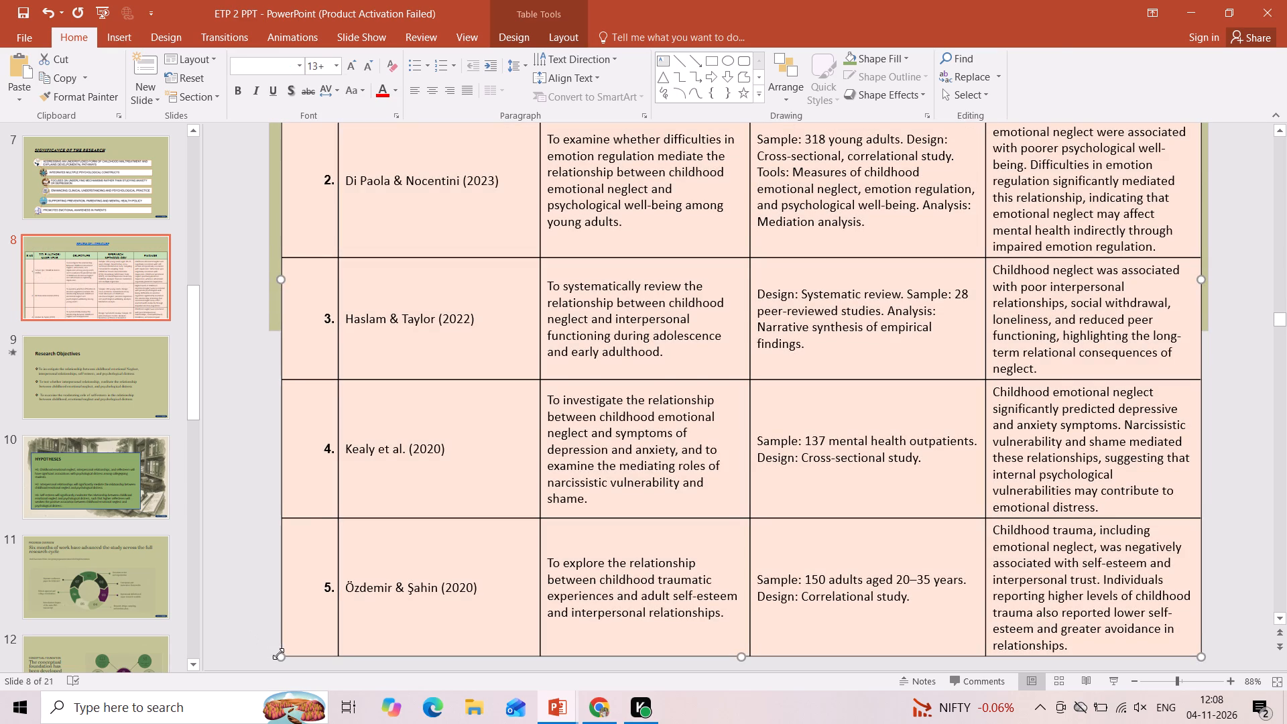
pyautogui.moveTo(278, 654); pyautogui.dragTo(272, 336)
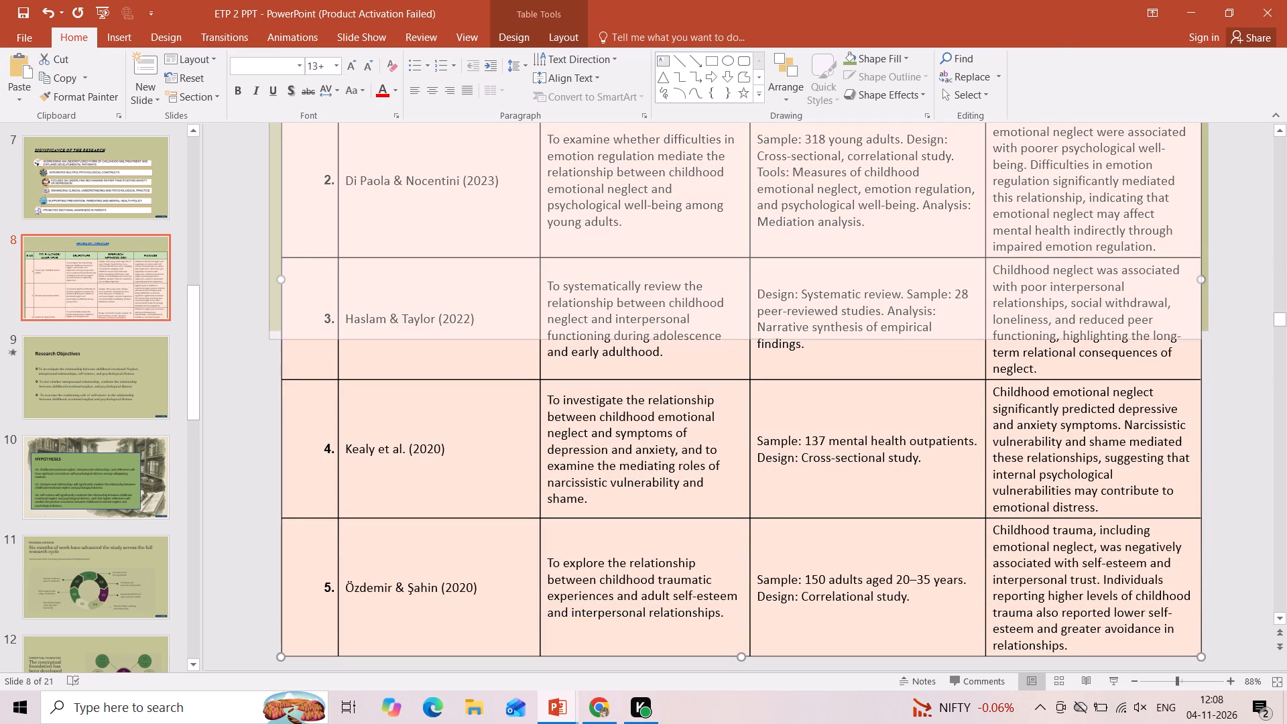
pyautogui.moveTo(272, 336); pyautogui.dragTo(273, 318)
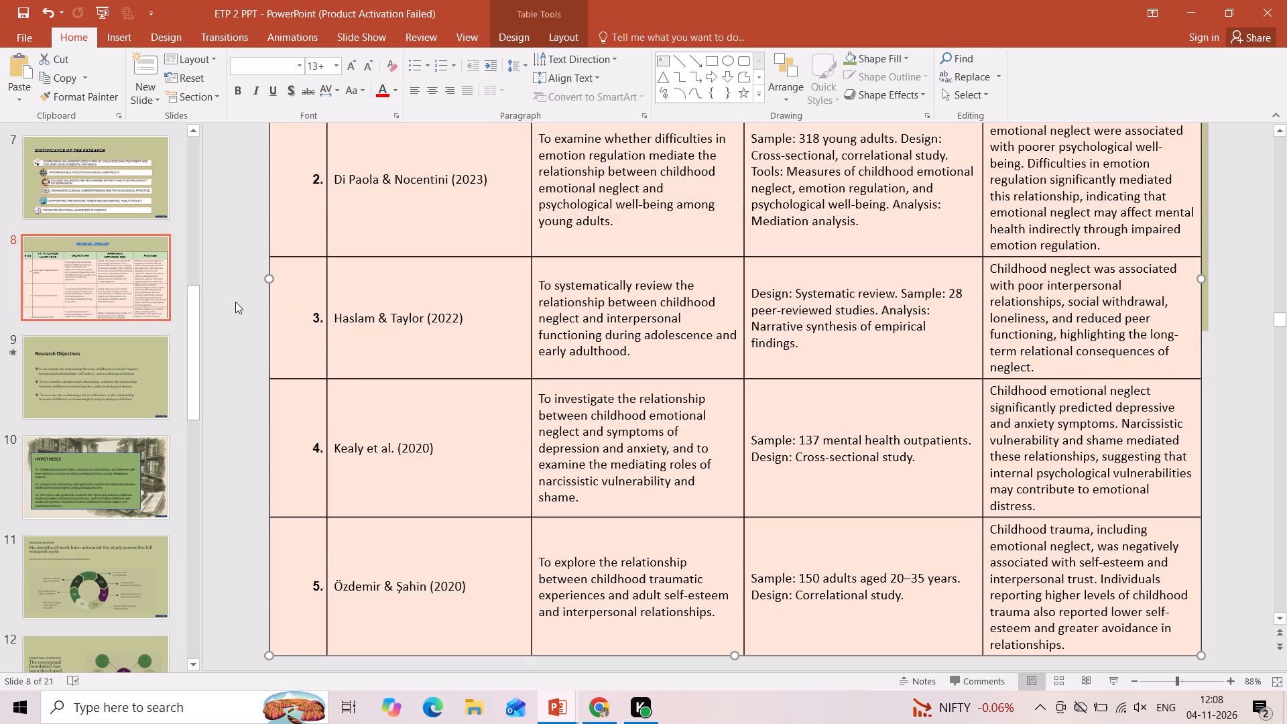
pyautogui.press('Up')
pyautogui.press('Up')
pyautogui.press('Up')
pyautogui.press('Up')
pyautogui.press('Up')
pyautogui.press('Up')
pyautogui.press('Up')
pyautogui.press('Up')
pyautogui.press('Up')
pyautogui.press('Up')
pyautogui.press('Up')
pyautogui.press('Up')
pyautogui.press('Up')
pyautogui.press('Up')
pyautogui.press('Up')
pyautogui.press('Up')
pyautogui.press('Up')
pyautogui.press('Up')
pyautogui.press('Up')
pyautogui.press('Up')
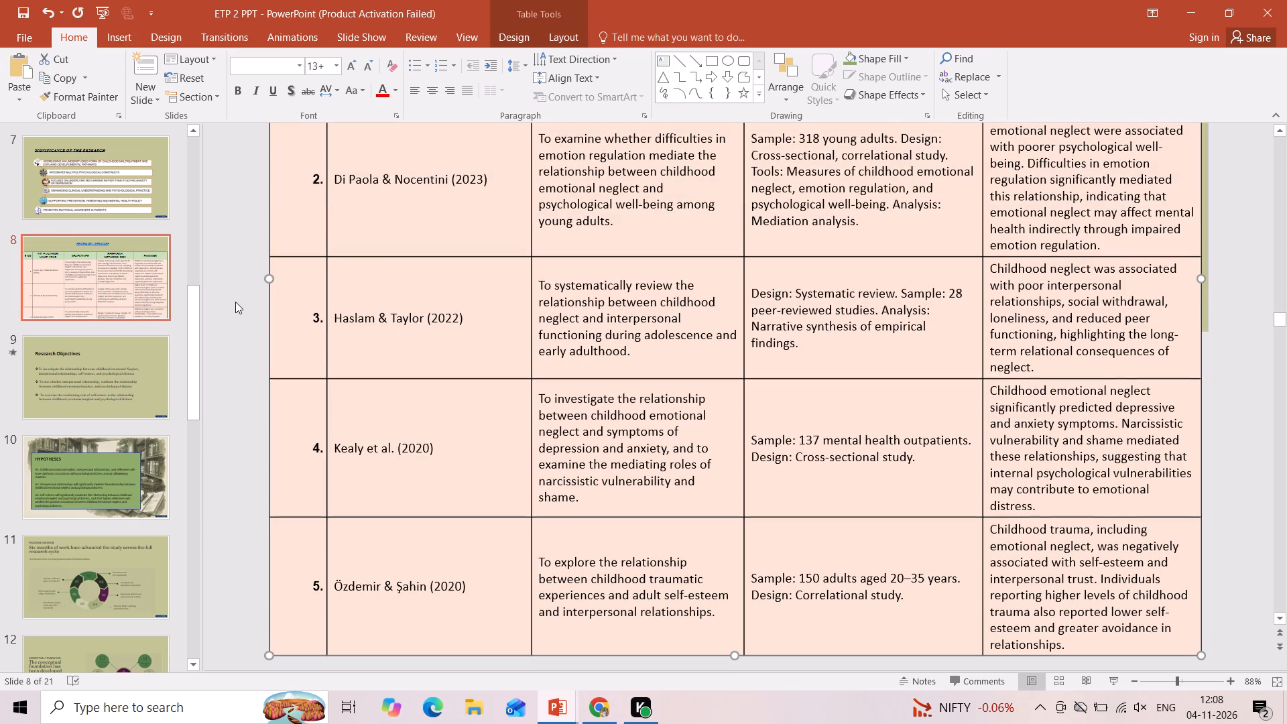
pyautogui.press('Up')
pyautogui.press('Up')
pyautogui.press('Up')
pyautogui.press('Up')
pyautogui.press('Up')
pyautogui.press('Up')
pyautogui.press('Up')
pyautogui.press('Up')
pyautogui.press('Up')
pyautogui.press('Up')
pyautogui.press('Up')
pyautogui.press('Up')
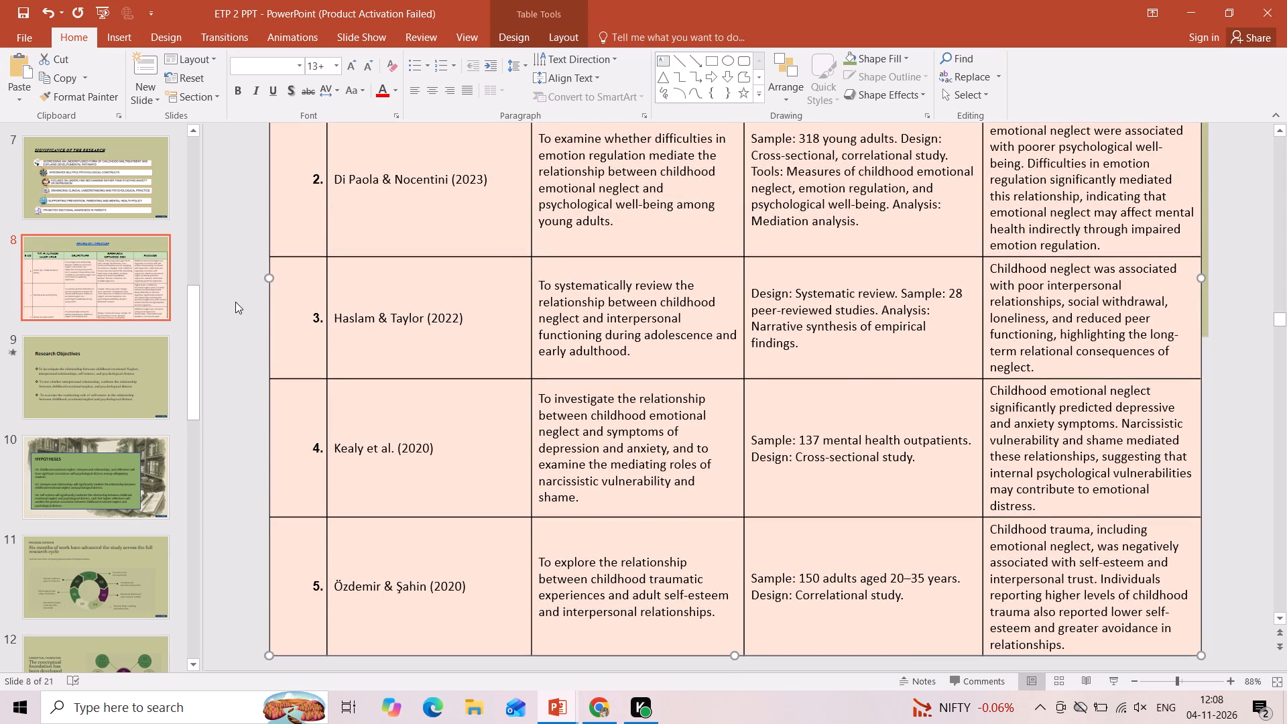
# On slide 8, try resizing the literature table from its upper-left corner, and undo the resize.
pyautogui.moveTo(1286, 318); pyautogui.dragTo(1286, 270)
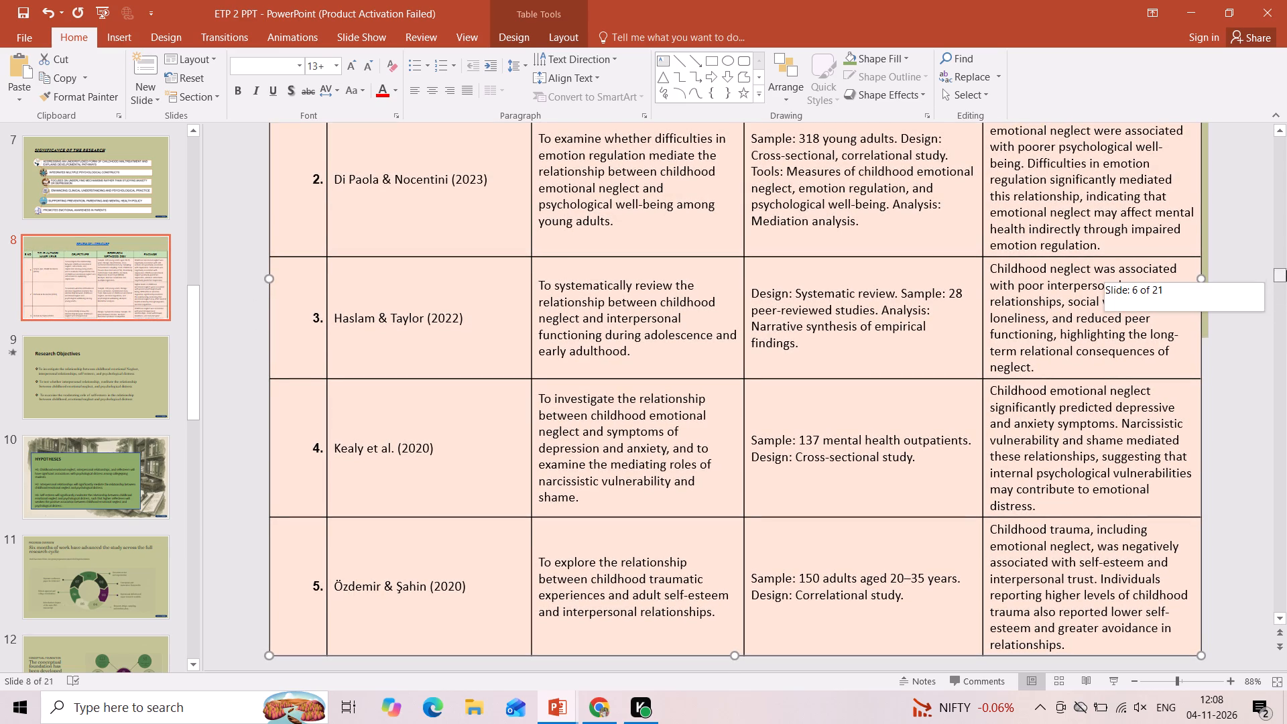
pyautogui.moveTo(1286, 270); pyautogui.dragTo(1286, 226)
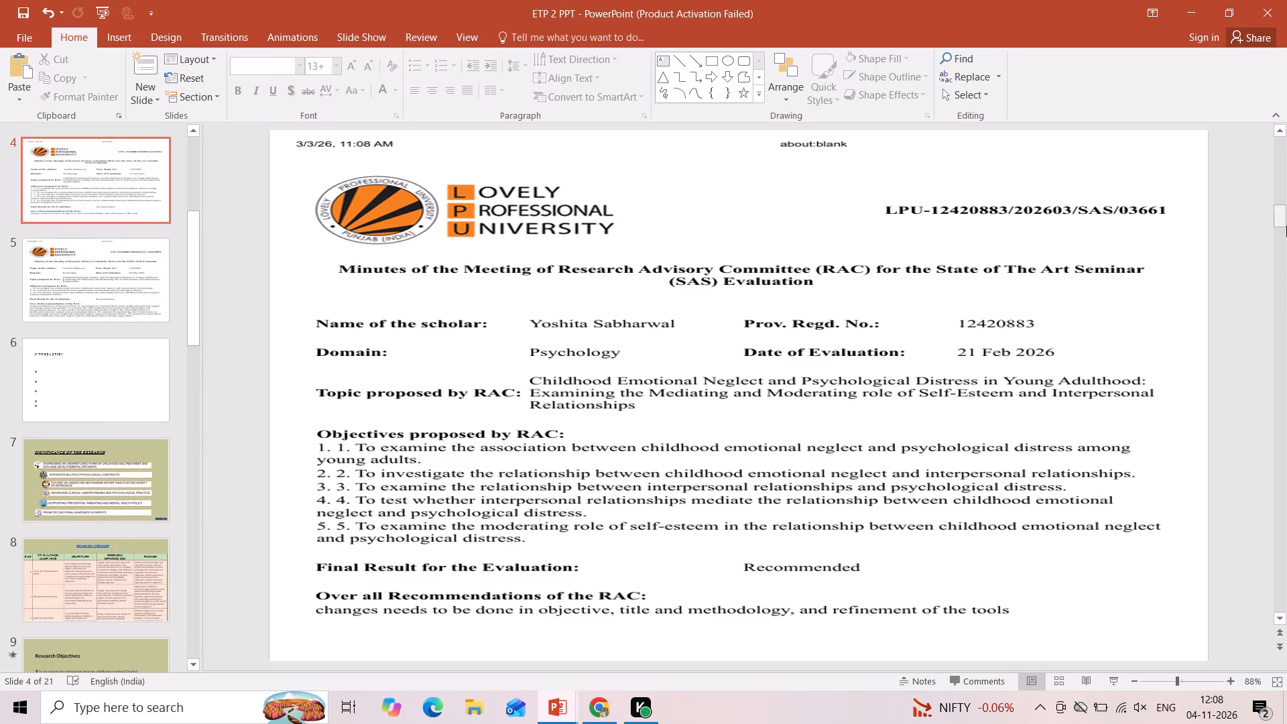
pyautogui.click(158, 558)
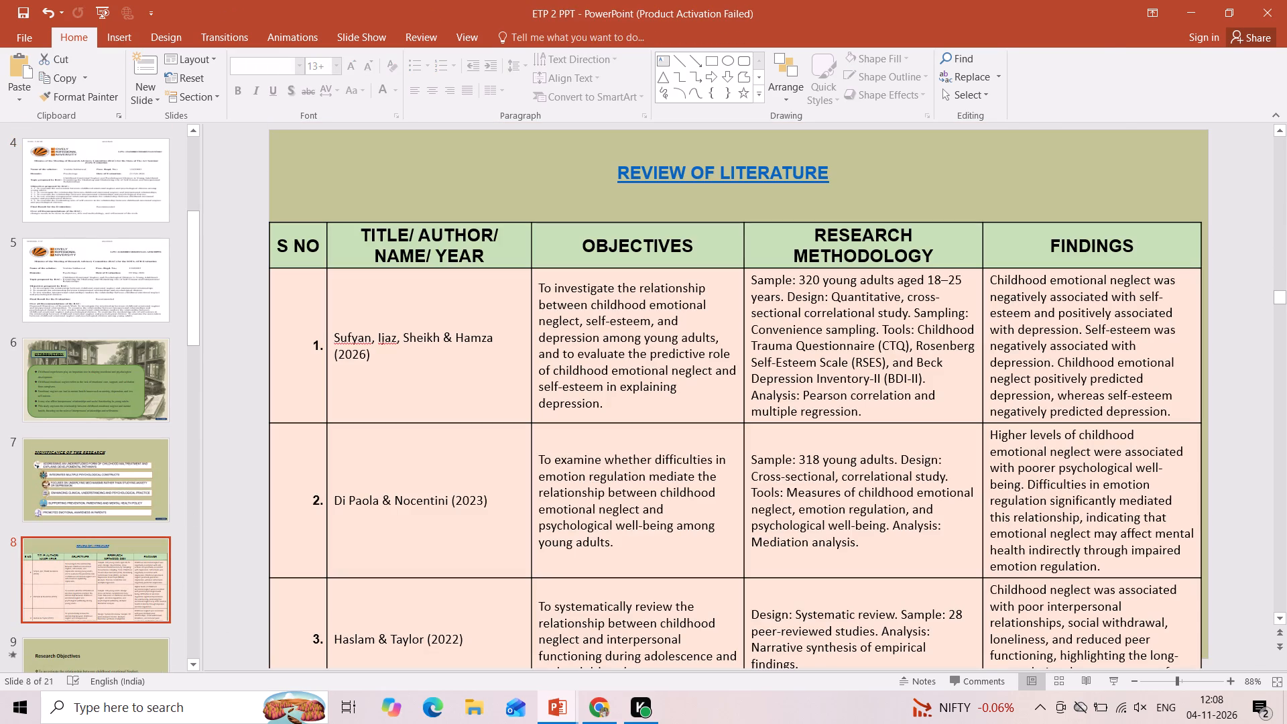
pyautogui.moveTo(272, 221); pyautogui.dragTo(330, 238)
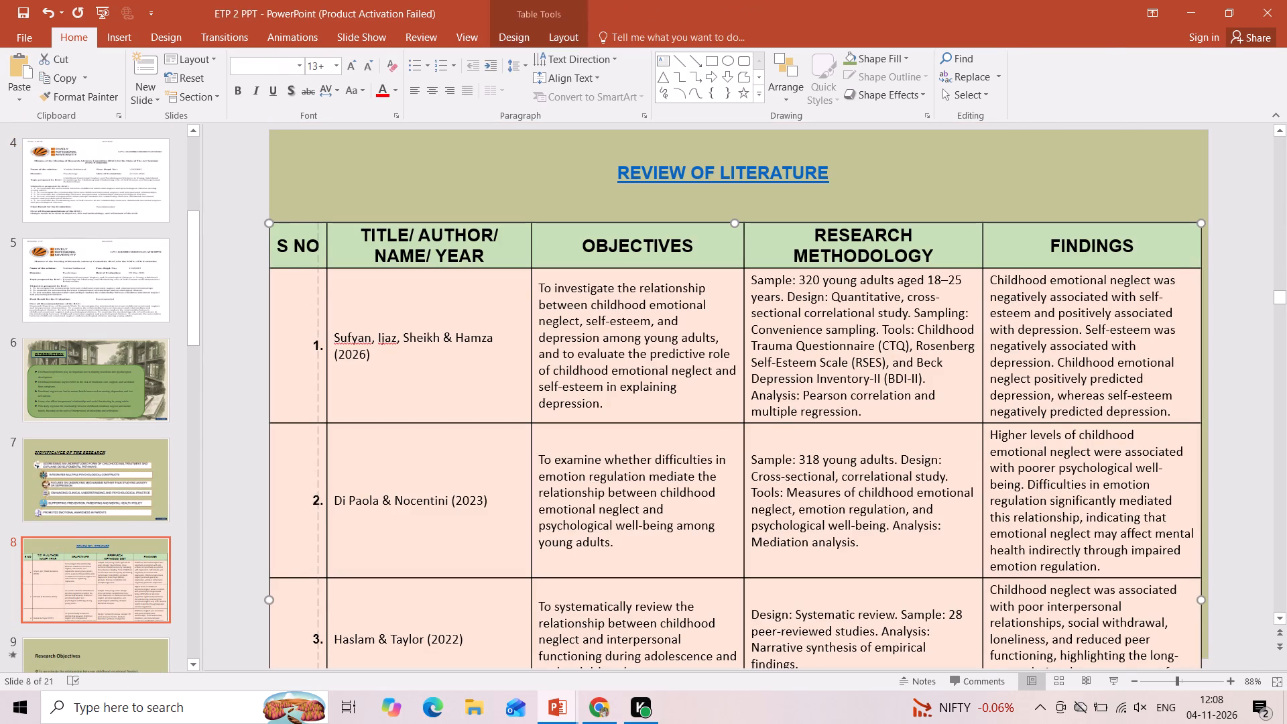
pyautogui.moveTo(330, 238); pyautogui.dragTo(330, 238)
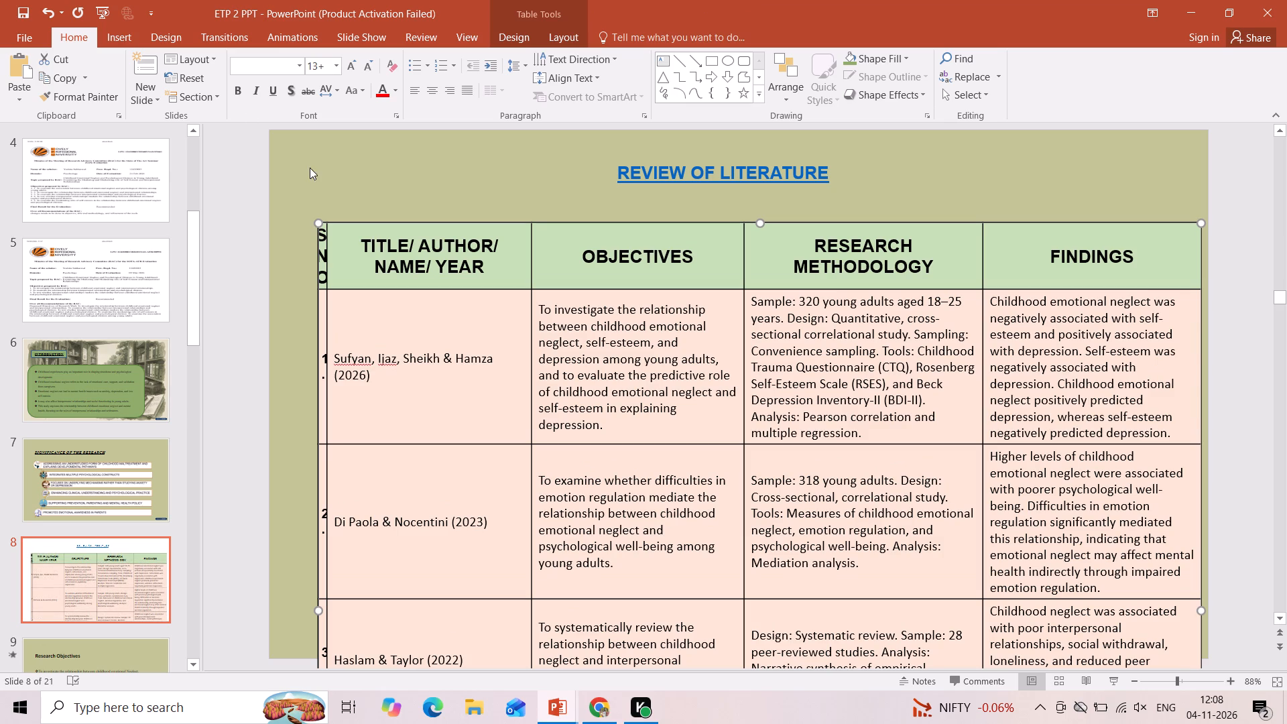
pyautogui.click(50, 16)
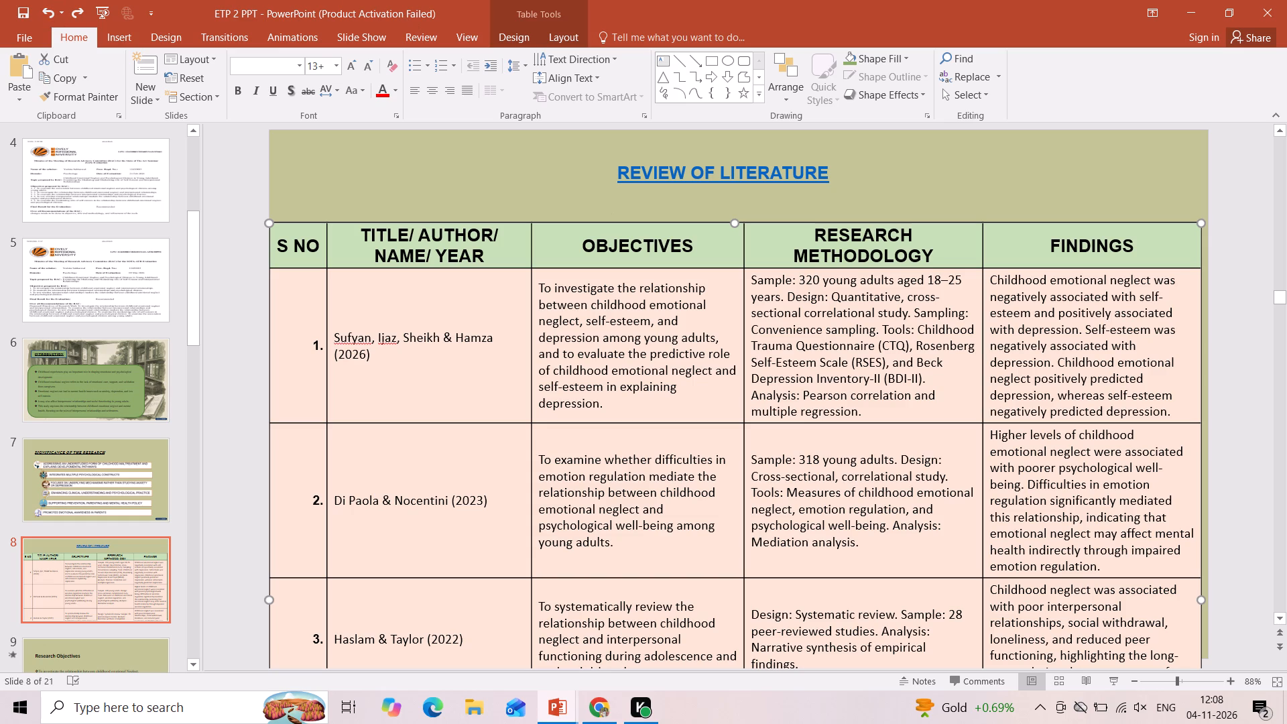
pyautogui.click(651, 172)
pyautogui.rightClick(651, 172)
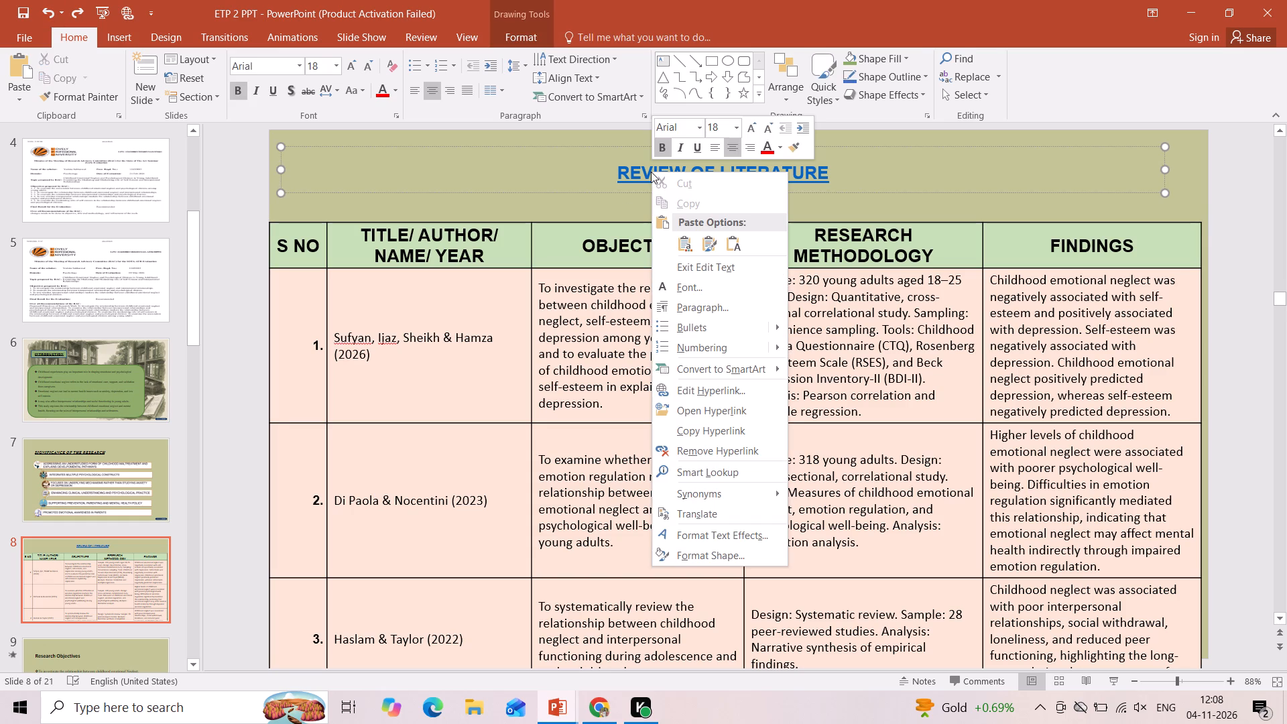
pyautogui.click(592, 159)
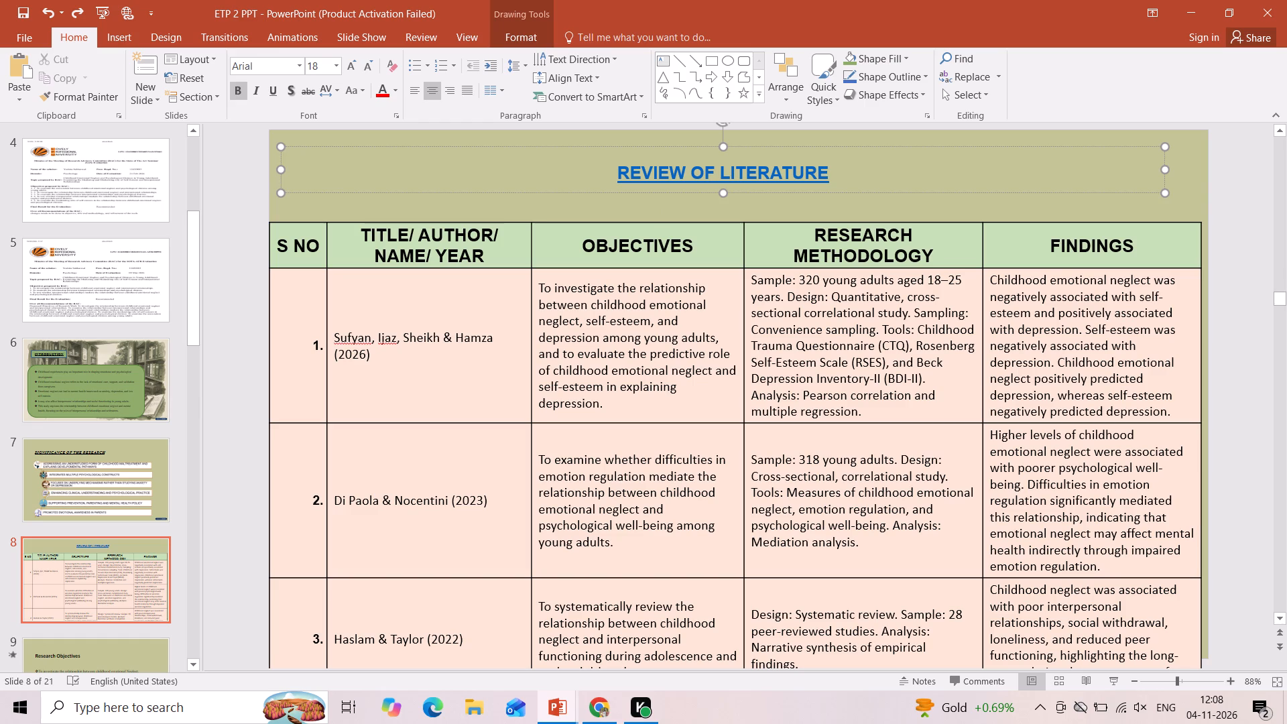
# Move the literature table up to sit directly beneath the REVIEW OF LITERATURE title, with its left edge at the slide's edge.
pyautogui.click(709, 225)
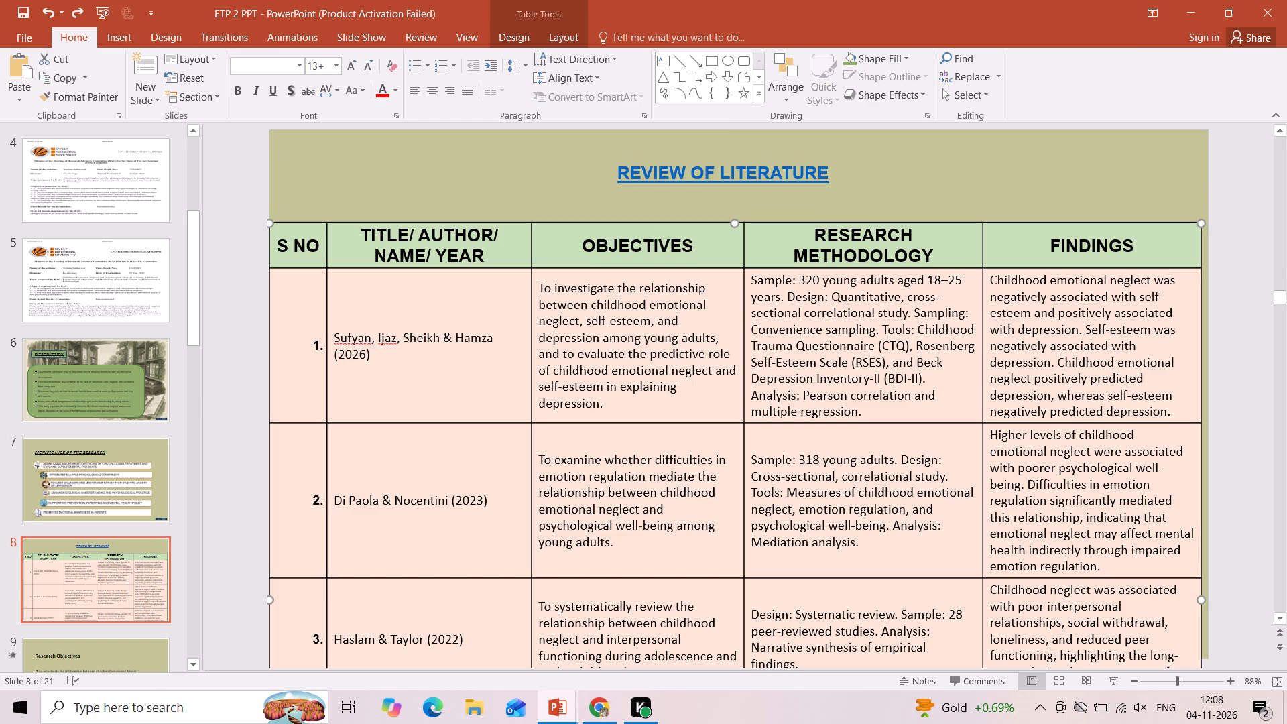
pyautogui.moveTo(724, 226); pyautogui.dragTo(717, 145)
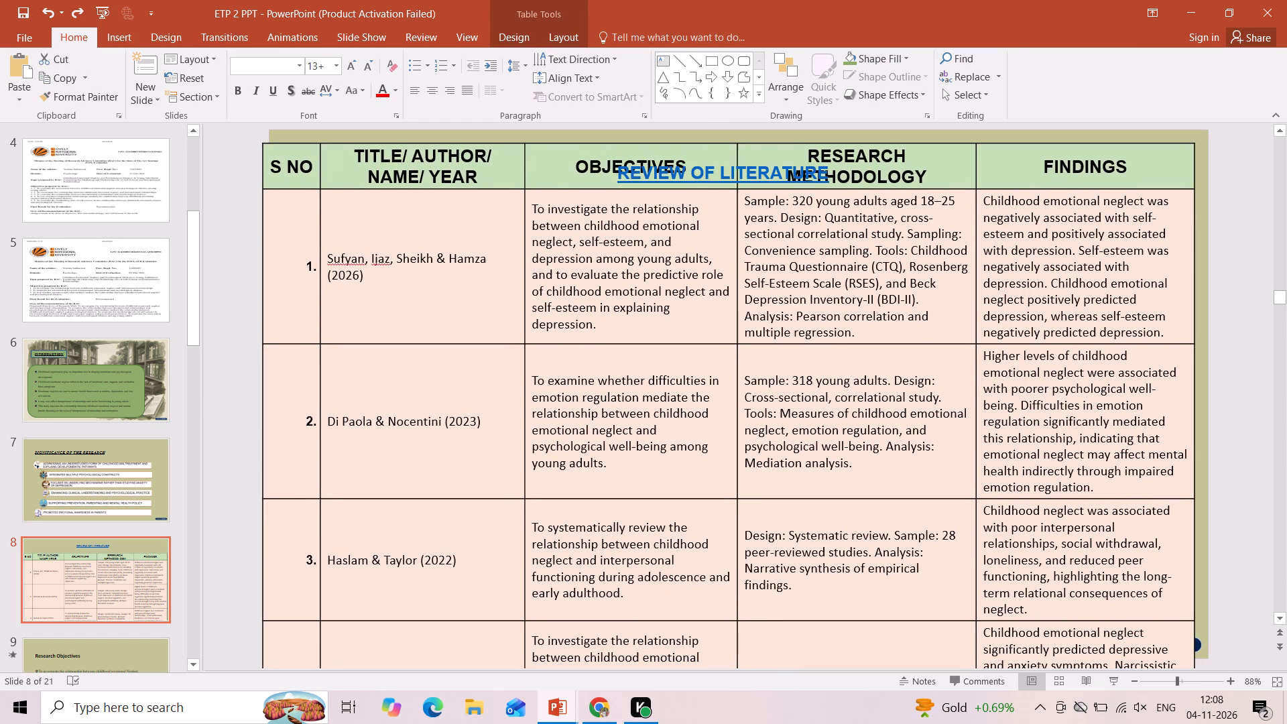
pyautogui.moveTo(717, 145); pyautogui.dragTo(721, 186)
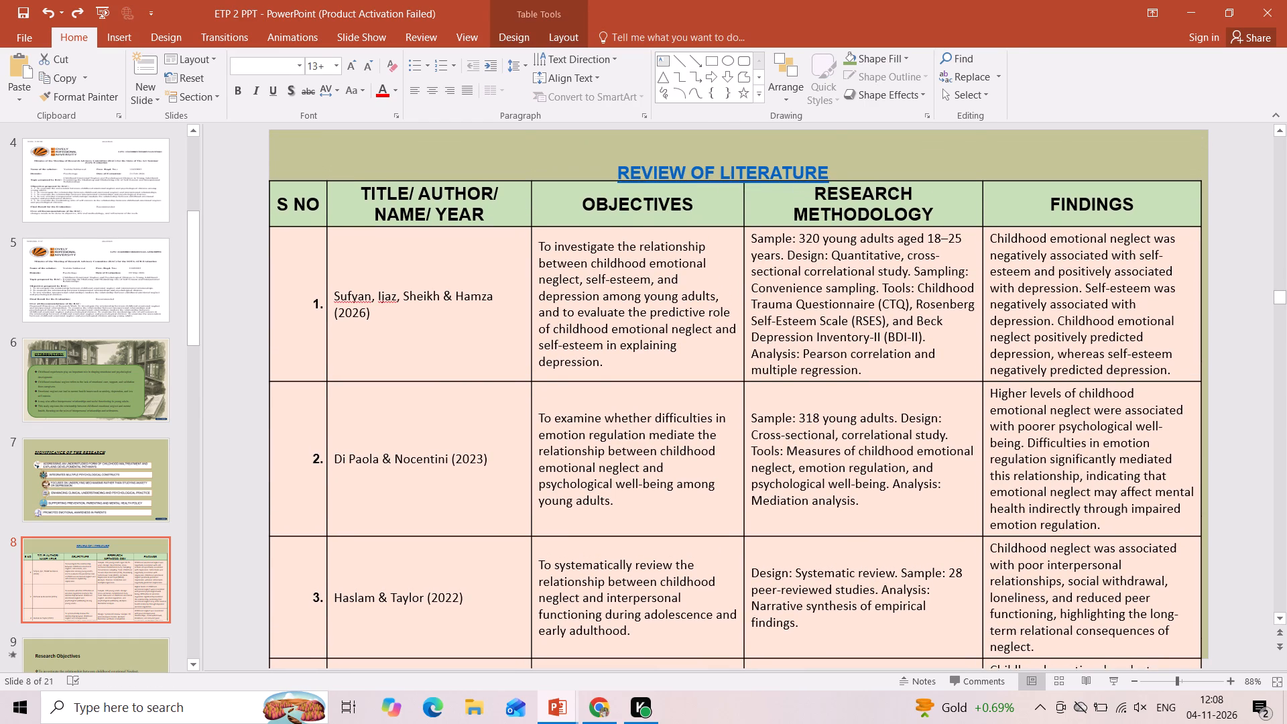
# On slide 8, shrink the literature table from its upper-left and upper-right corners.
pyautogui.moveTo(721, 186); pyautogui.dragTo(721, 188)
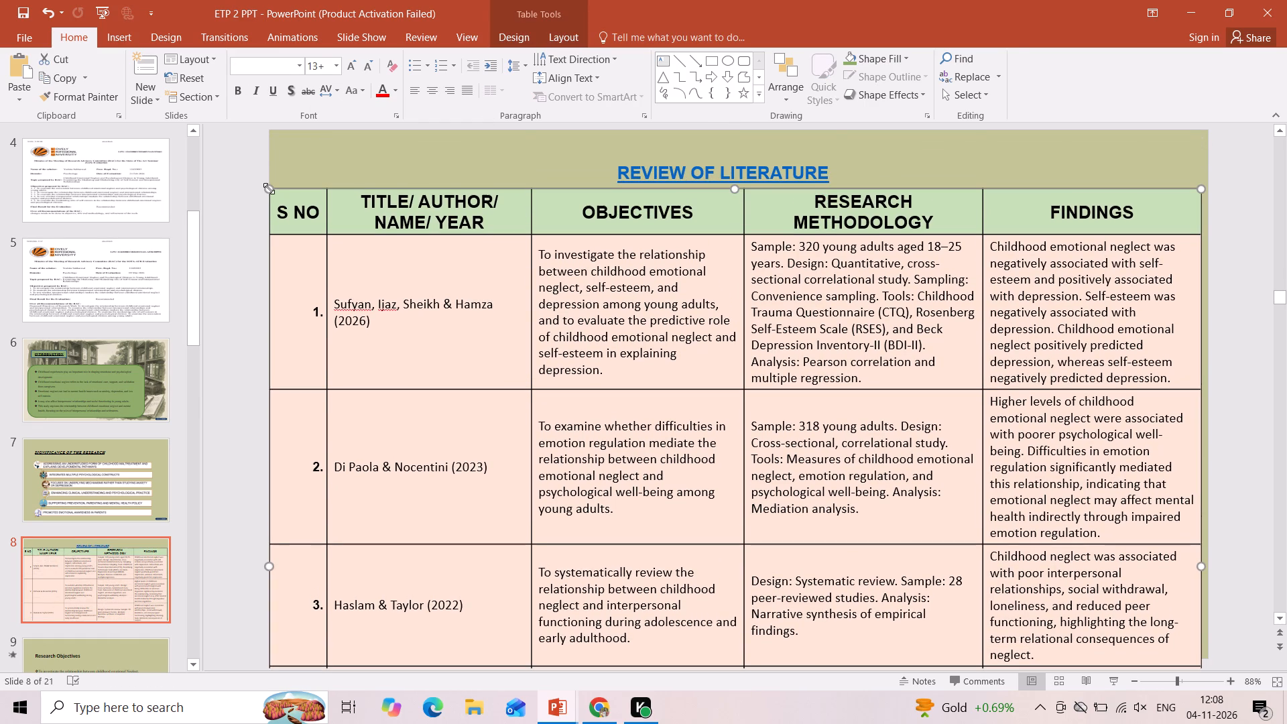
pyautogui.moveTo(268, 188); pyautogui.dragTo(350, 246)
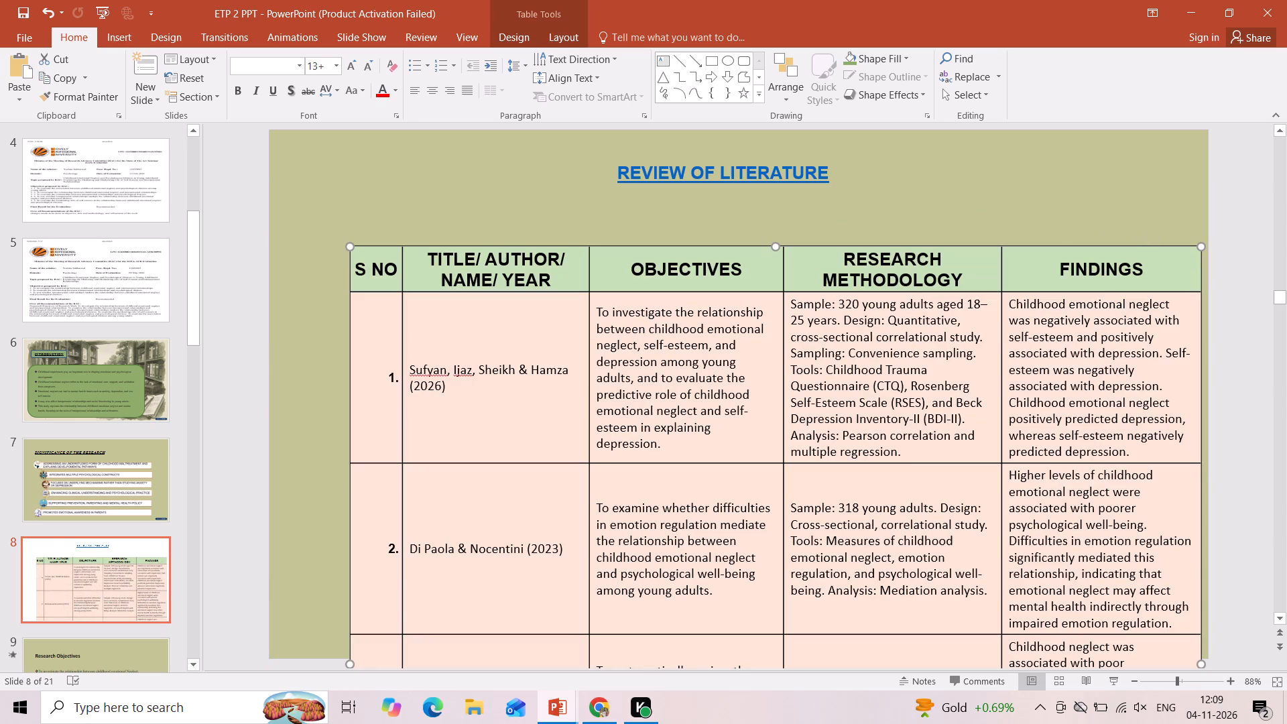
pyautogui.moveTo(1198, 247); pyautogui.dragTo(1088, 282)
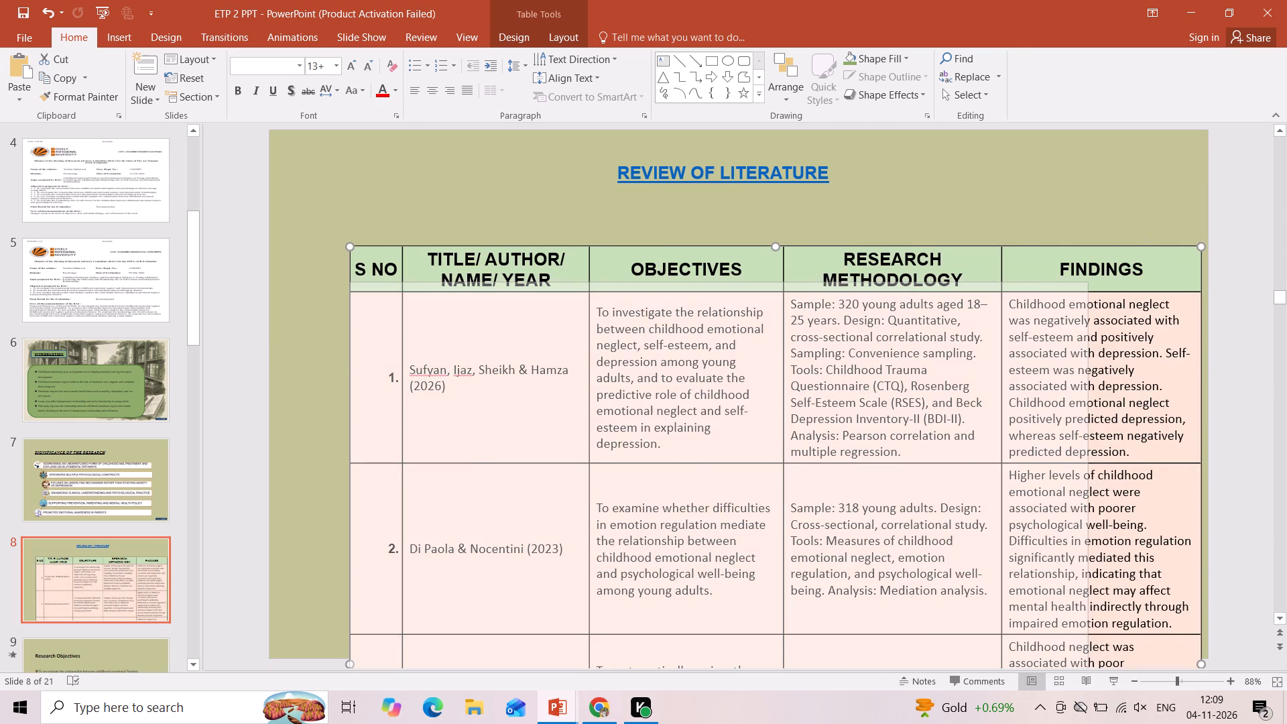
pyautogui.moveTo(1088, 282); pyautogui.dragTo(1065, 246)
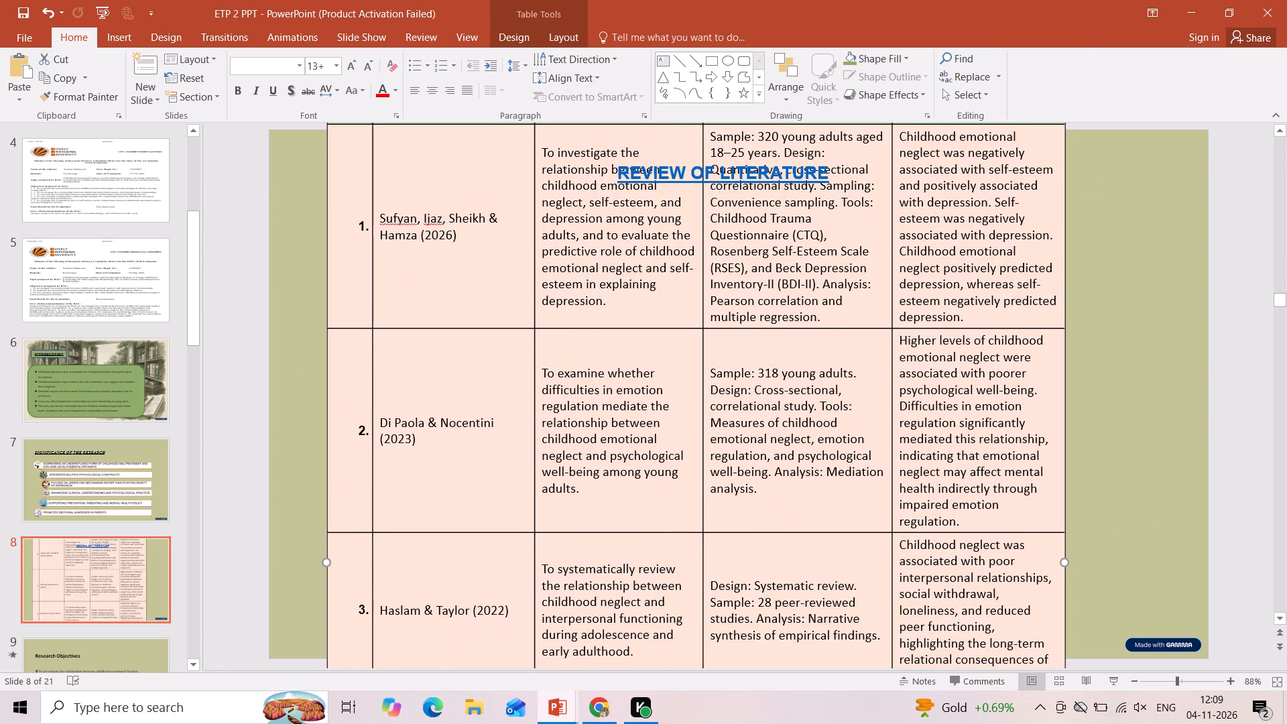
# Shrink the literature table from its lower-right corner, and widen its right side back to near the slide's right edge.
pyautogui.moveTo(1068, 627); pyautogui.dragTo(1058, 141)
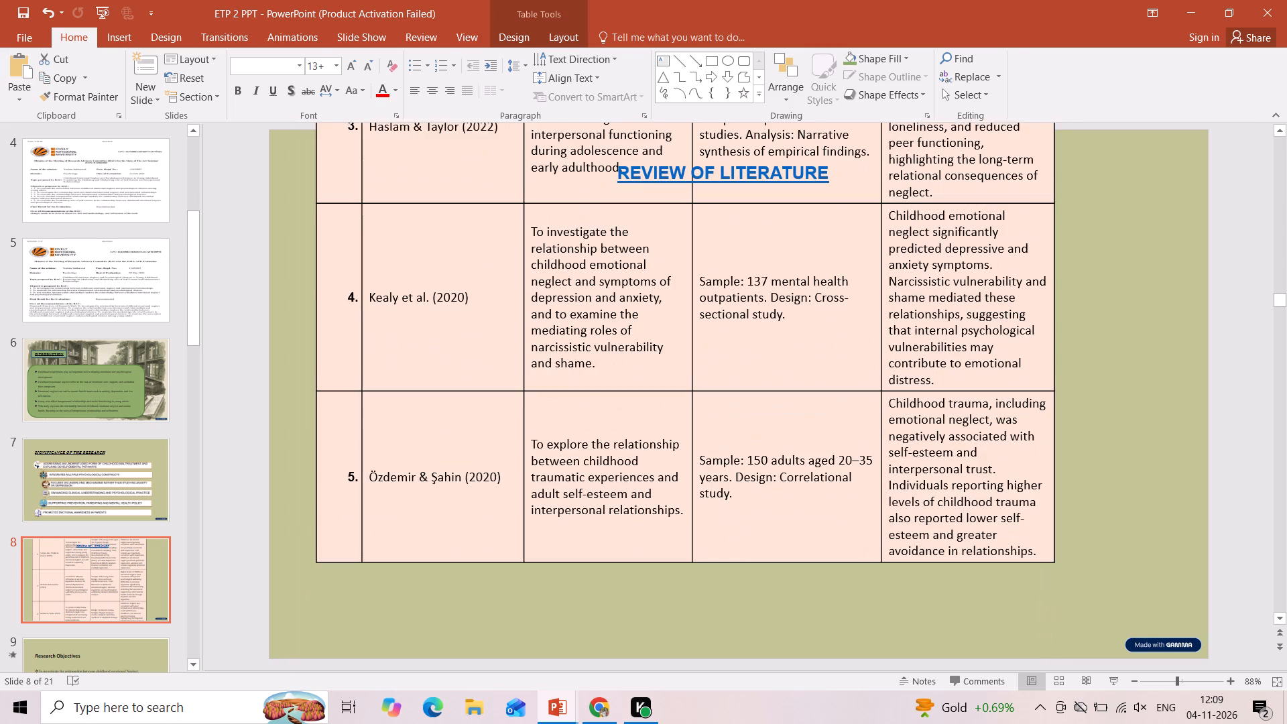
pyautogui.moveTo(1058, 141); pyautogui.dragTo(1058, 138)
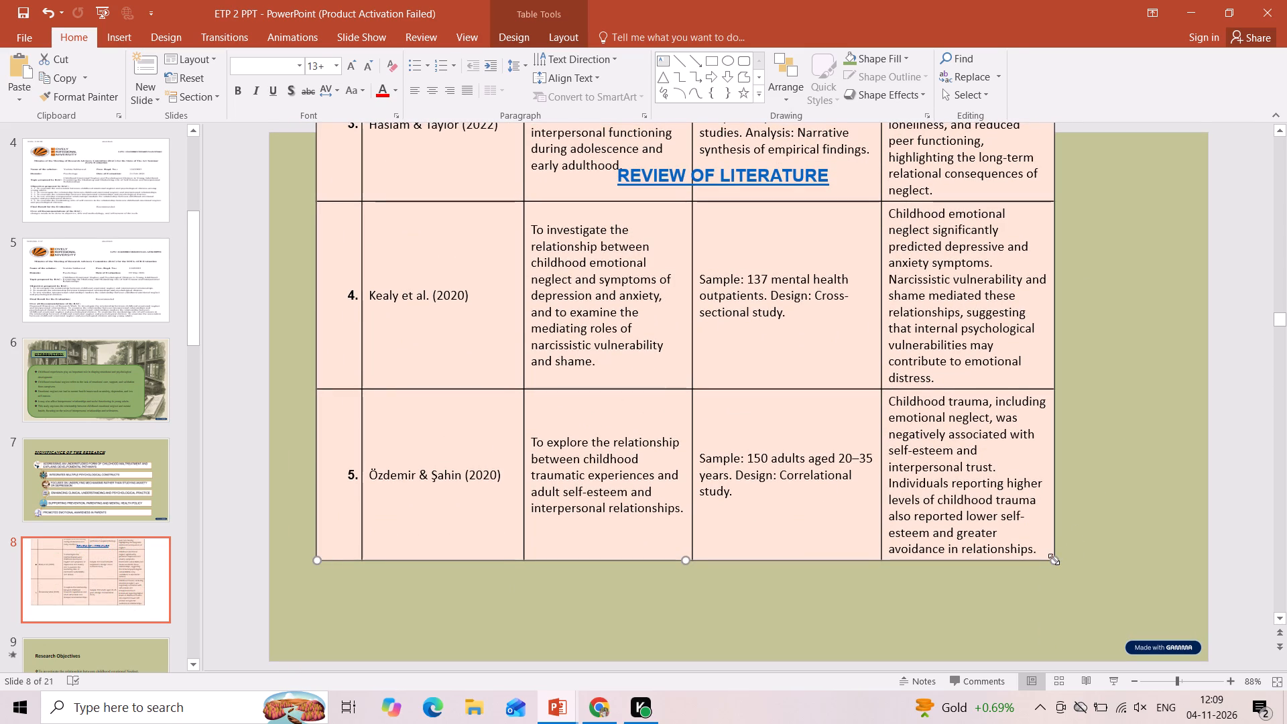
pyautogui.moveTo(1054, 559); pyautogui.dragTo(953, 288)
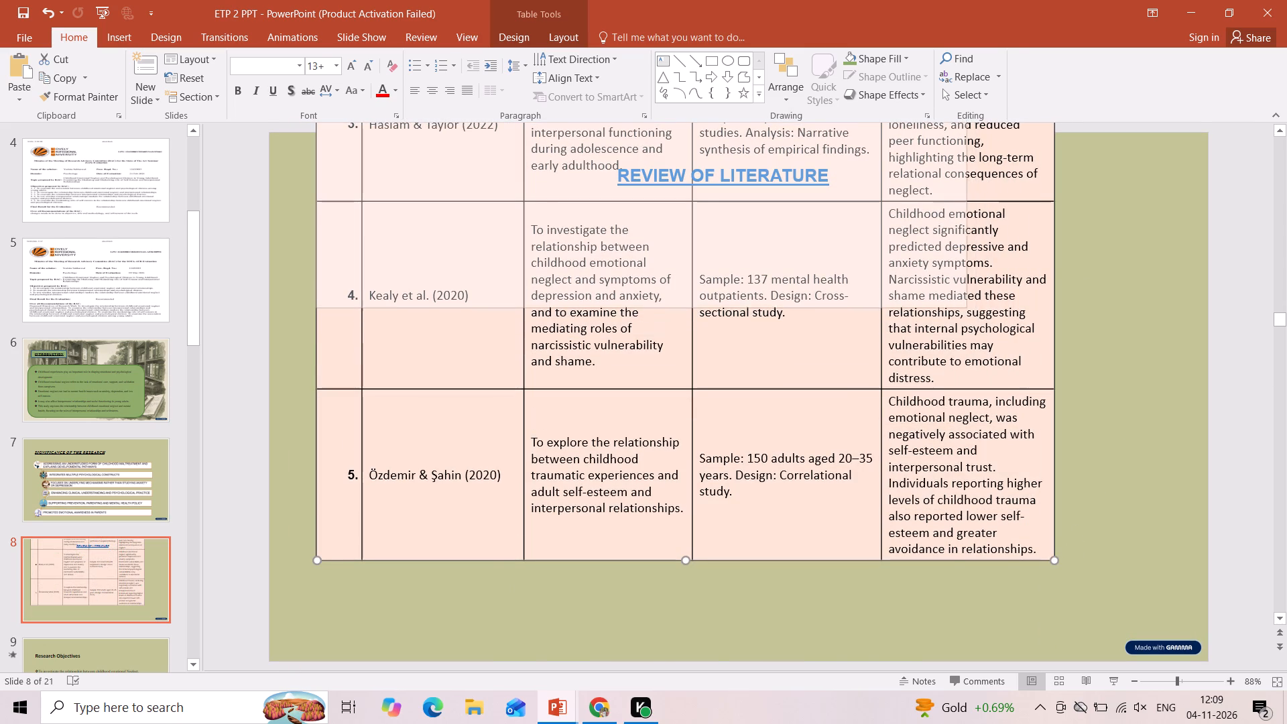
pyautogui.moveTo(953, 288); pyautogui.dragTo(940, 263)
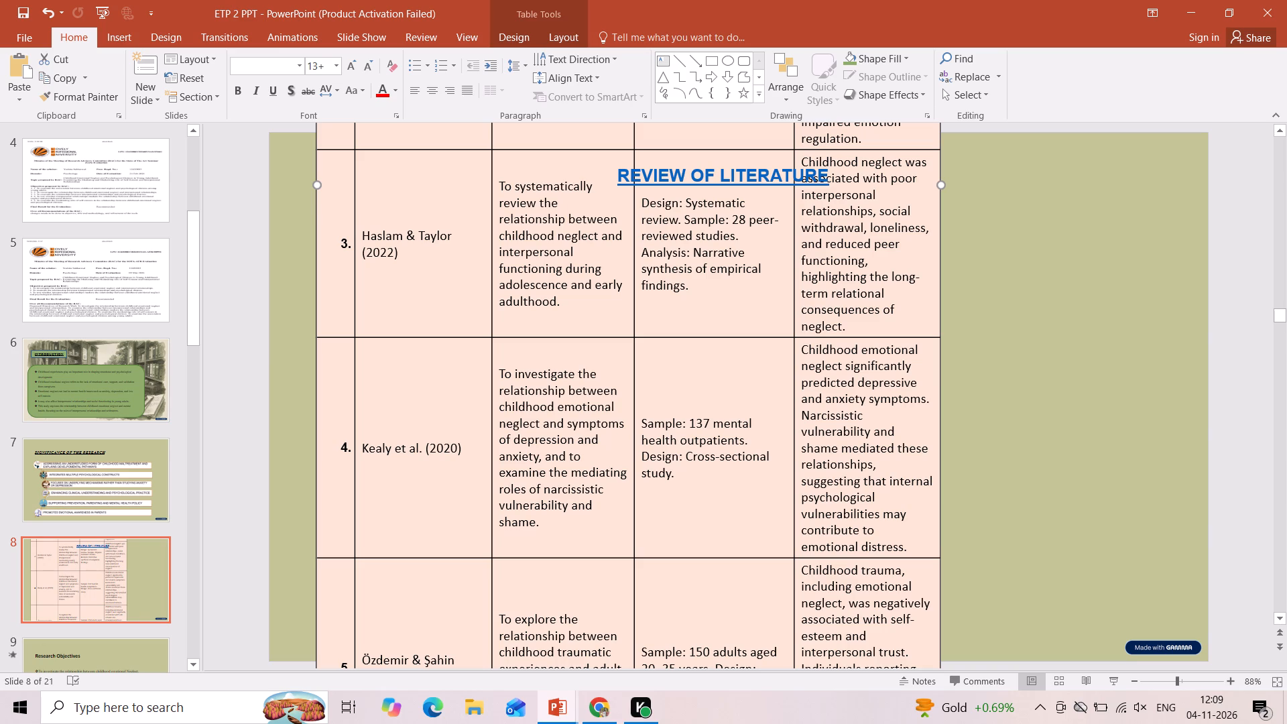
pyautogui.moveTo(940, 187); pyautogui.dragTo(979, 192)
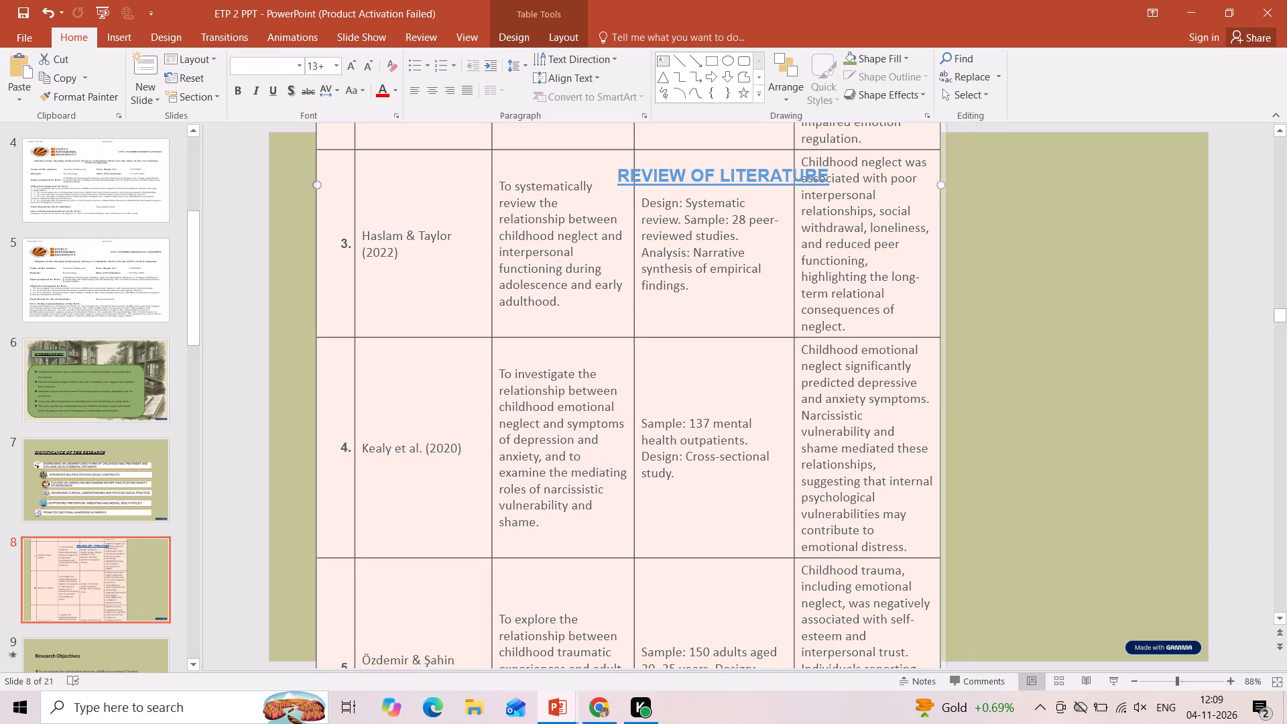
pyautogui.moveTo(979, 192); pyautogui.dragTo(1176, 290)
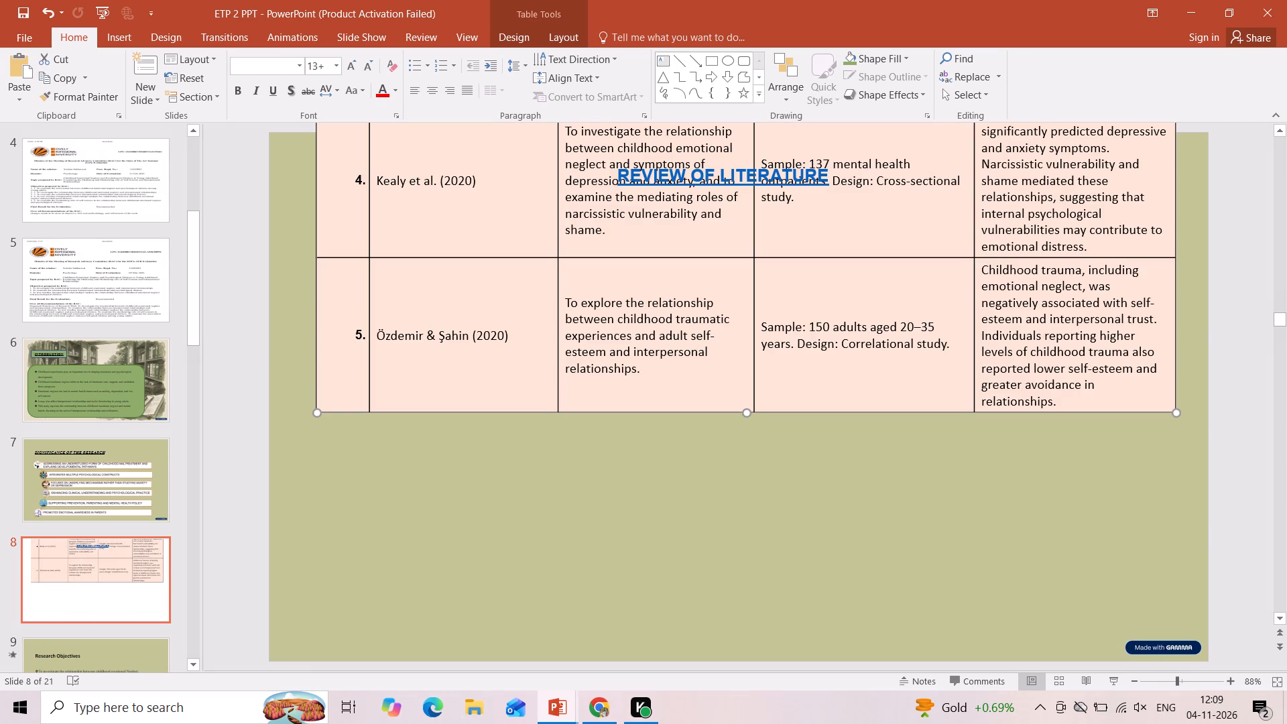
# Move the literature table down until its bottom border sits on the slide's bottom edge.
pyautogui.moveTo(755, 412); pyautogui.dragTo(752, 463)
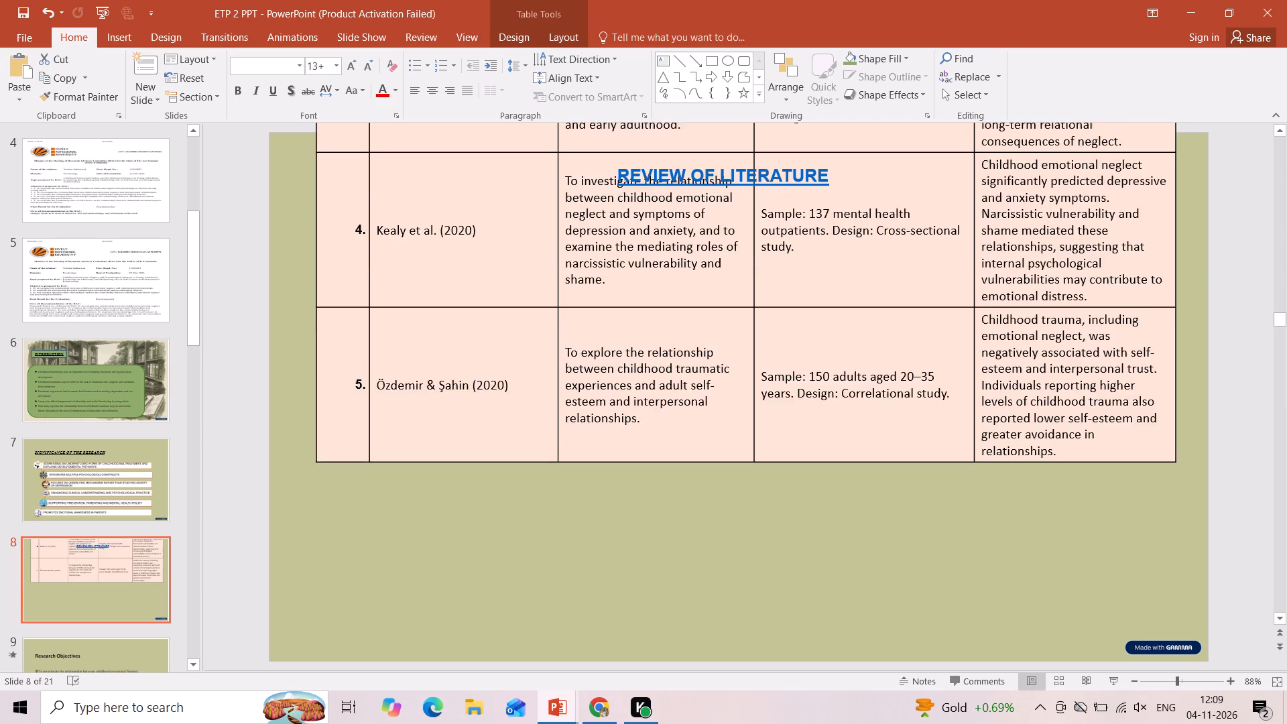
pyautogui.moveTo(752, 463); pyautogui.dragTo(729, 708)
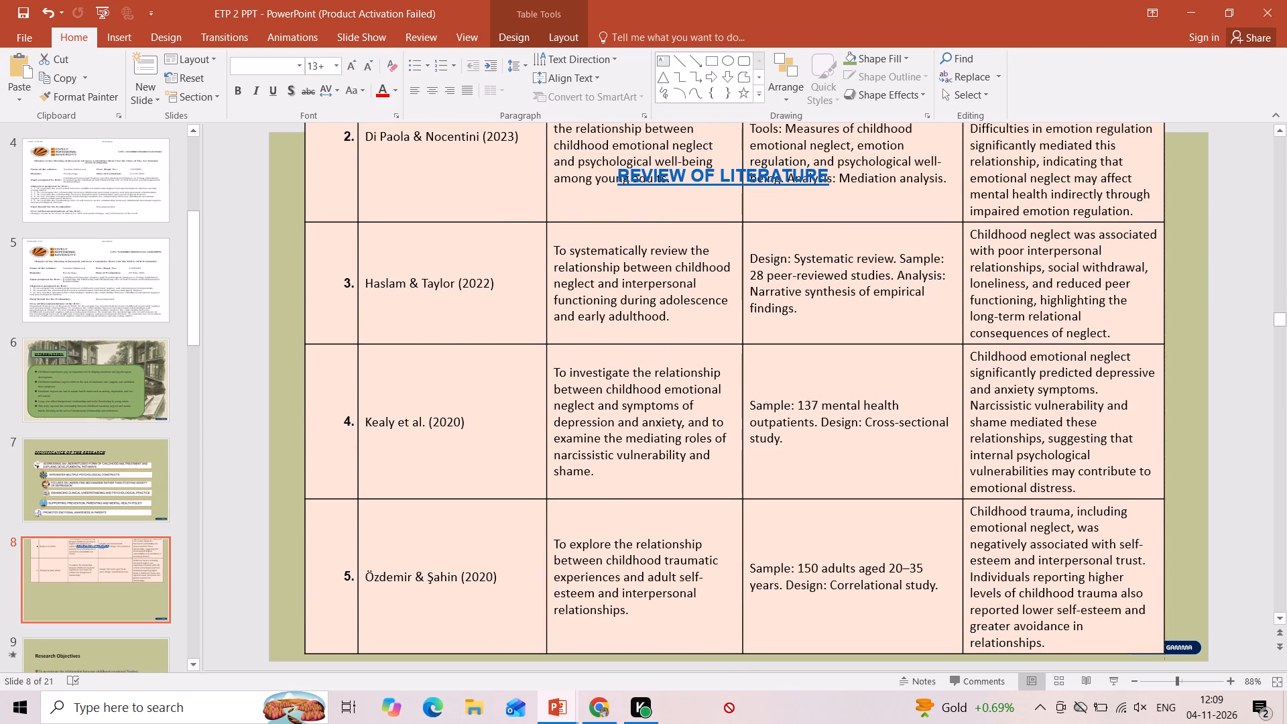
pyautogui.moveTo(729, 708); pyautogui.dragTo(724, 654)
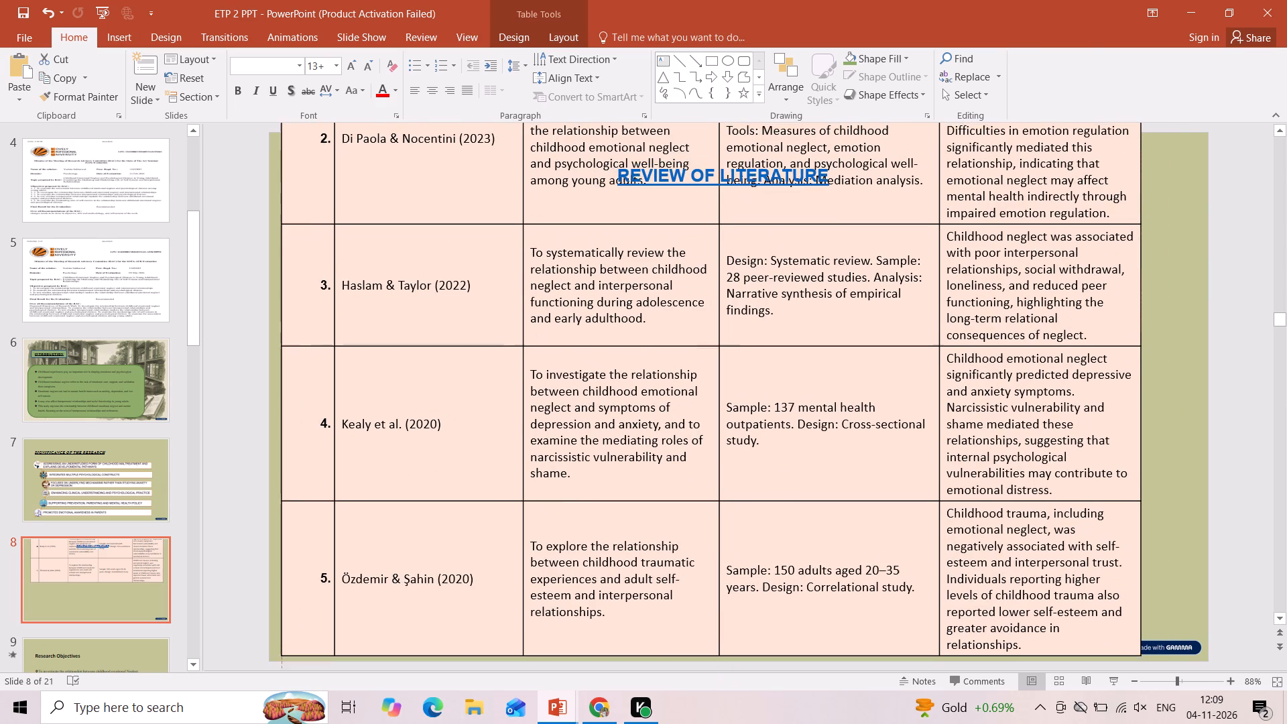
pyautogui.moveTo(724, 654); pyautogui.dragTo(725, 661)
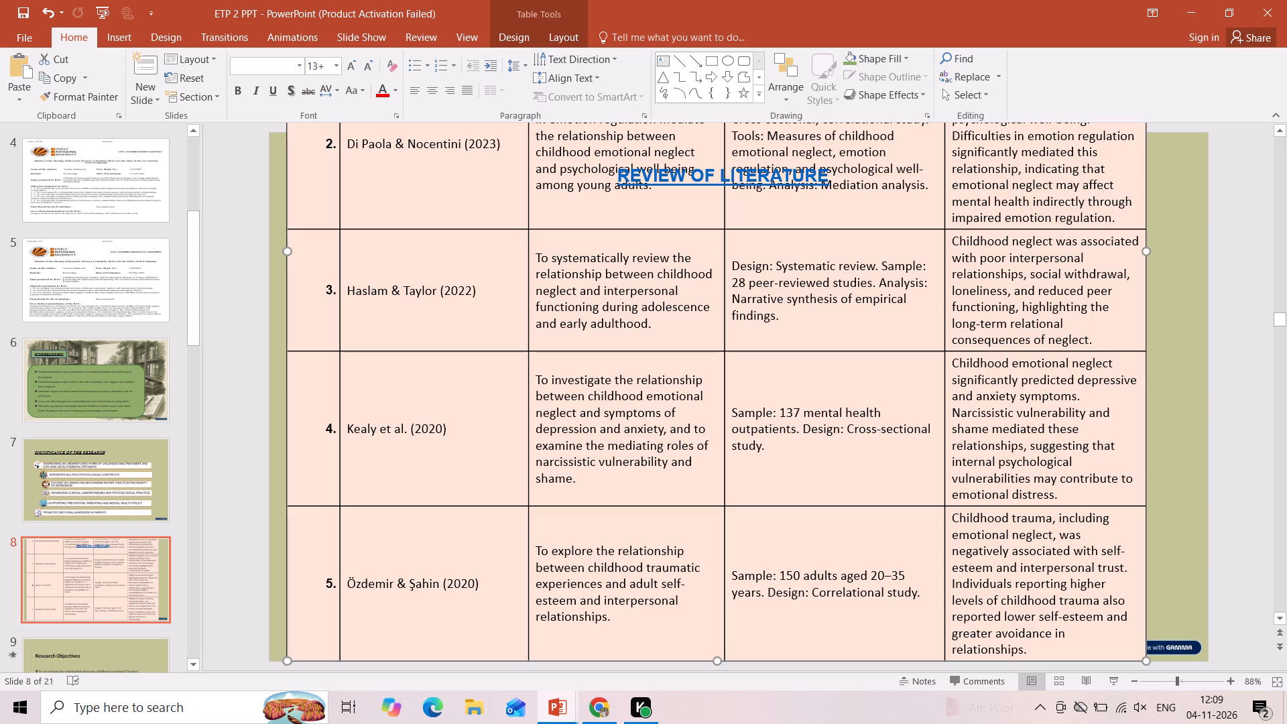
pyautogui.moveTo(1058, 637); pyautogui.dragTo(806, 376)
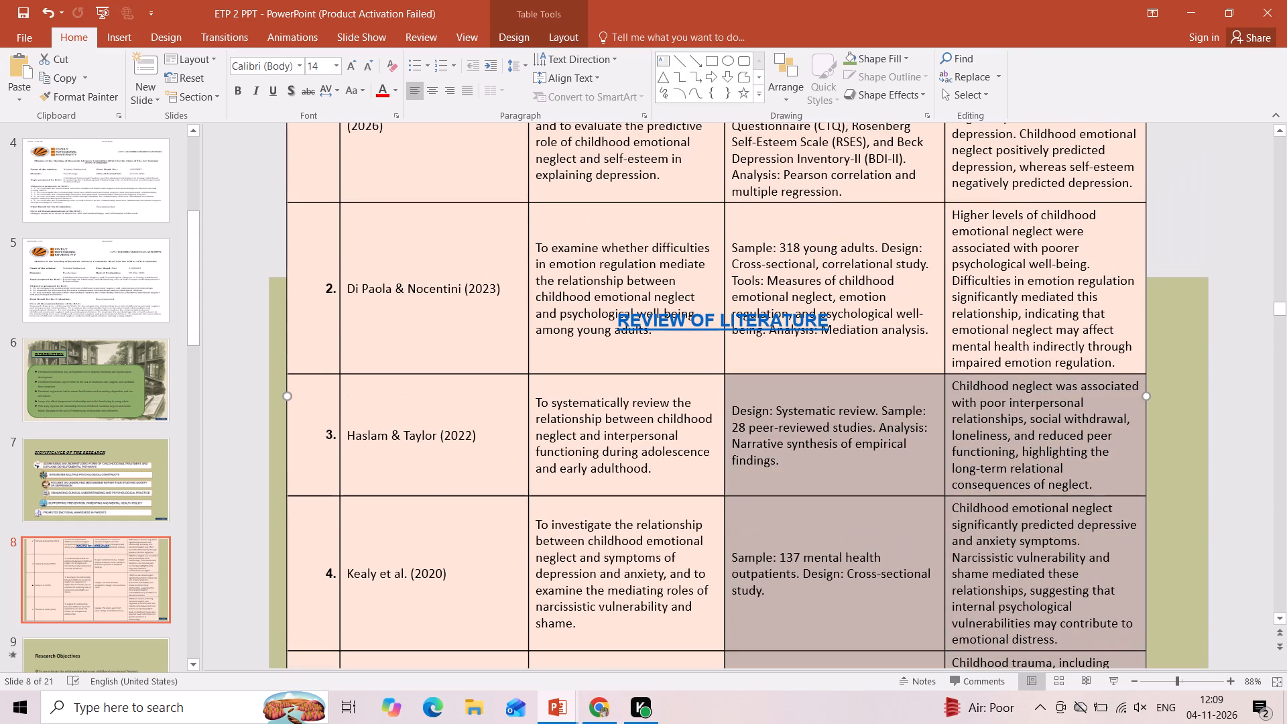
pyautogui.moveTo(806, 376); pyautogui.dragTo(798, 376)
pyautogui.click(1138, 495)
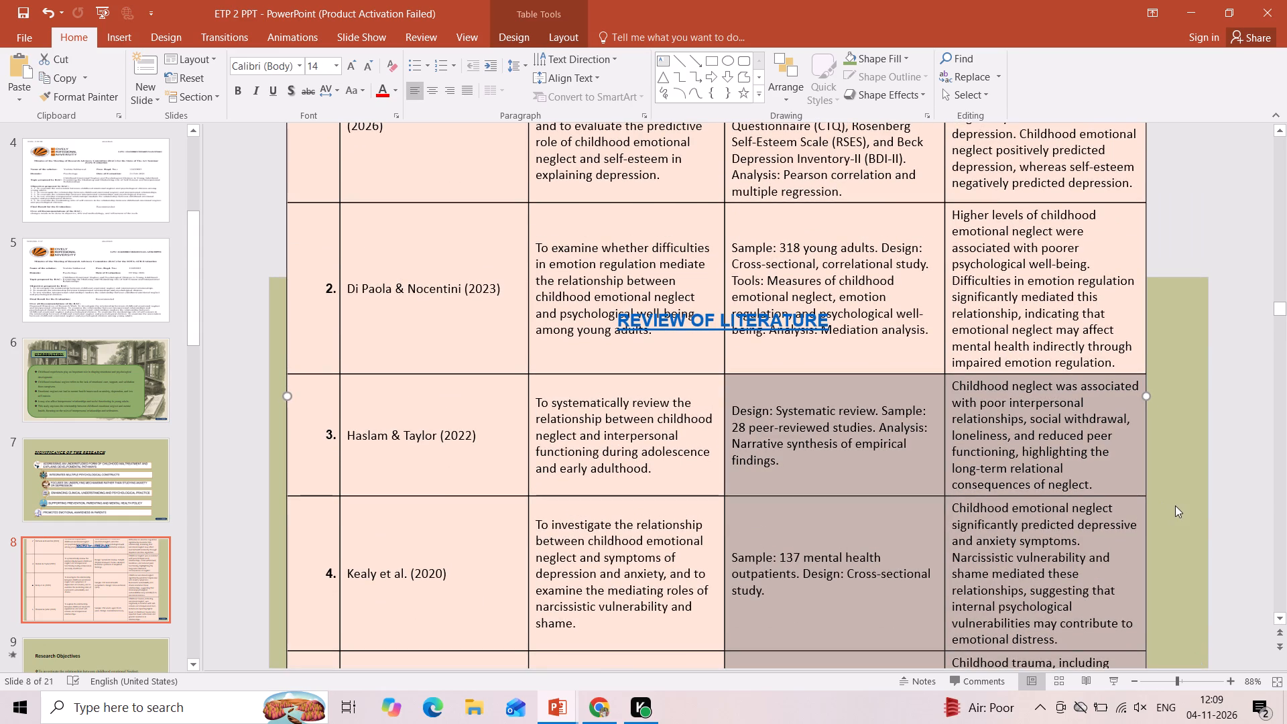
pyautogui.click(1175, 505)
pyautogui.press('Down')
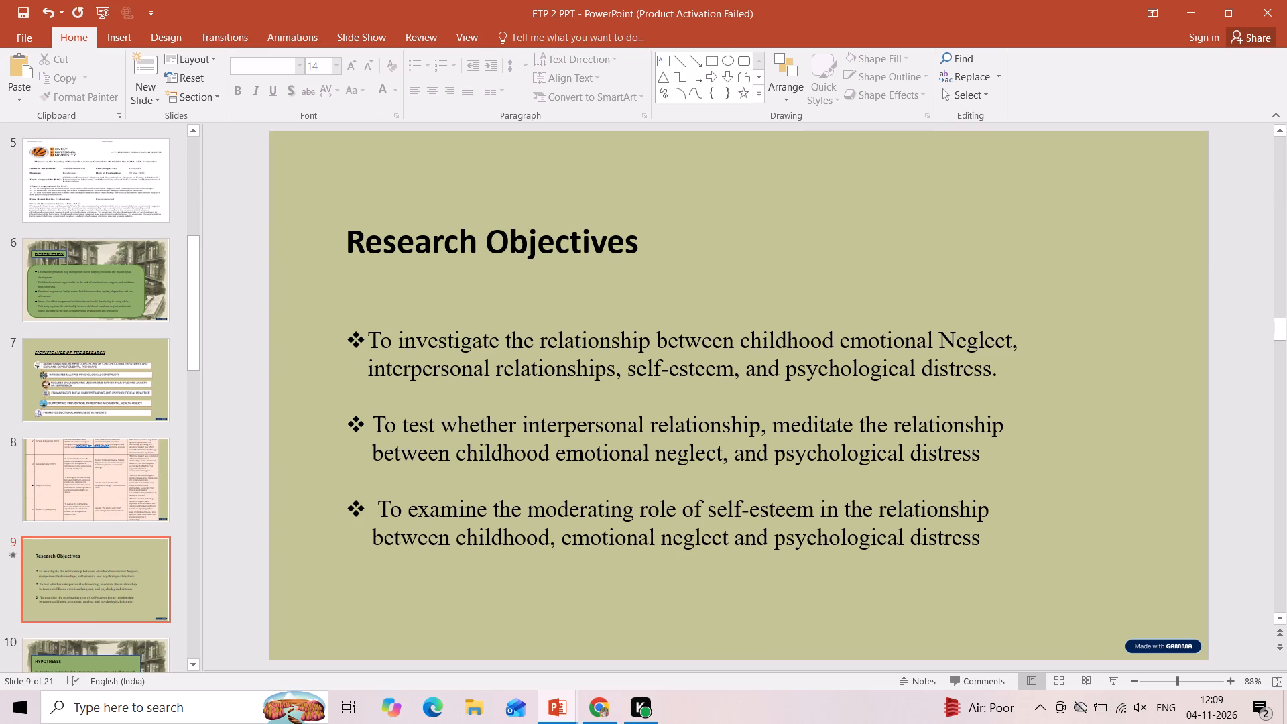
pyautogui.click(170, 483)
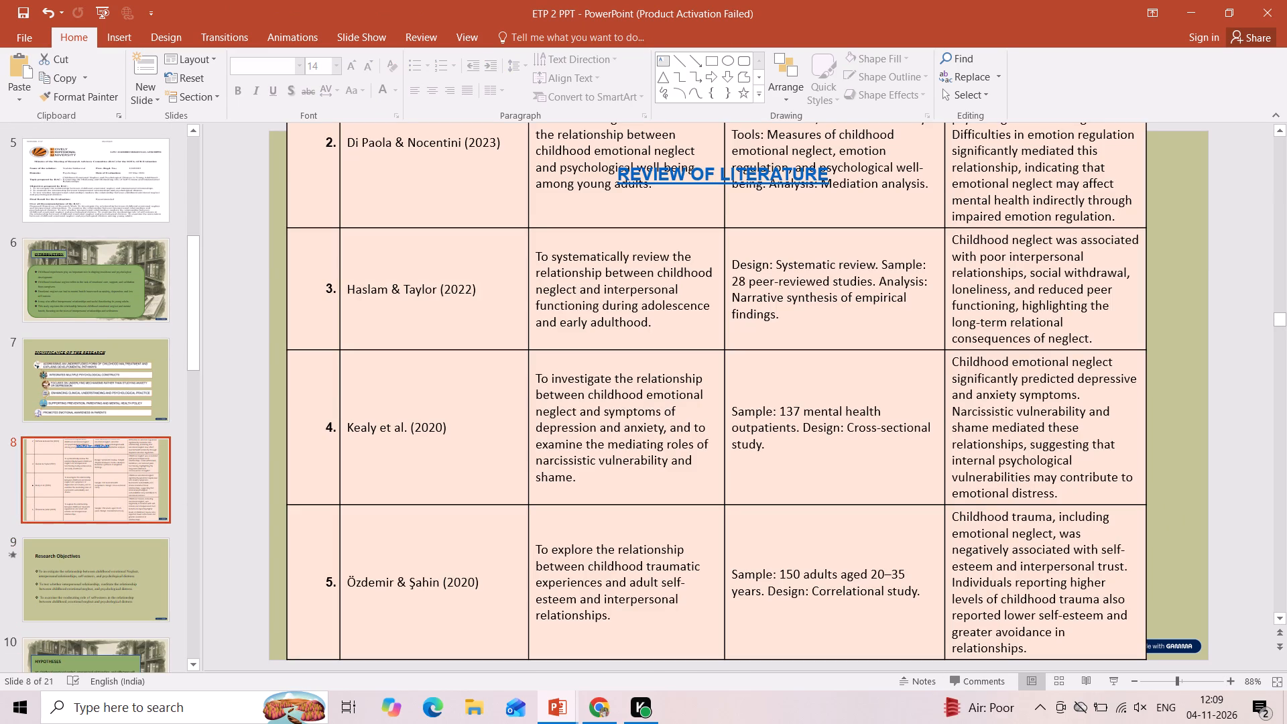
# Set the font size of the study text in all five rows of the literature table to 10.5.
pyautogui.moveTo(1027, 647); pyautogui.dragTo(596, 446)
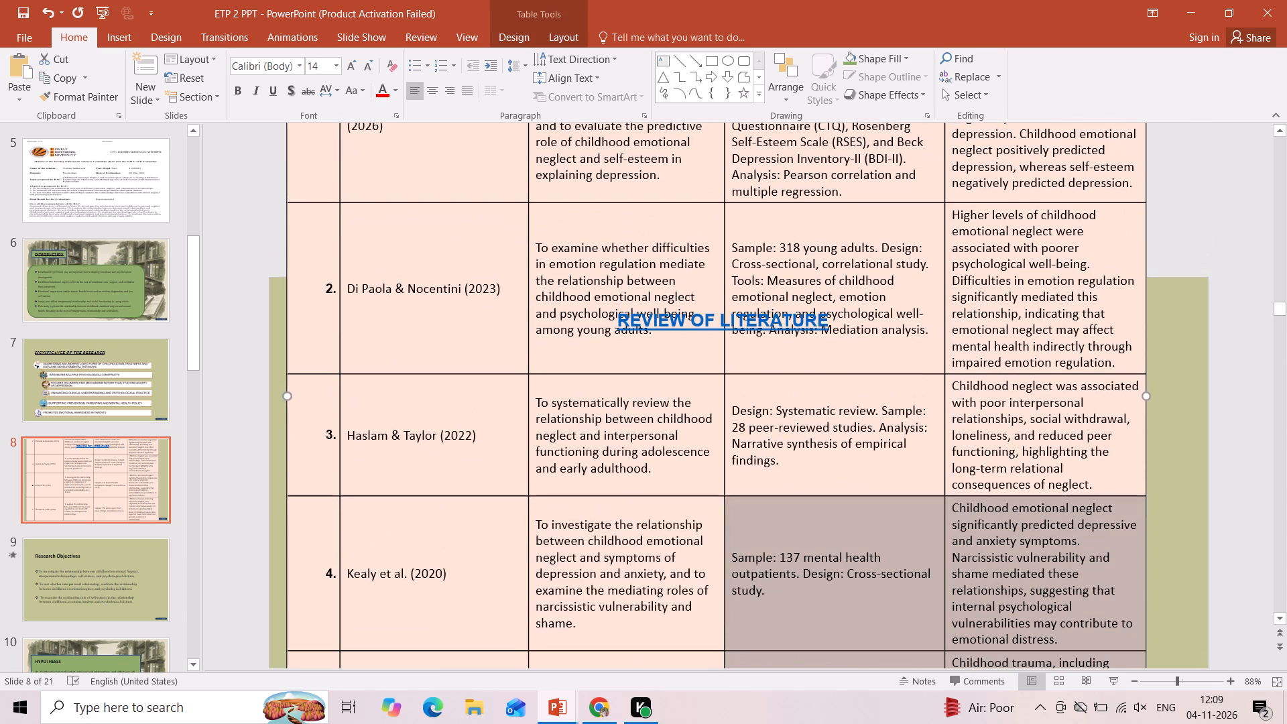
pyautogui.moveTo(596, 446); pyautogui.dragTo(357, 152)
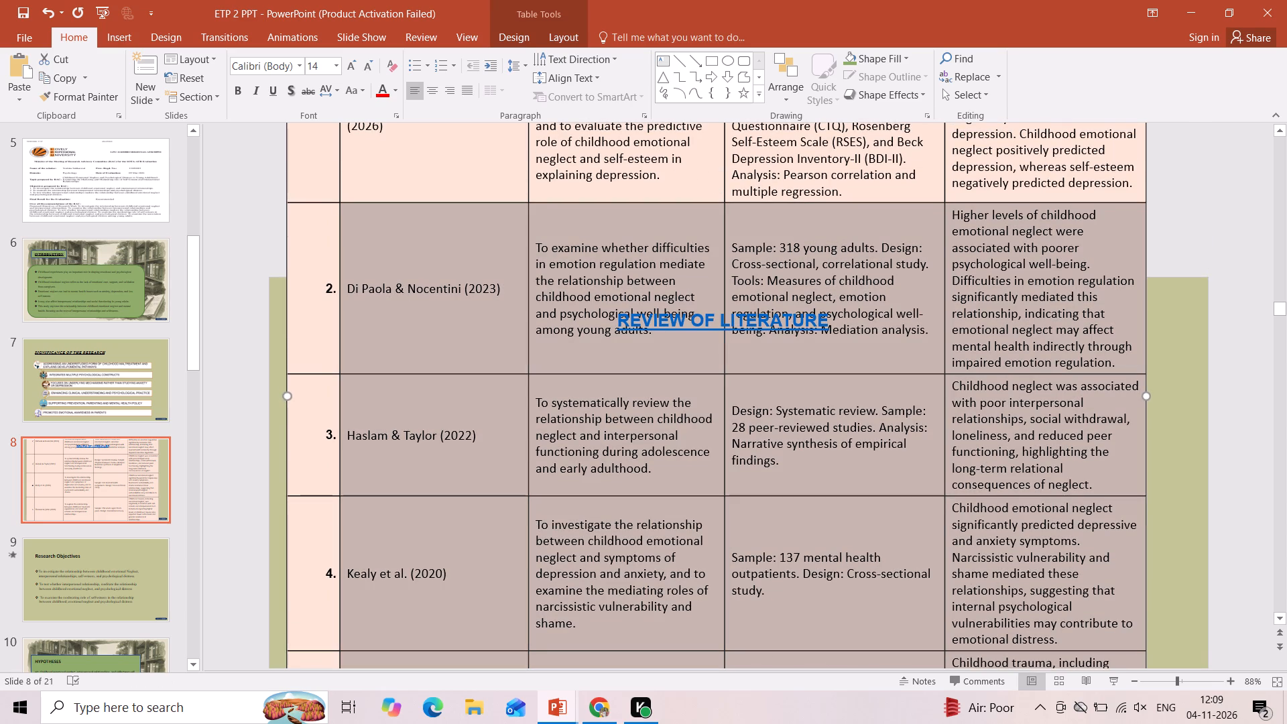
pyautogui.moveTo(357, 152); pyautogui.dragTo(350, 95)
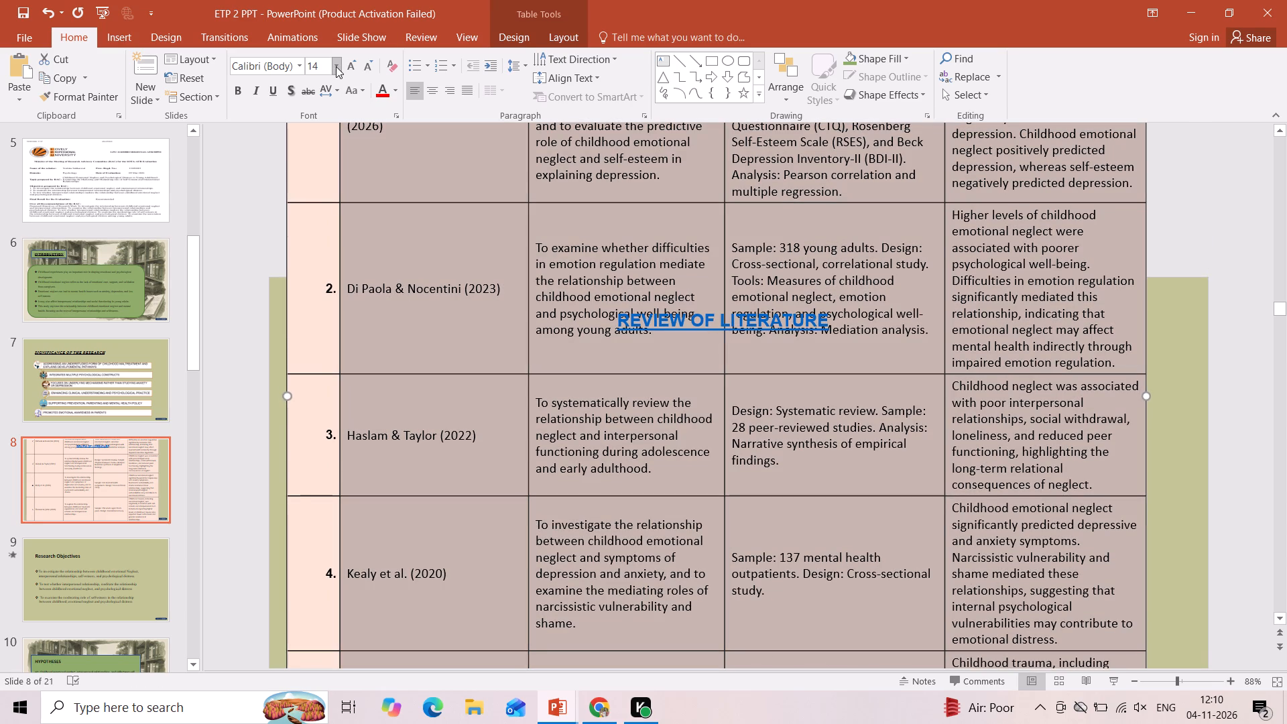
pyautogui.click(336, 66)
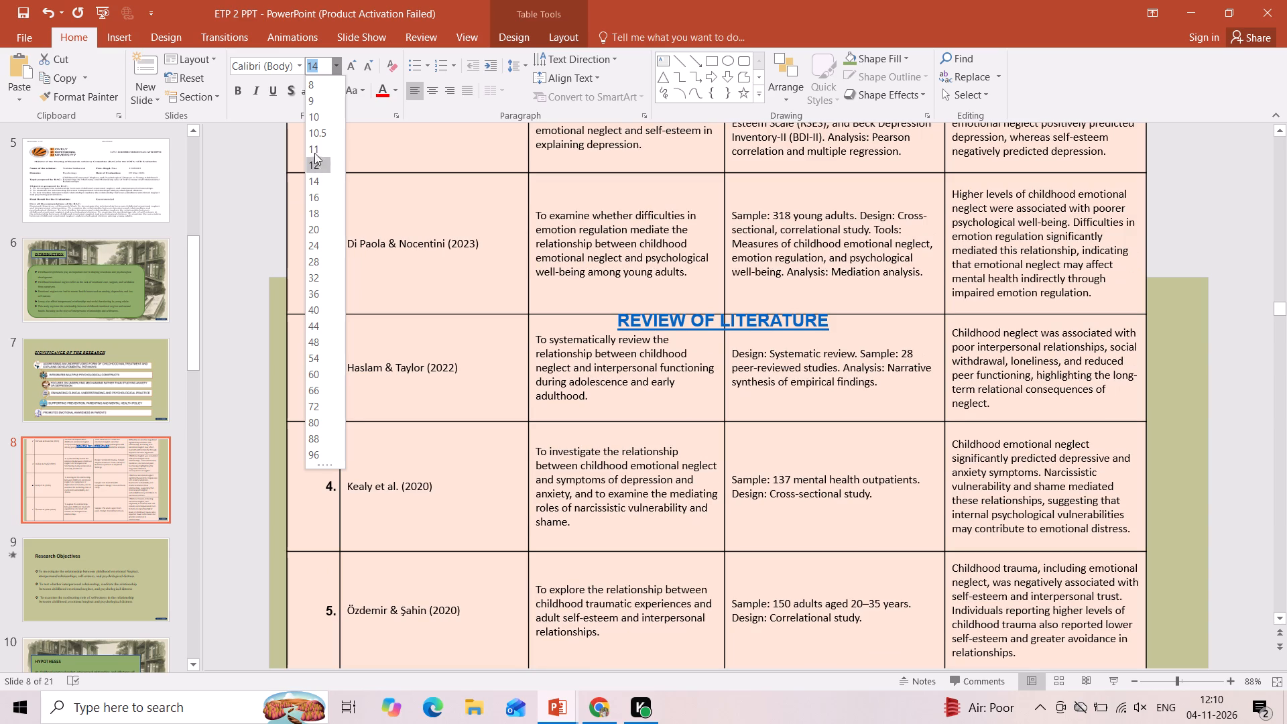
pyautogui.click(314, 134)
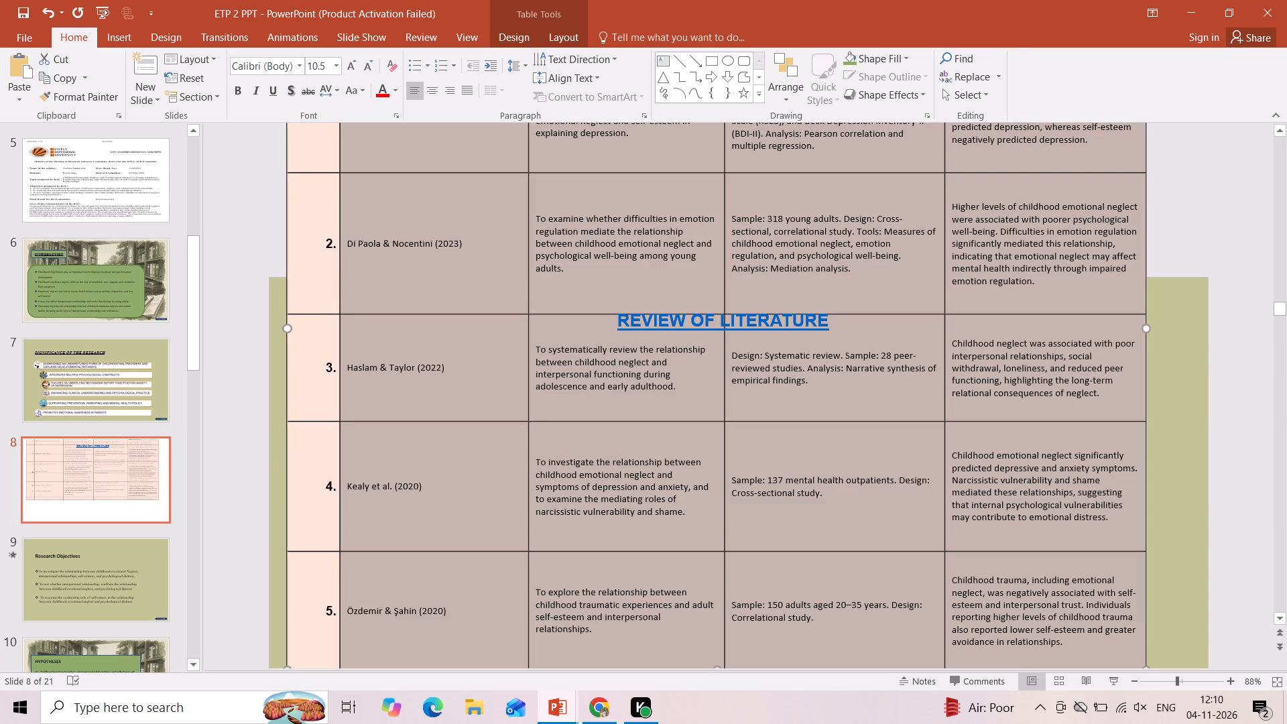
pyautogui.click(383, 230)
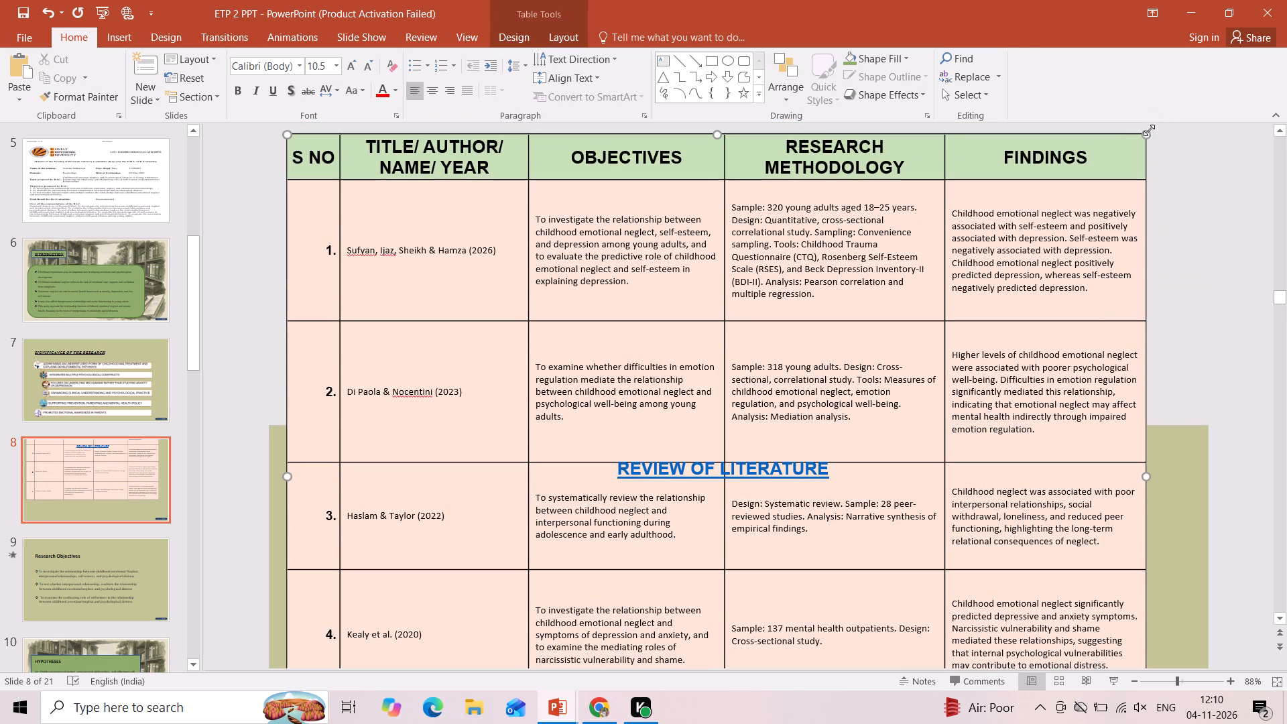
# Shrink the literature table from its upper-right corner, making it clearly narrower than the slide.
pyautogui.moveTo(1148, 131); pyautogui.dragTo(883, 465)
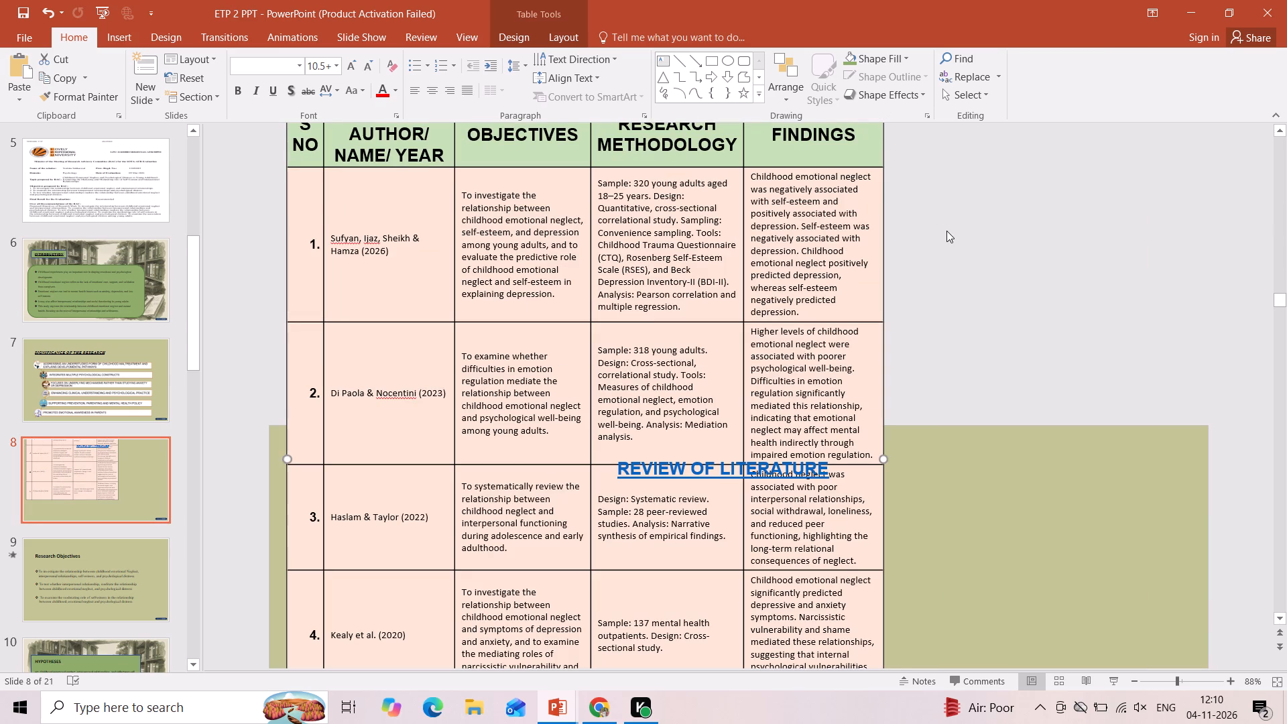
# Nudge the literature table down so its header row sits directly beneath the REVIEW OF LITERATURE title.
pyautogui.press('Up')
pyautogui.press('Up')
pyautogui.press('Up')
pyautogui.press('Up')
pyautogui.press('Up')
pyautogui.press('Up')
pyautogui.press('Up')
pyautogui.press('Up')
pyautogui.press('Up')
pyautogui.press('Up')
pyautogui.press('Up')
pyautogui.press('Up')
pyautogui.press('Up')
pyautogui.press('Up')
pyautogui.press('Up')
pyautogui.press('Up')
pyautogui.press('Up')
pyautogui.press('Up')
pyautogui.press('Up')
pyautogui.press('Up')
pyautogui.press('Up')
pyautogui.press('Up')
pyautogui.press('Up')
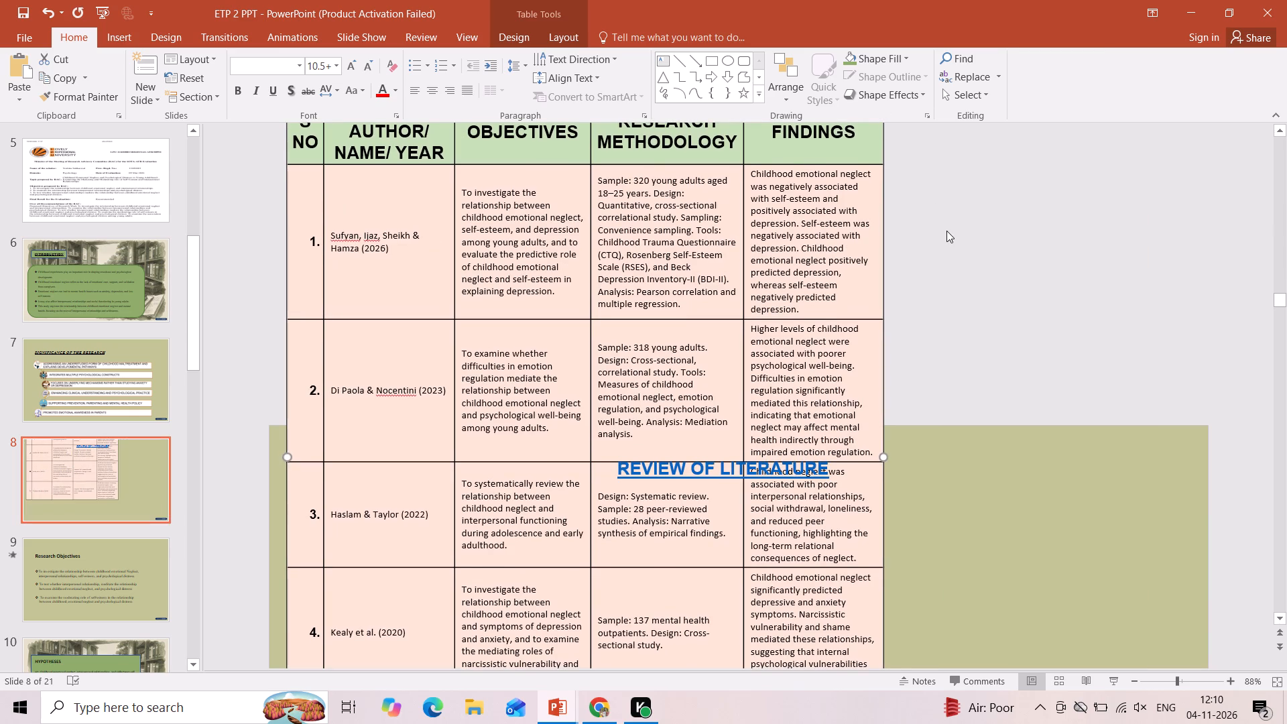
pyautogui.press('Up')
pyautogui.press('Down')
pyautogui.press('Down')
pyautogui.press('Down')
pyautogui.press('Down')
pyautogui.press('Down')
pyautogui.press('Down')
pyautogui.press('Down')
pyautogui.press('Down')
pyautogui.press('Down')
pyautogui.press('Down')
pyautogui.press('Down')
pyautogui.press('Down')
pyautogui.press('Down')
pyautogui.press('Down')
pyautogui.press('Down')
pyautogui.press('Down')
pyautogui.press('Down')
pyautogui.press('Down')
pyautogui.press('Down')
pyautogui.press('Down')
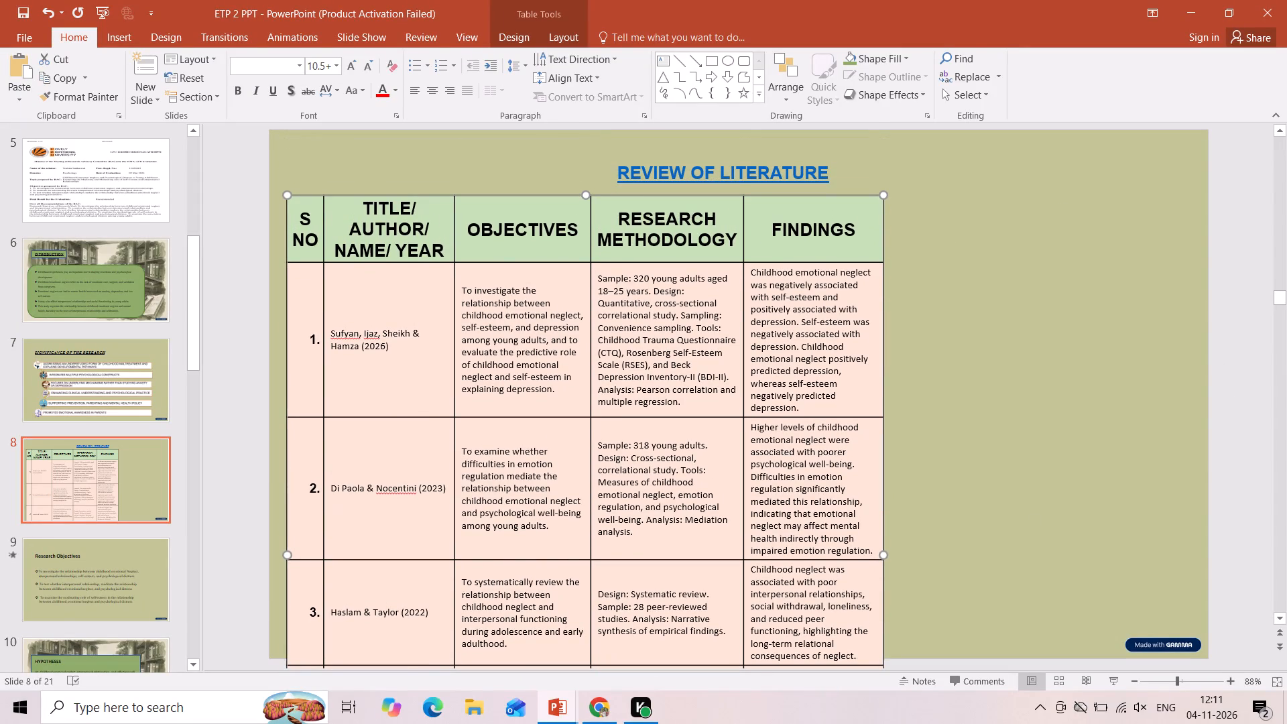
# Widen the literature table on both sides so it spans the full width of the slide.
pyautogui.moveTo(887, 551); pyautogui.dragTo(983, 541)
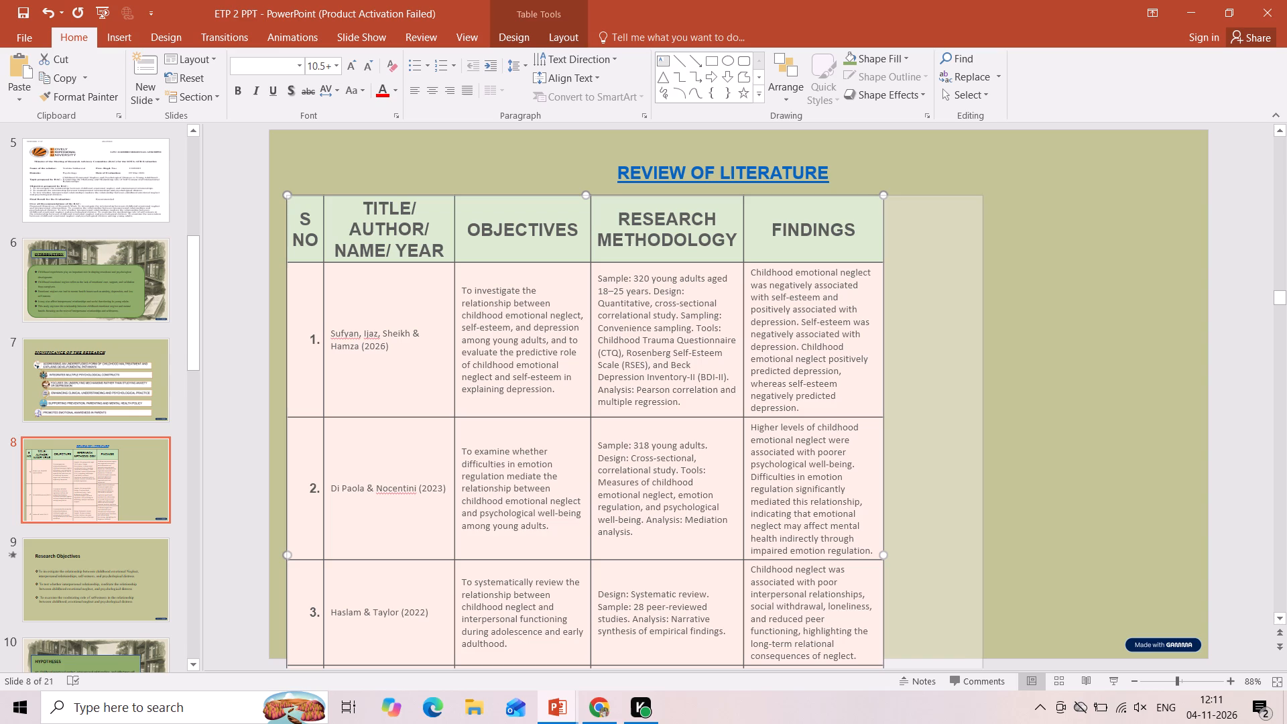
pyautogui.moveTo(983, 541); pyautogui.dragTo(1194, 534)
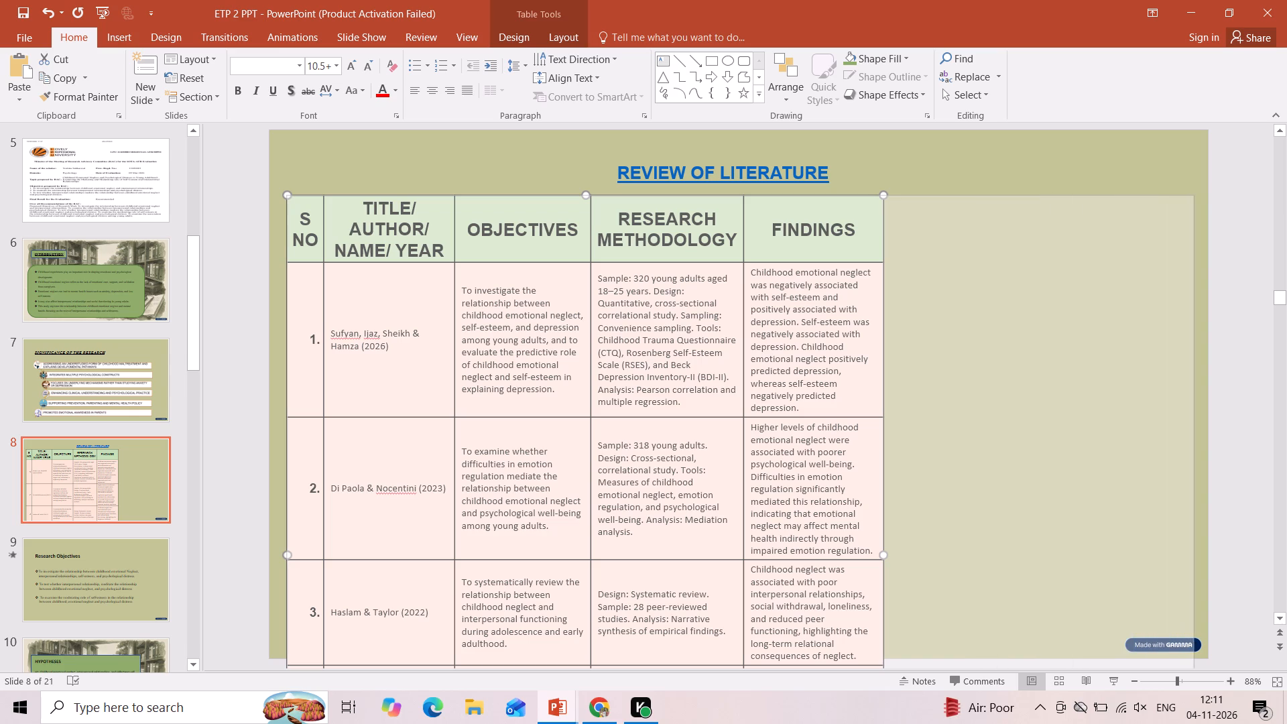
pyautogui.moveTo(1194, 534); pyautogui.dragTo(1215, 526)
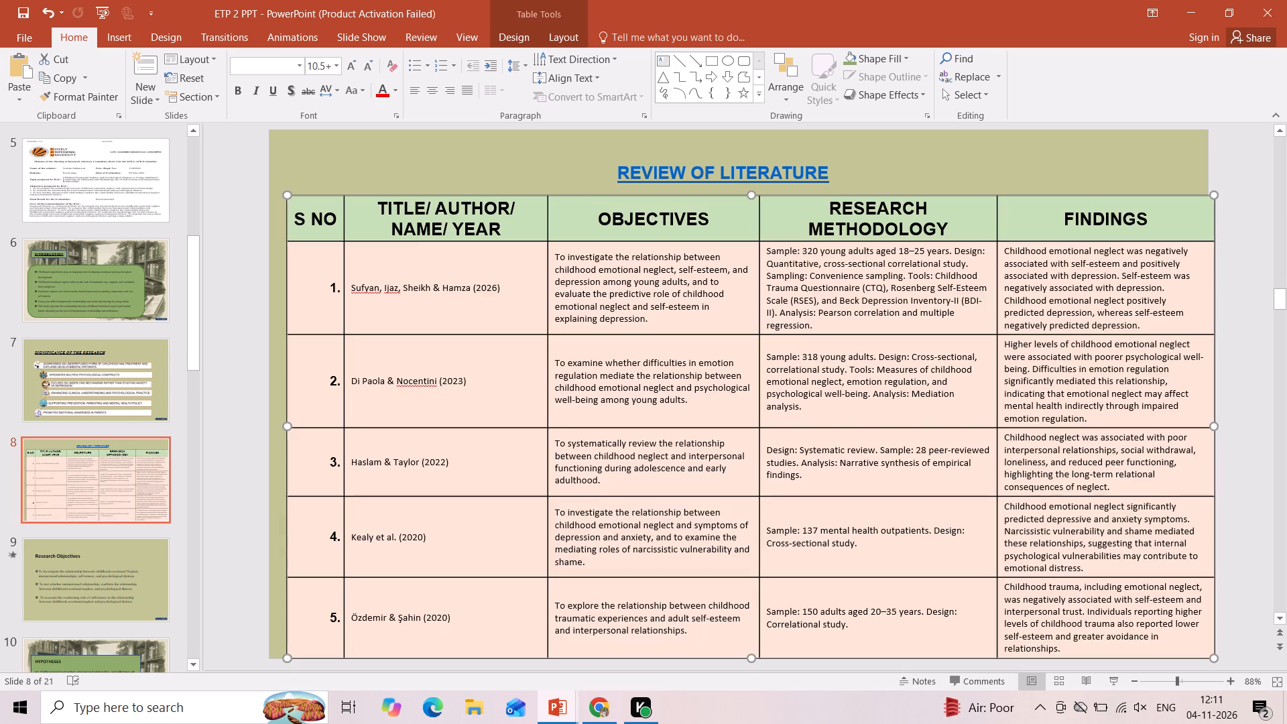
pyautogui.moveTo(286, 425); pyautogui.dragTo(265, 408)
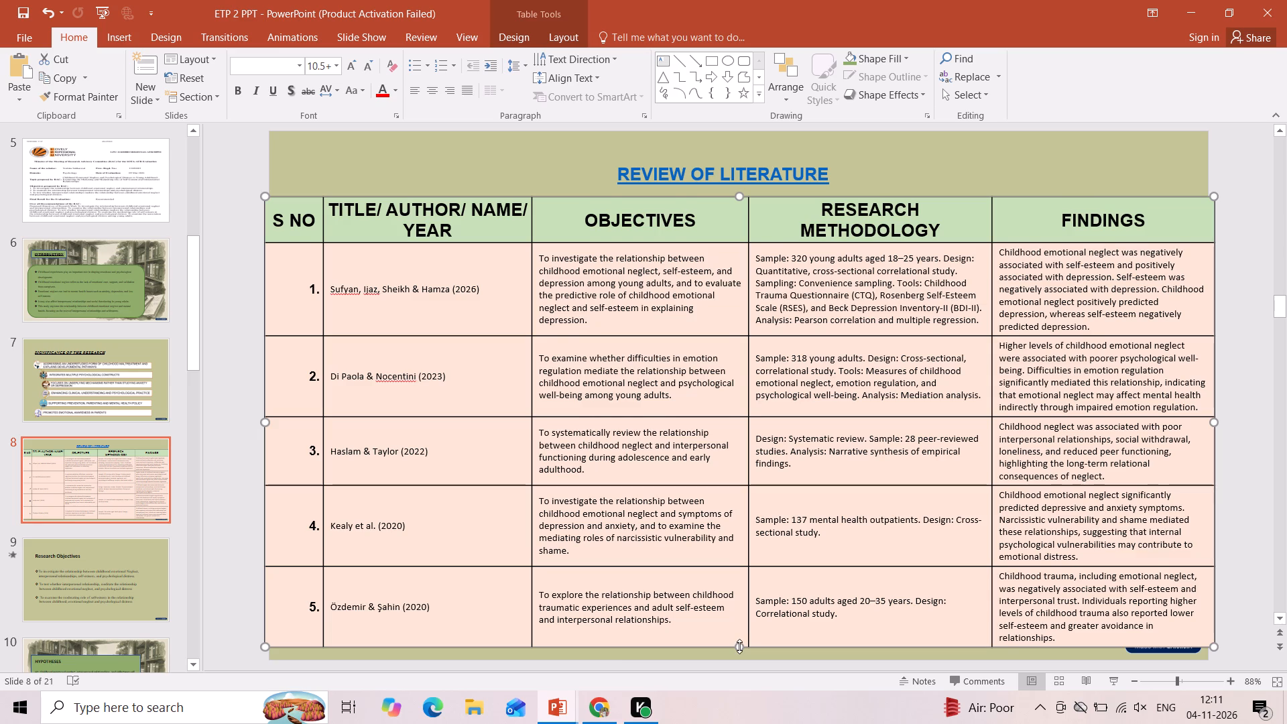
# Stretch the literature table's bottom border down to the slide's bottom edge.
pyautogui.moveTo(739, 646); pyautogui.dragTo(751, 658)
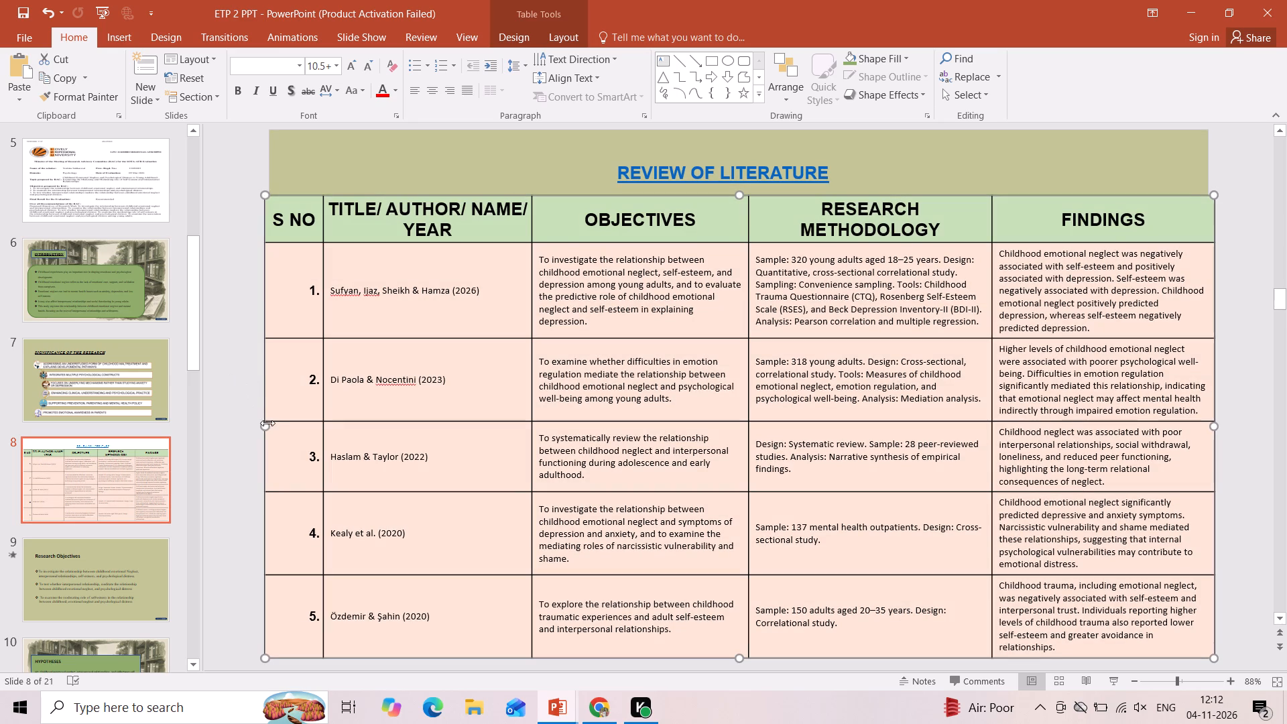
# Adjust the literature table's left side so it lines up exactly with the slide's left edge.
pyautogui.moveTo(267, 423); pyautogui.dragTo(286, 422)
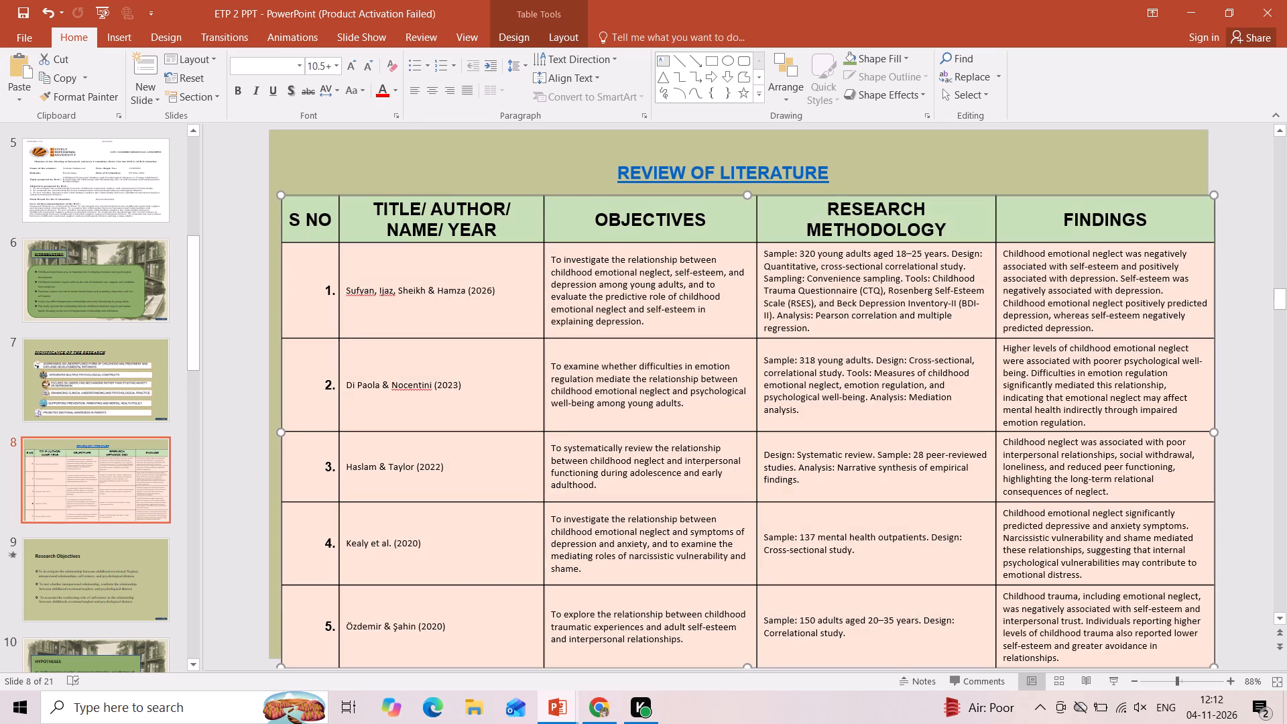
pyautogui.moveTo(282, 432); pyautogui.dragTo(278, 421)
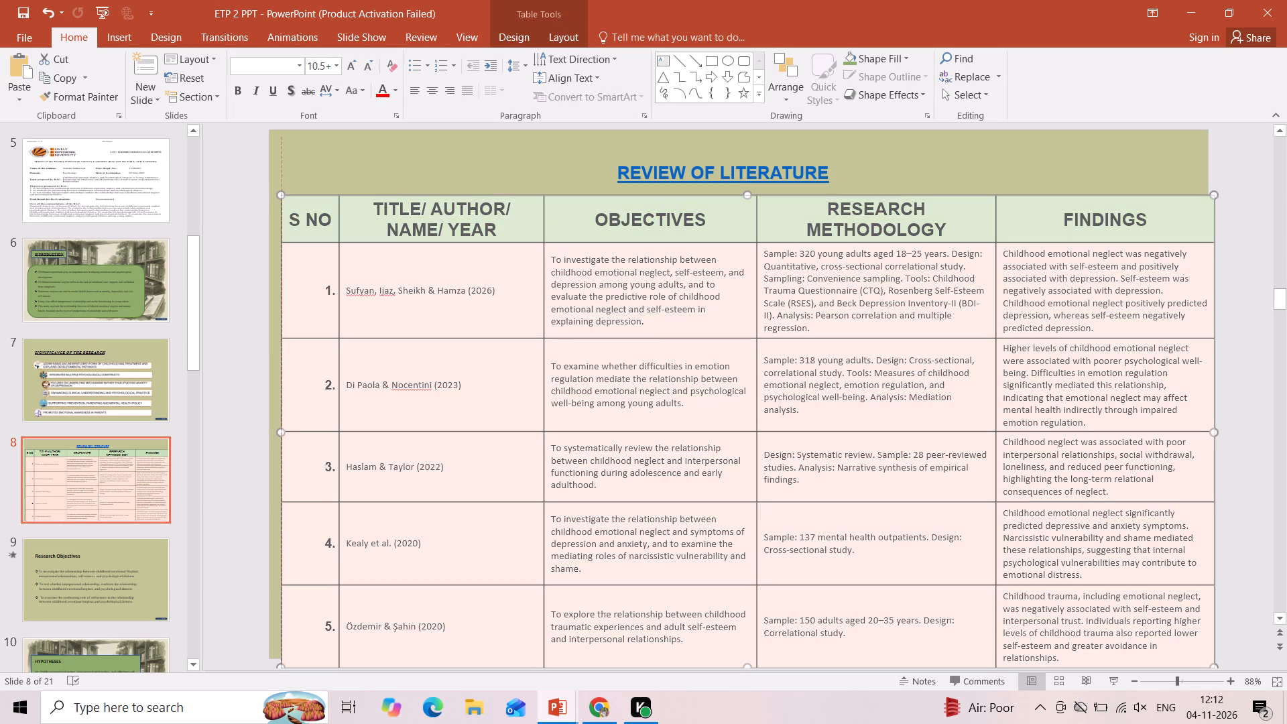
pyautogui.moveTo(278, 421); pyautogui.dragTo(273, 420)
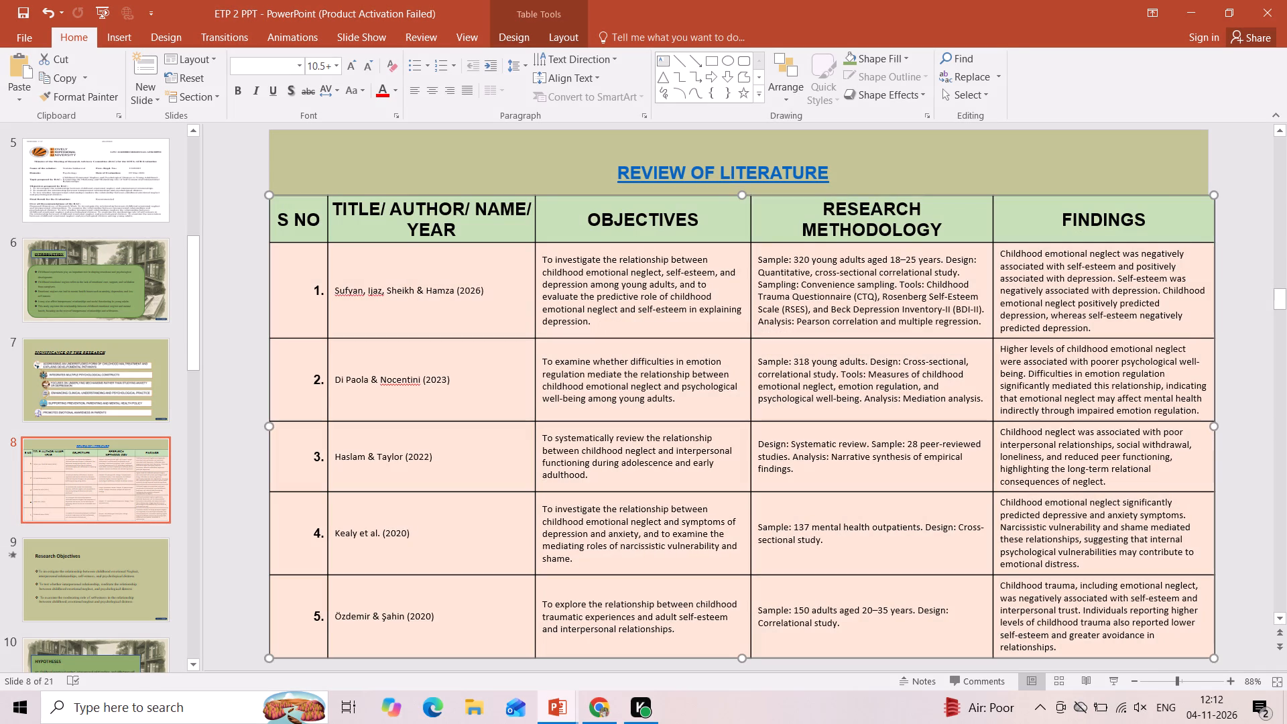
# Move the REVIEW OF LITERATURE title up slightly, closer to the slide's top edge and clear of the table's header row.
pyautogui.click(717, 179)
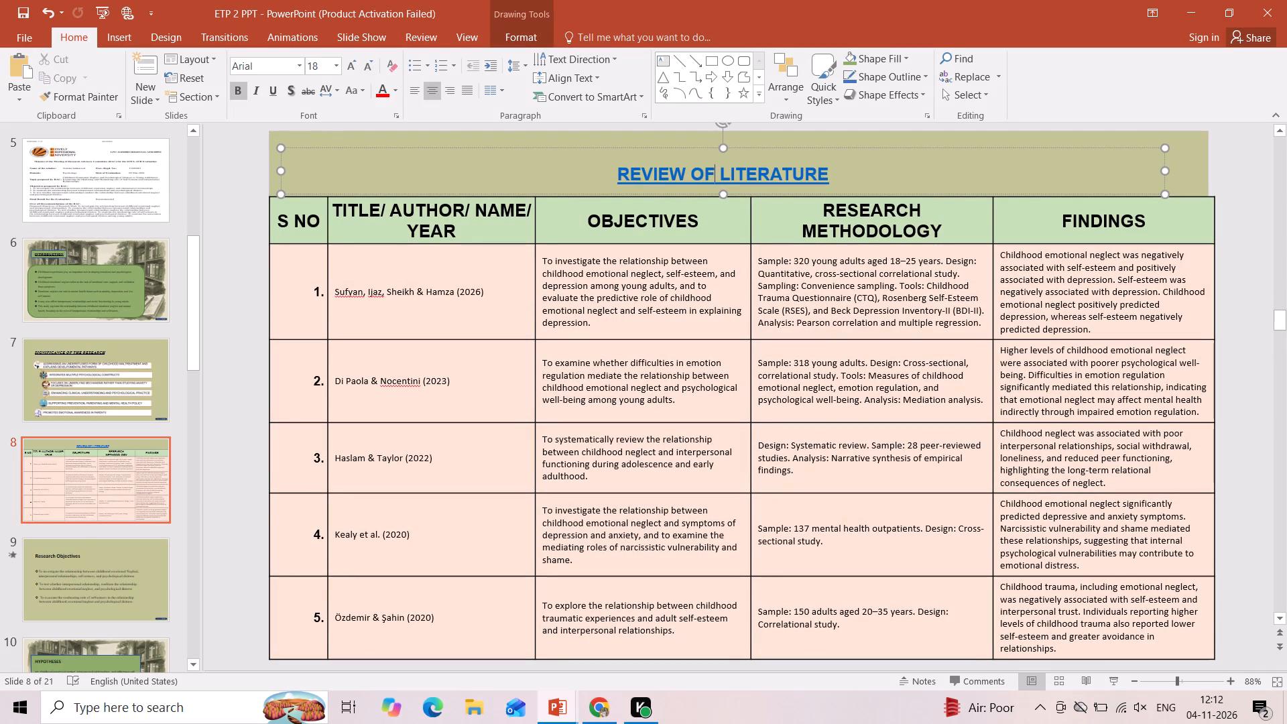
pyautogui.moveTo(749, 190); pyautogui.dragTo(749, 172)
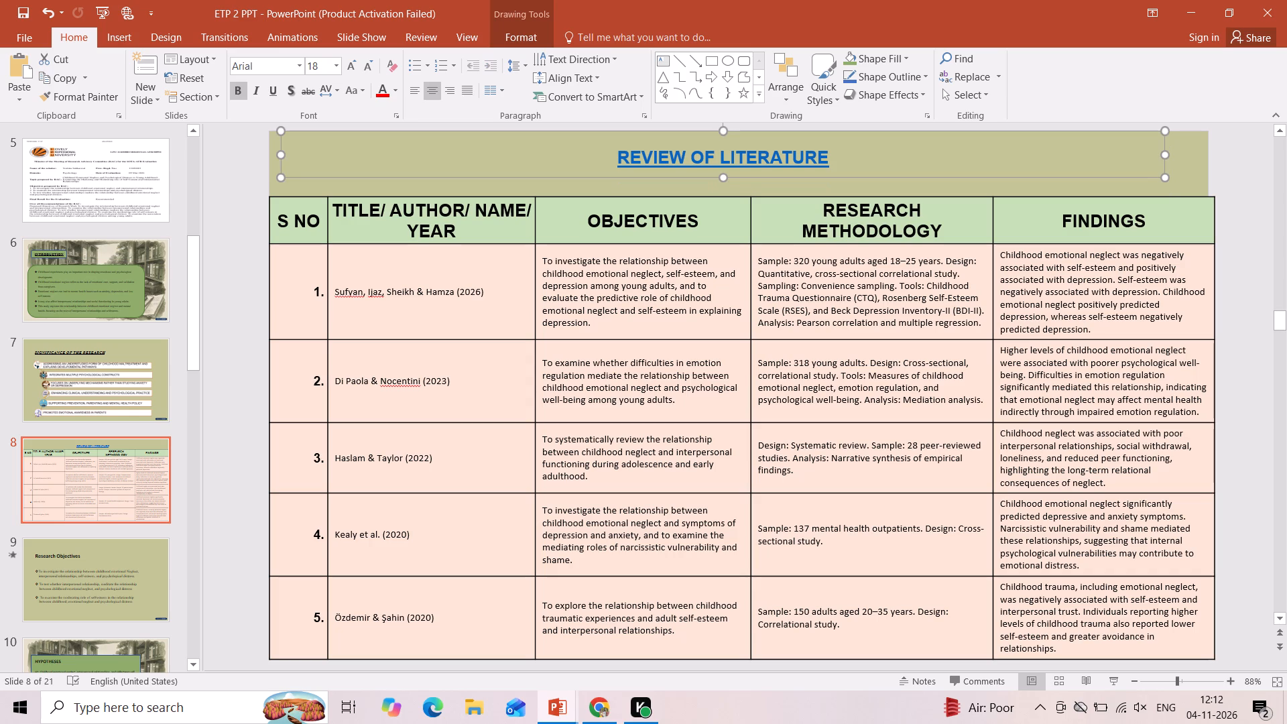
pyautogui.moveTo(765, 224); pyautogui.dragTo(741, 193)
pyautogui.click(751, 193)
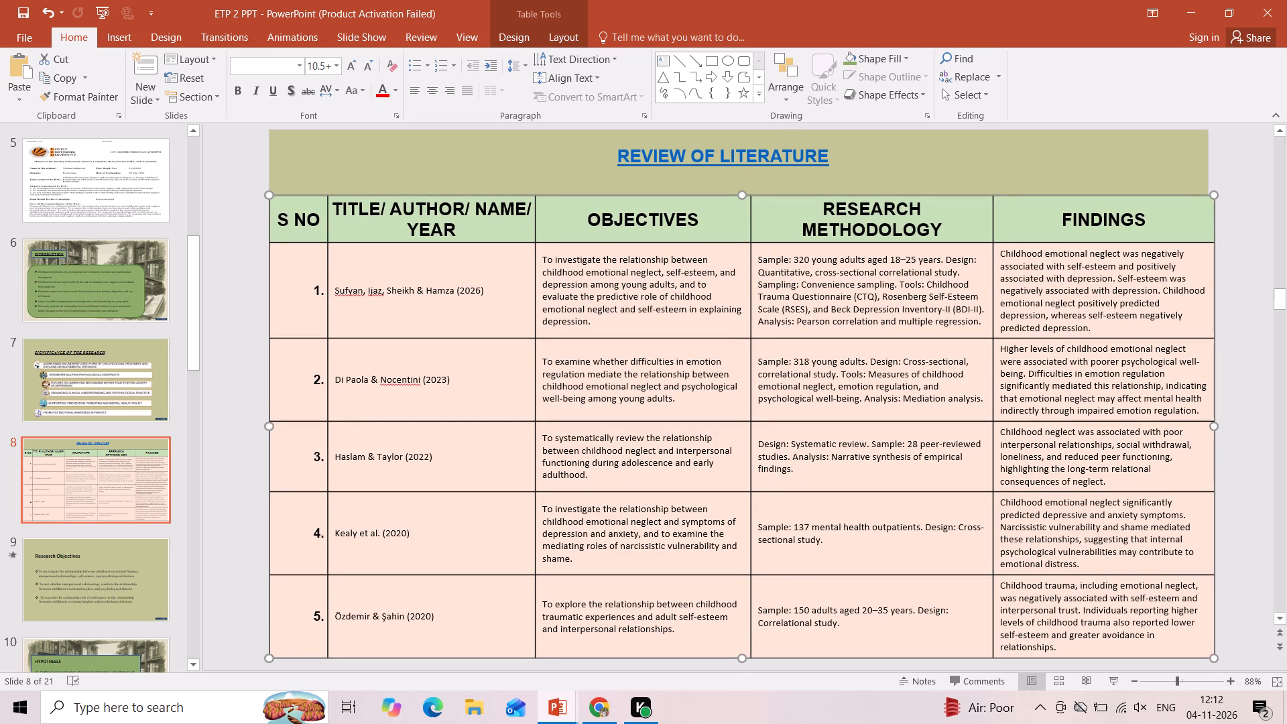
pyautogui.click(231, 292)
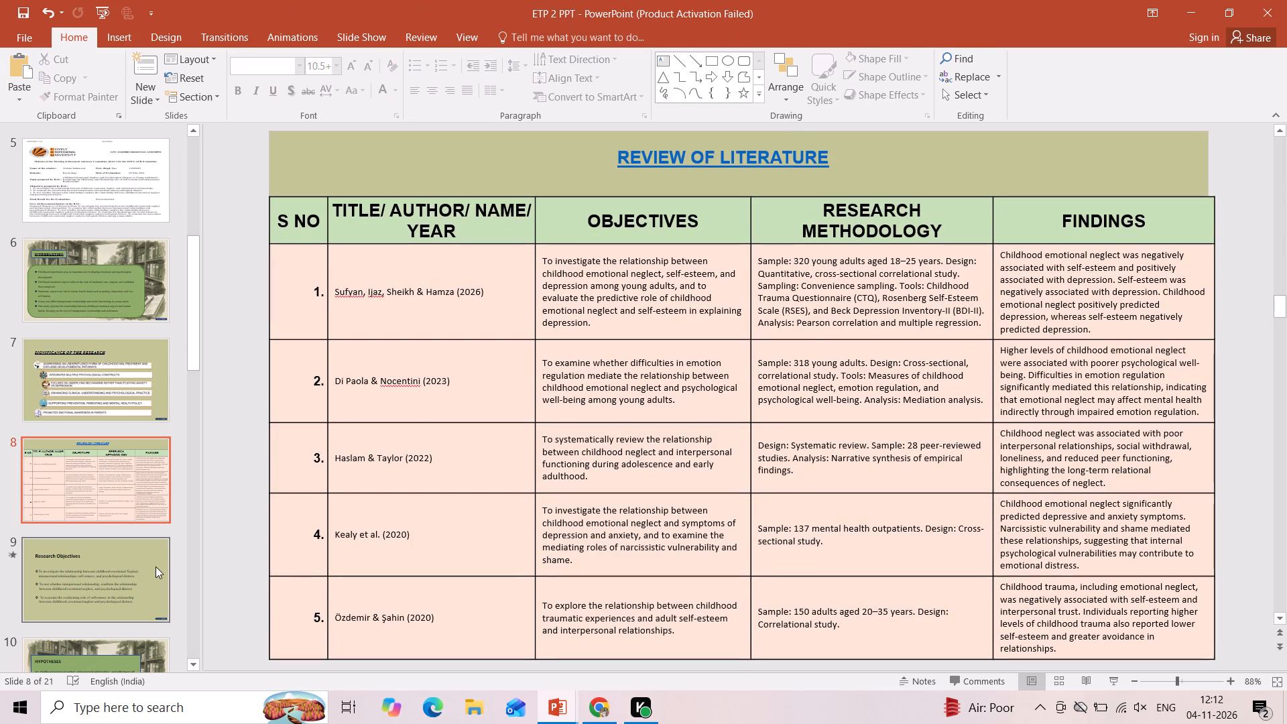
# Open the Research Objectives slide and look through the slide thumbnails of the whole deck, from the first slide to the last.
pyautogui.click(156, 566)
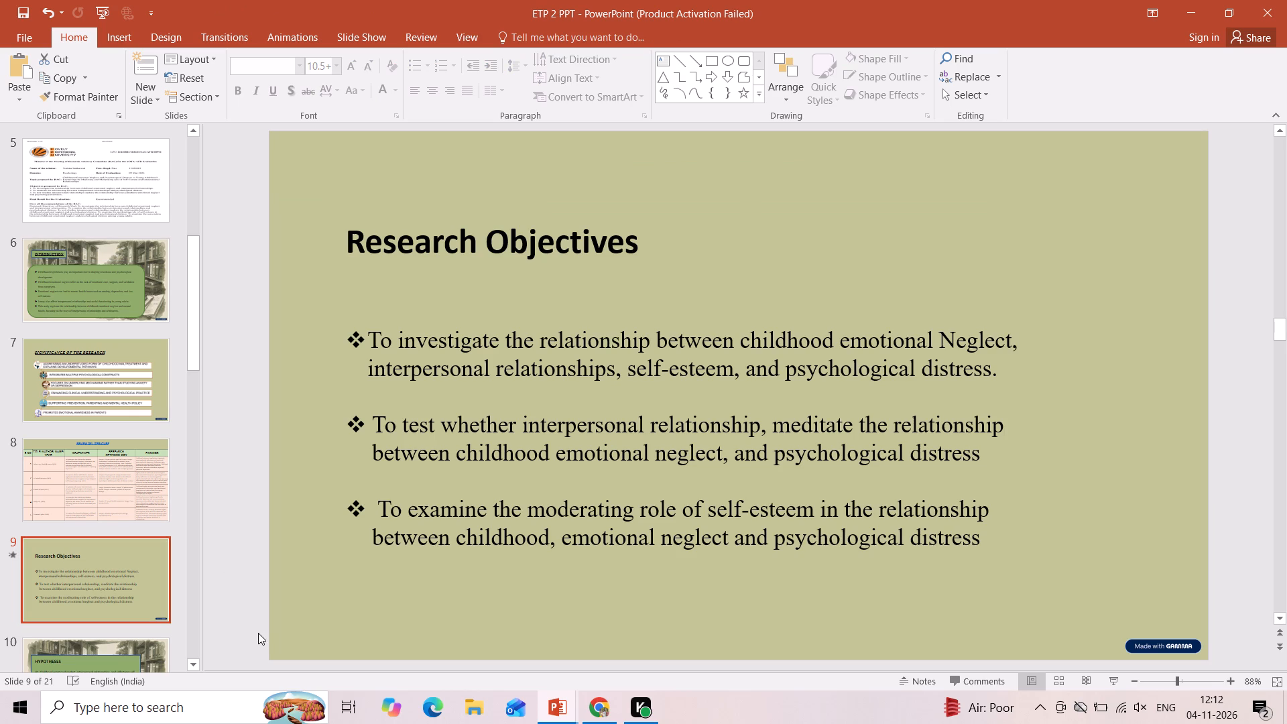
pyautogui.moveTo(194, 332); pyautogui.dragTo(194, 385)
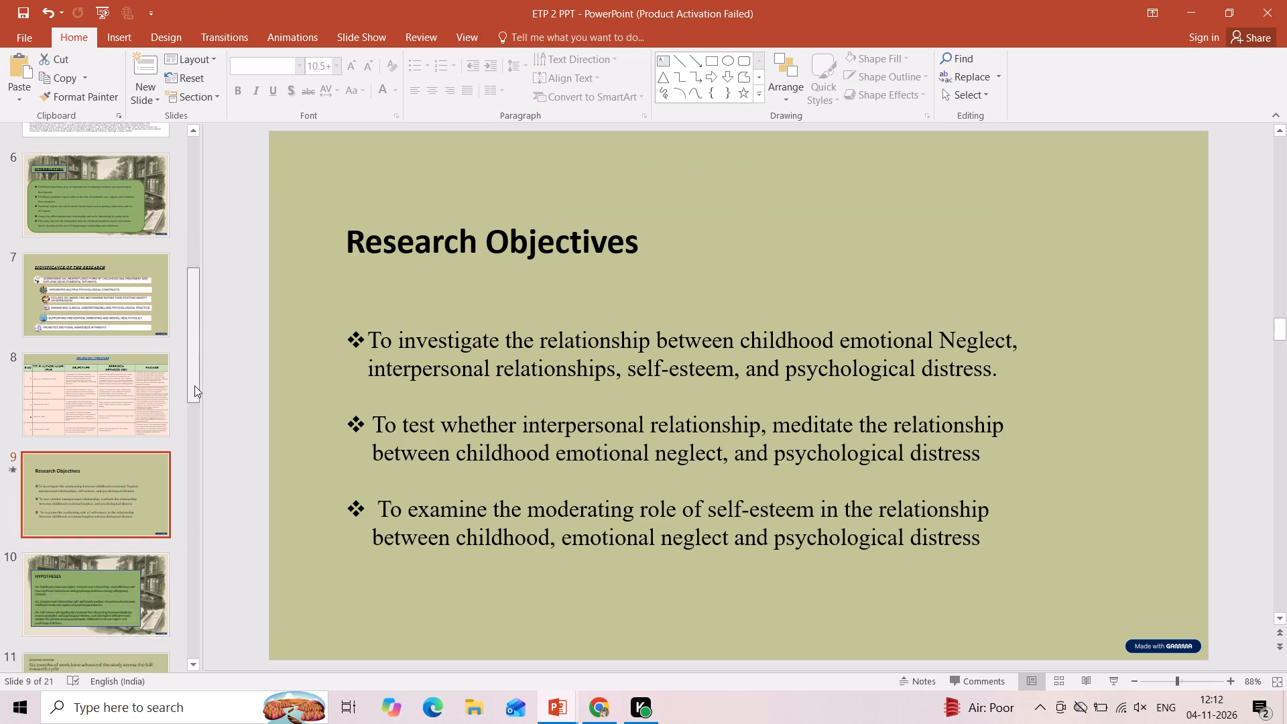
pyautogui.moveTo(194, 385); pyautogui.dragTo(196, 394)
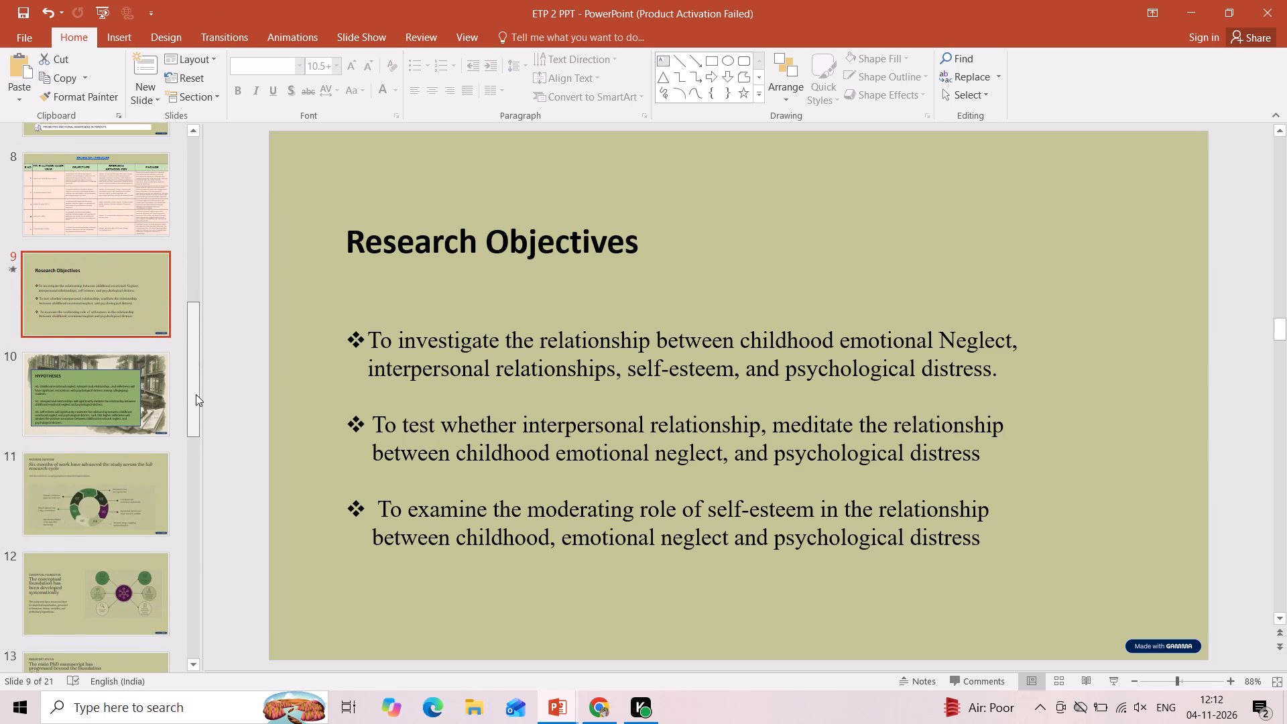
pyautogui.moveTo(196, 394); pyautogui.dragTo(180, 216)
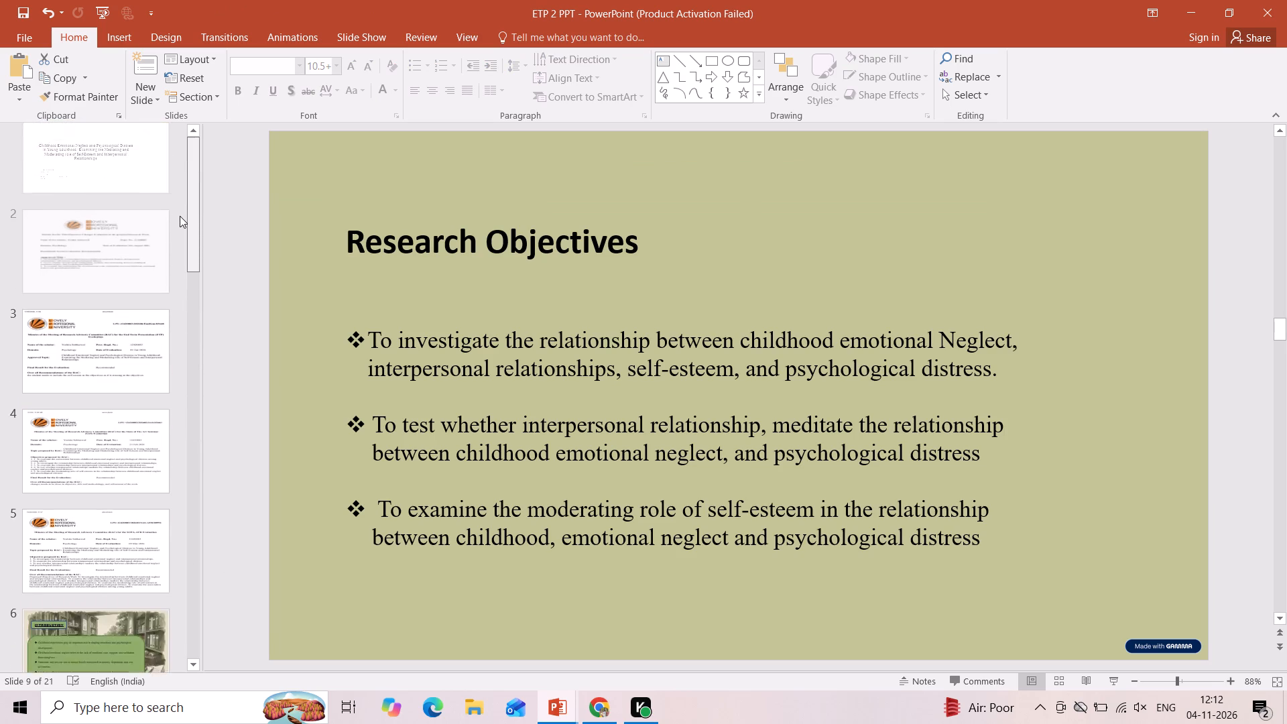
pyautogui.moveTo(180, 216); pyautogui.dragTo(221, 723)
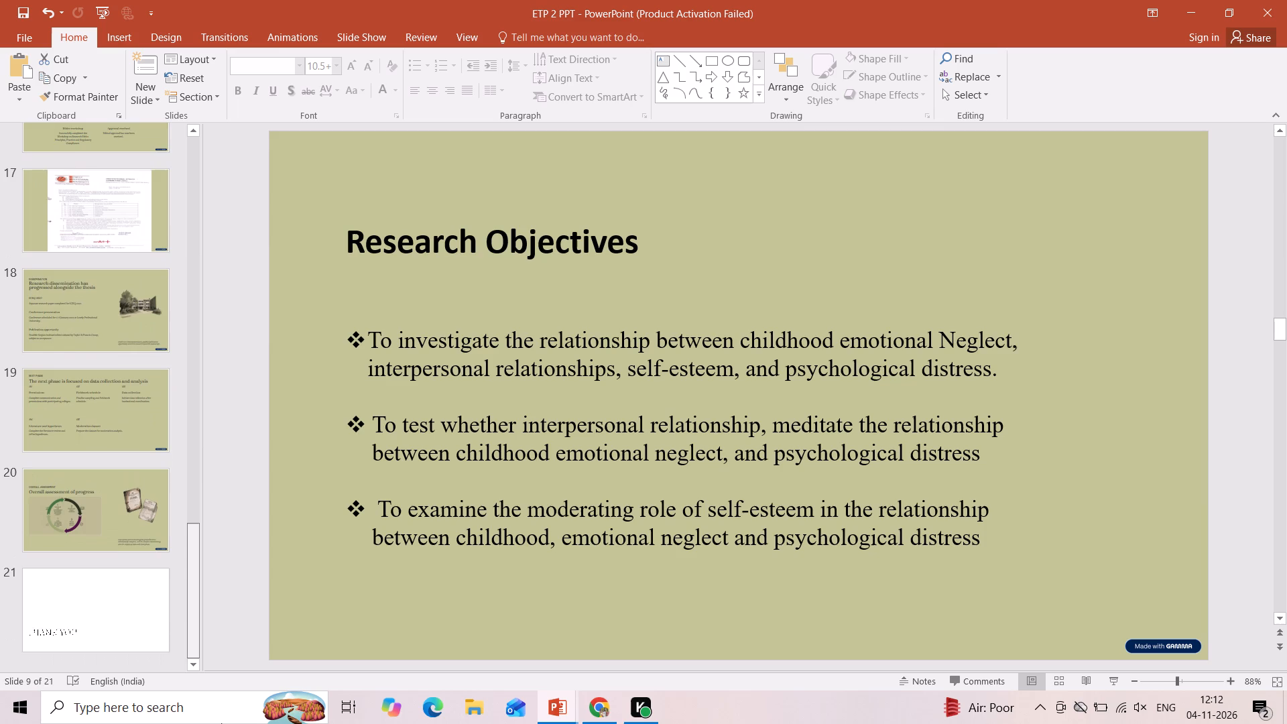
pyautogui.moveTo(221, 723); pyautogui.dragTo(155, 176)
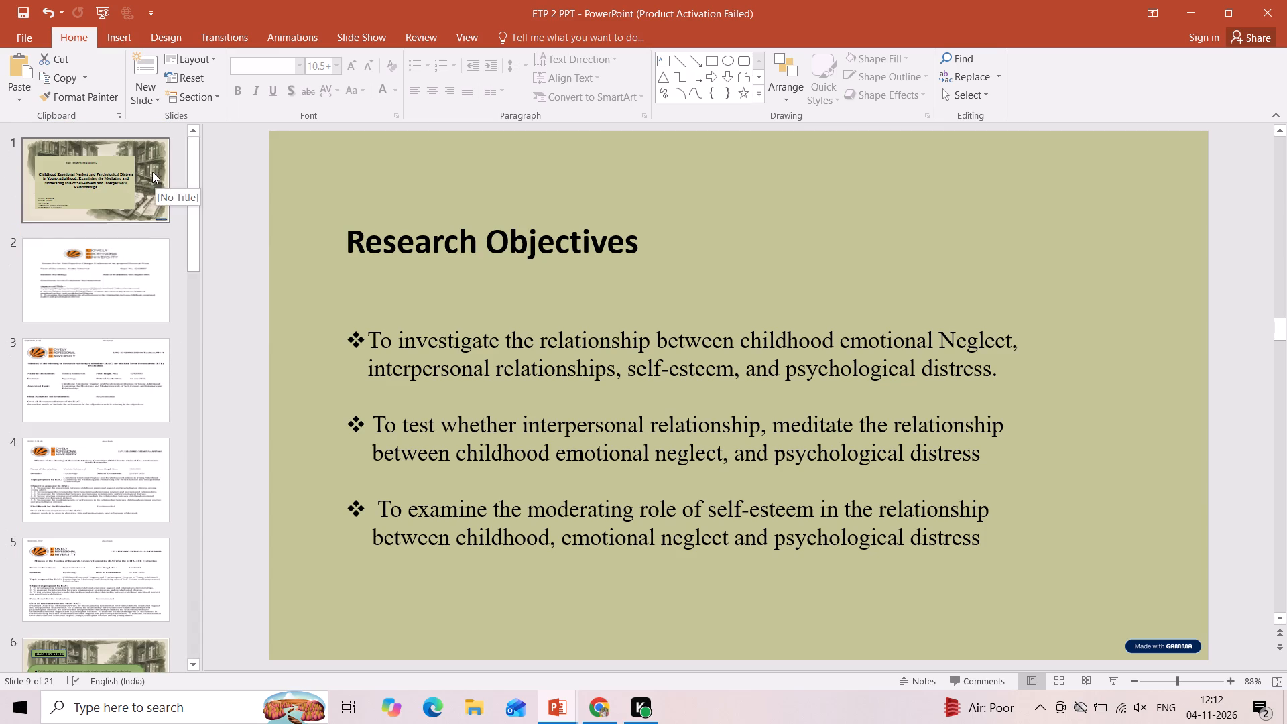
pyautogui.click(219, 213)
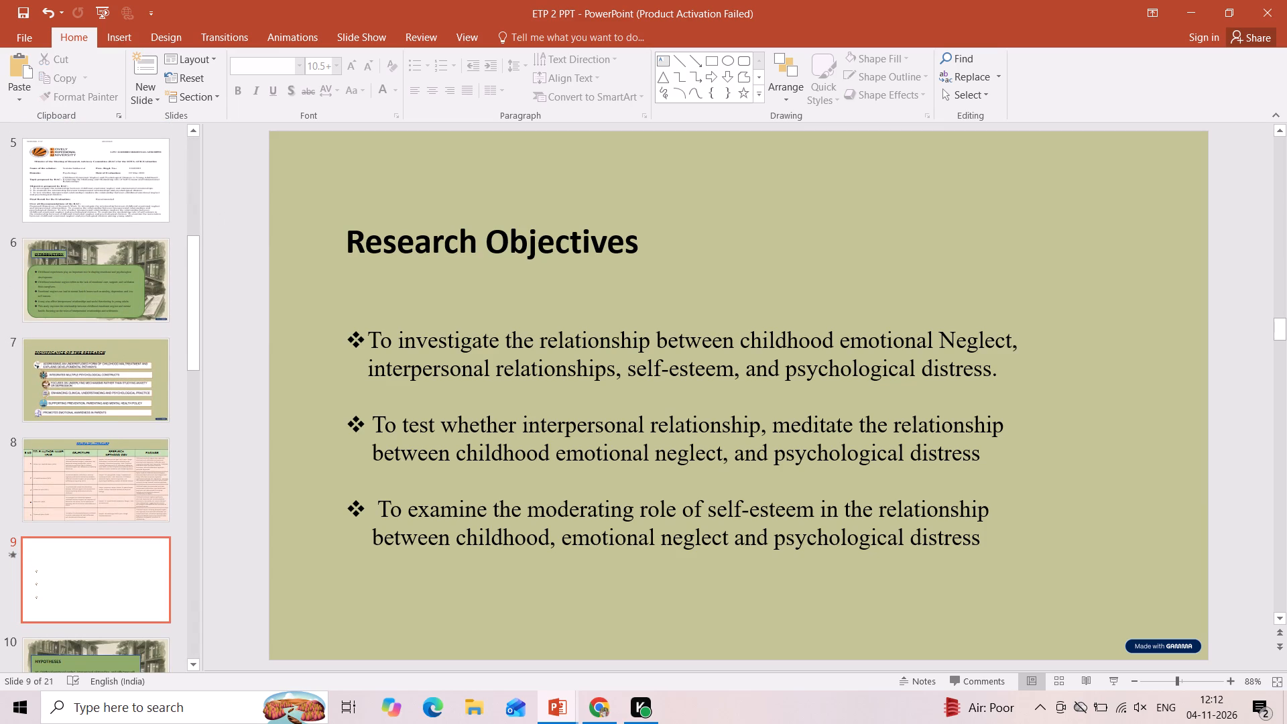
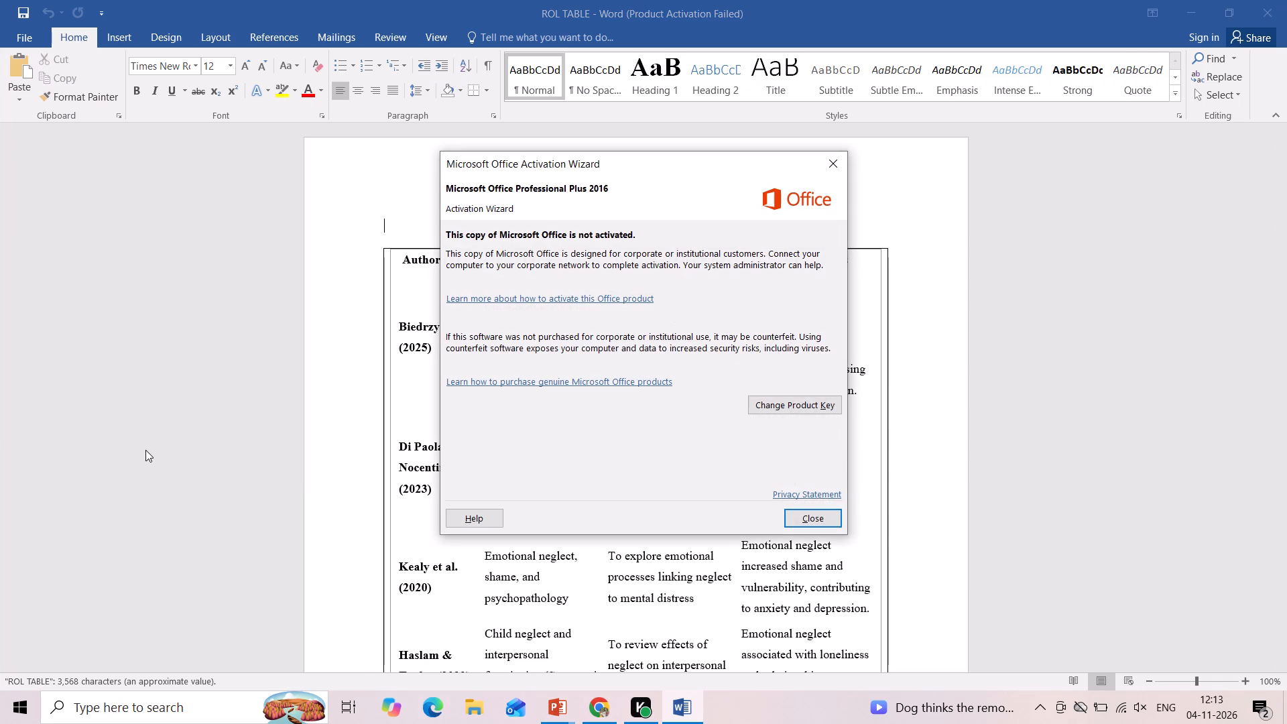
pyautogui.click(823, 524)
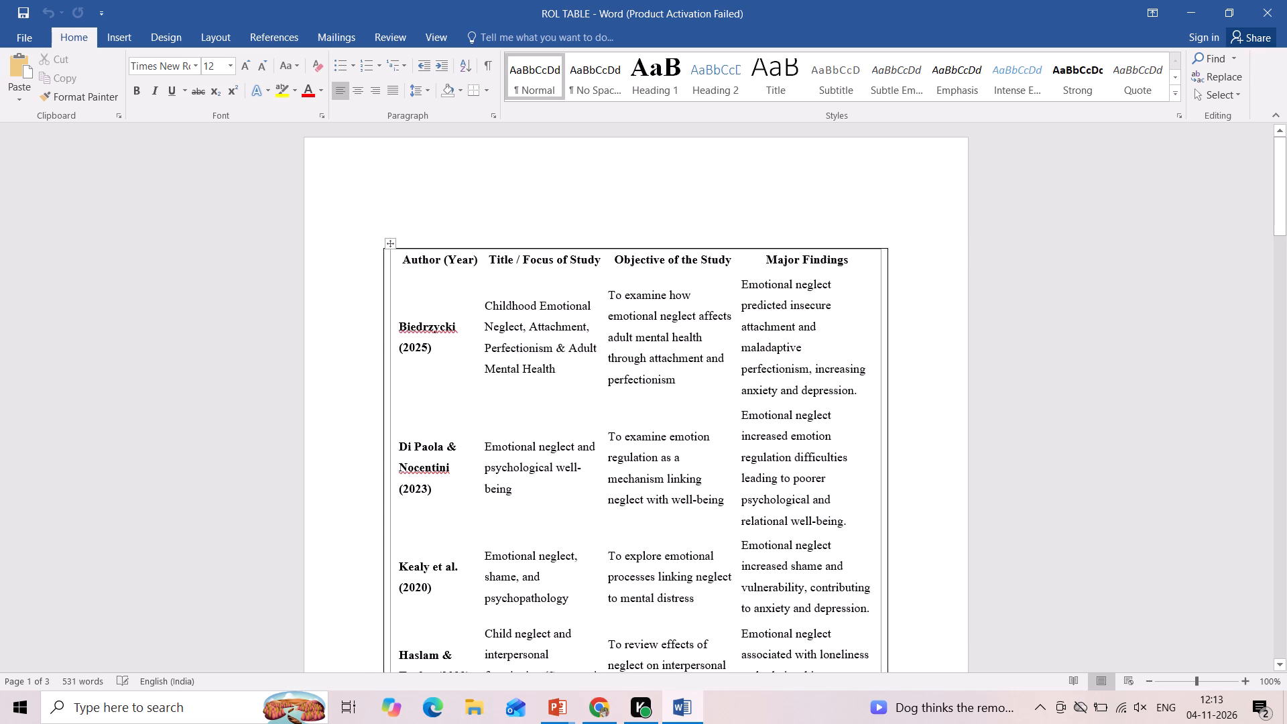
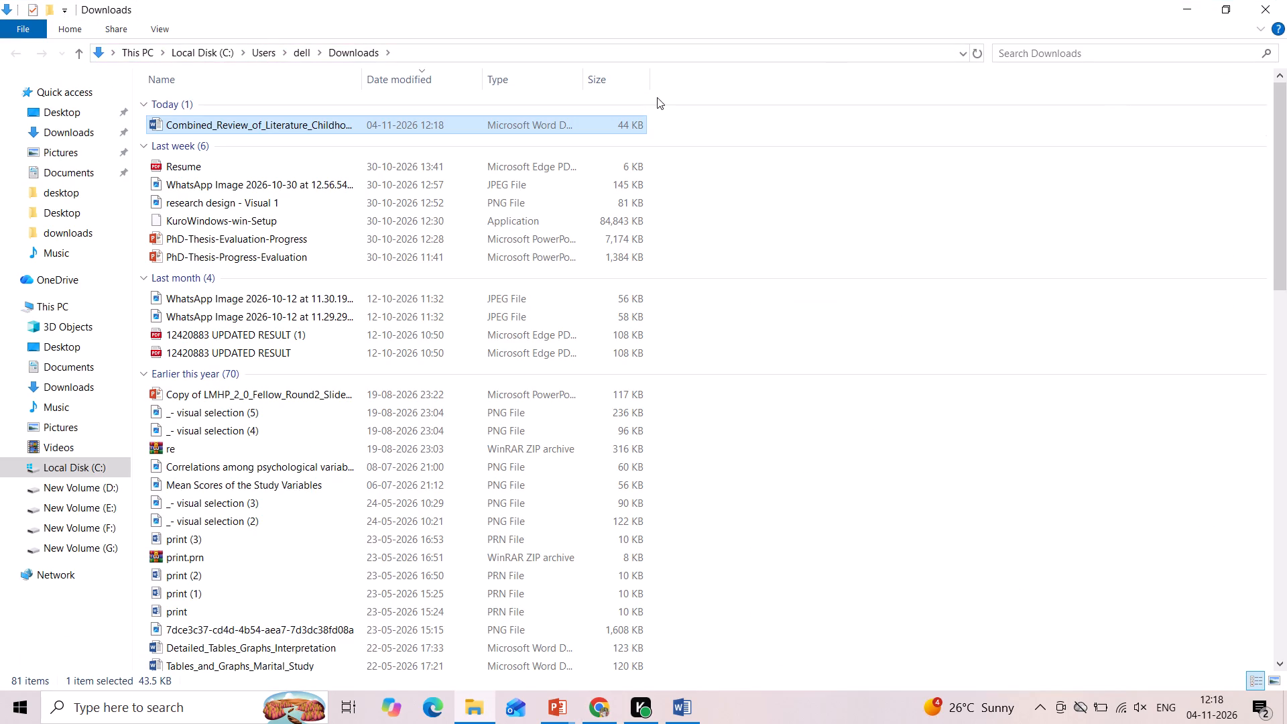
pyautogui.doubleClick(621, 121)
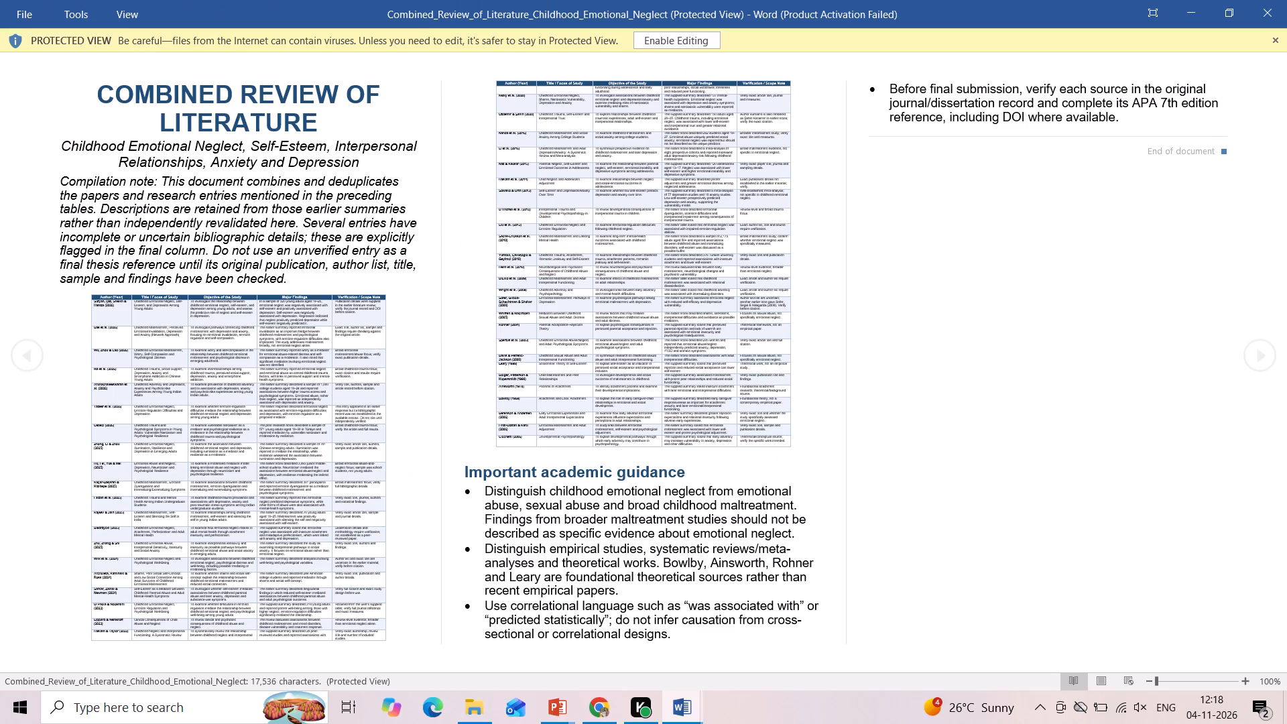
pyautogui.click(660, 31)
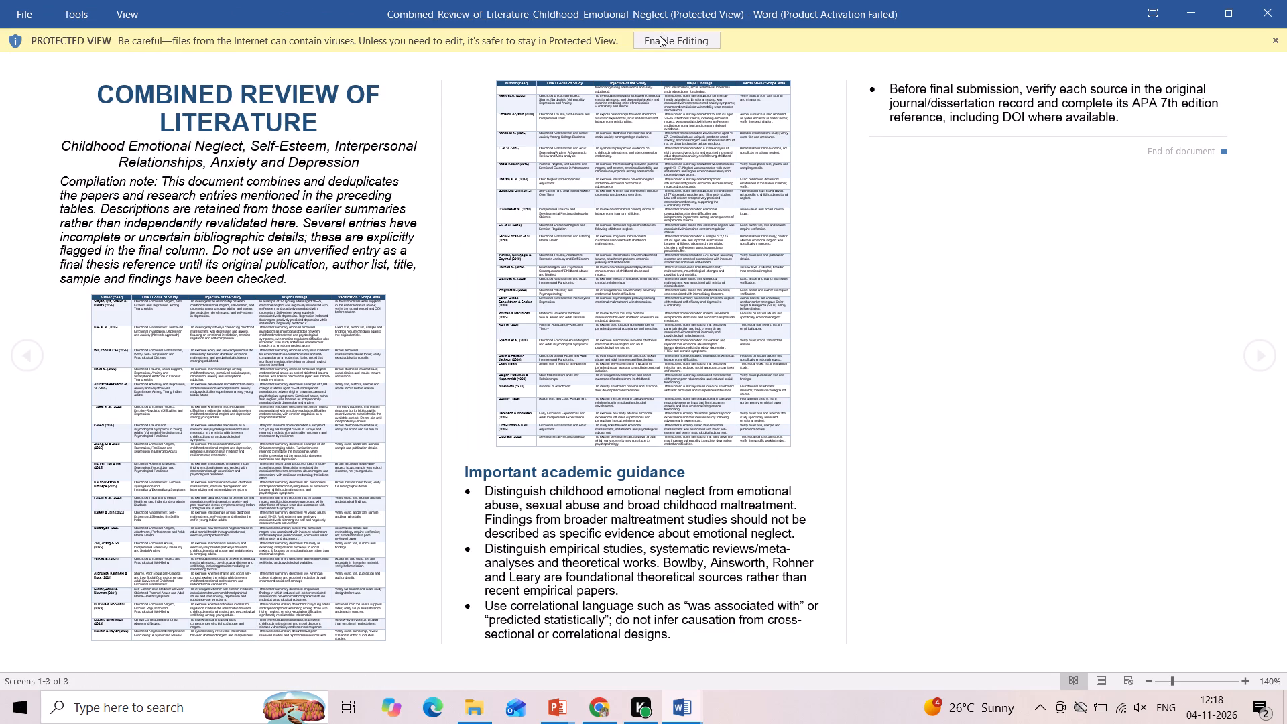
pyautogui.click(660, 37)
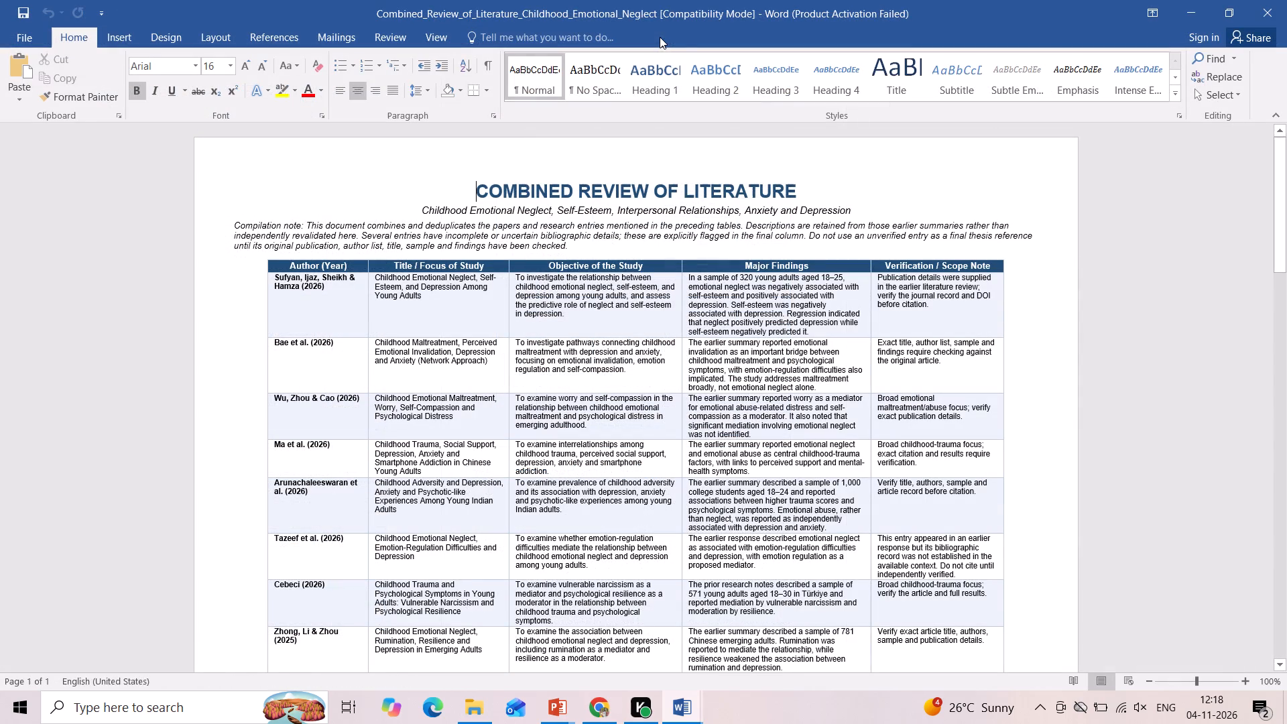
# Delete the italic subtitle and the compilation note beneath the COMBINED REVIEW OF LITERATURE title.
pyautogui.moveTo(573, 246); pyautogui.dragTo(571, 246)
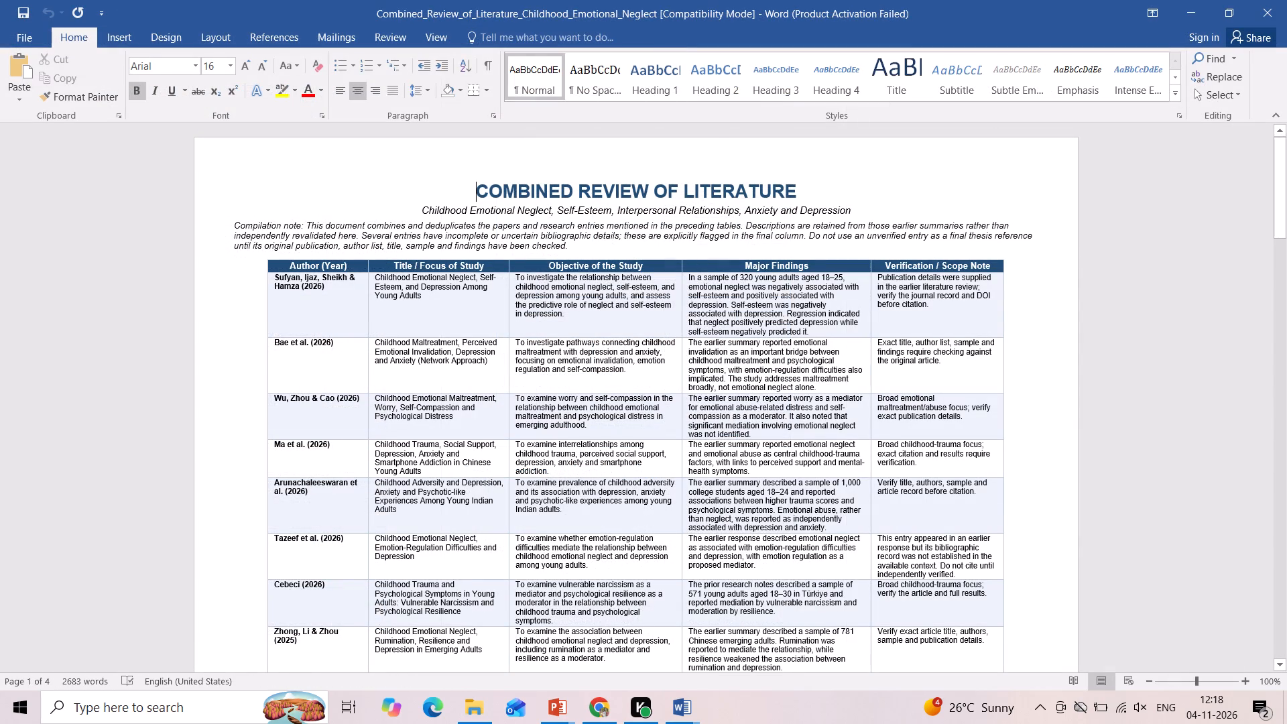
pyautogui.moveTo(571, 246); pyautogui.dragTo(418, 213)
pyautogui.press('BackSpace')
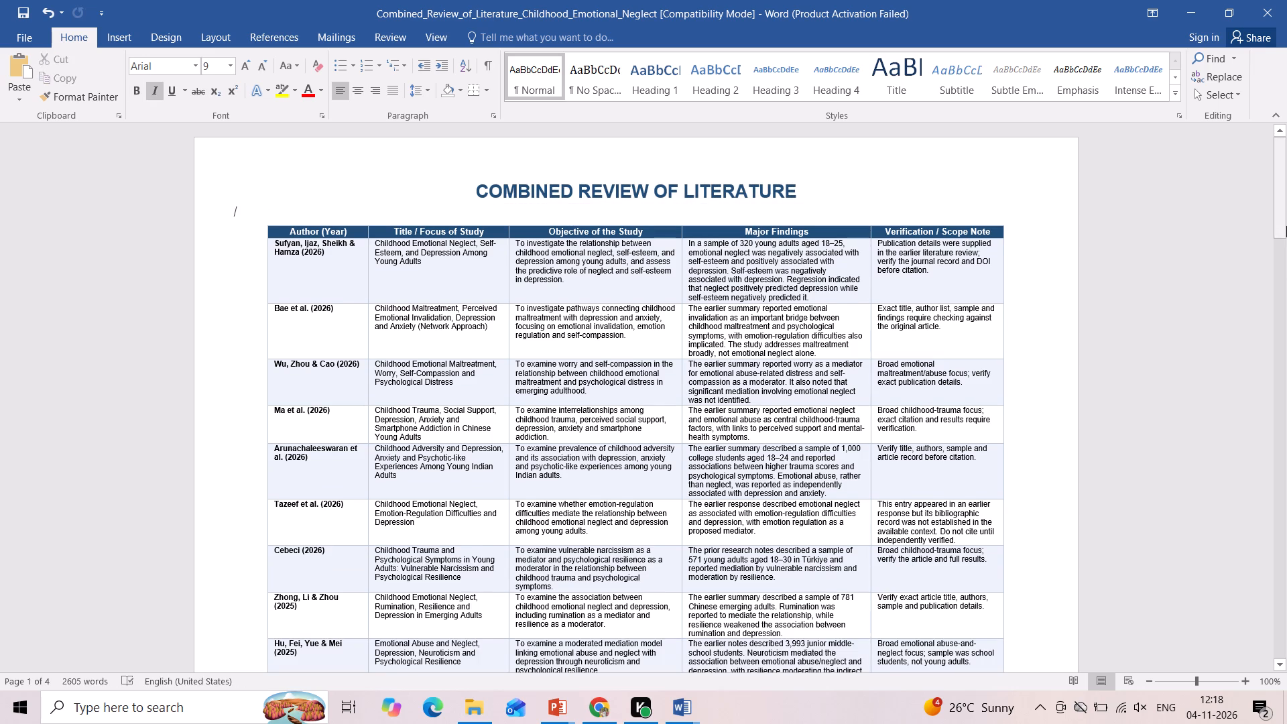
# Delete the "Important academic guidance" heading and all its bullet points at the end of the document.
pyautogui.moveTo(1284, 218); pyautogui.dragTo(1286, 418)
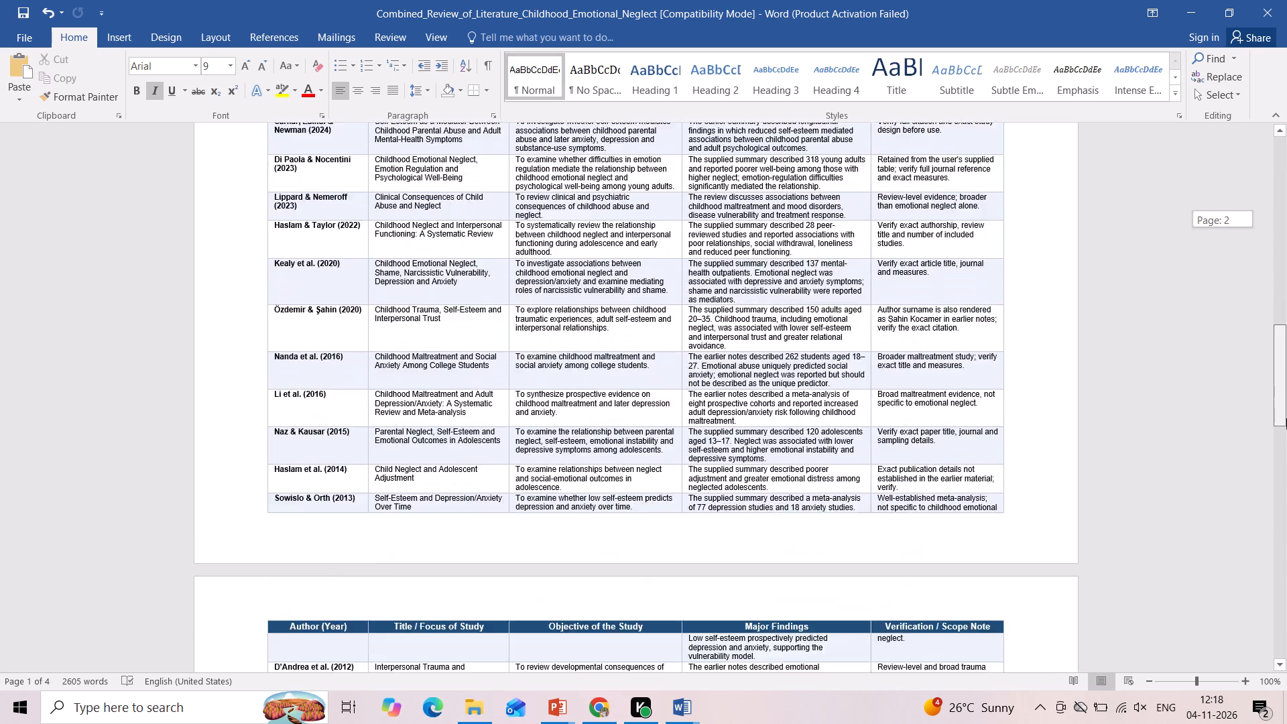
pyautogui.moveTo(1286, 418); pyautogui.dragTo(1286, 584)
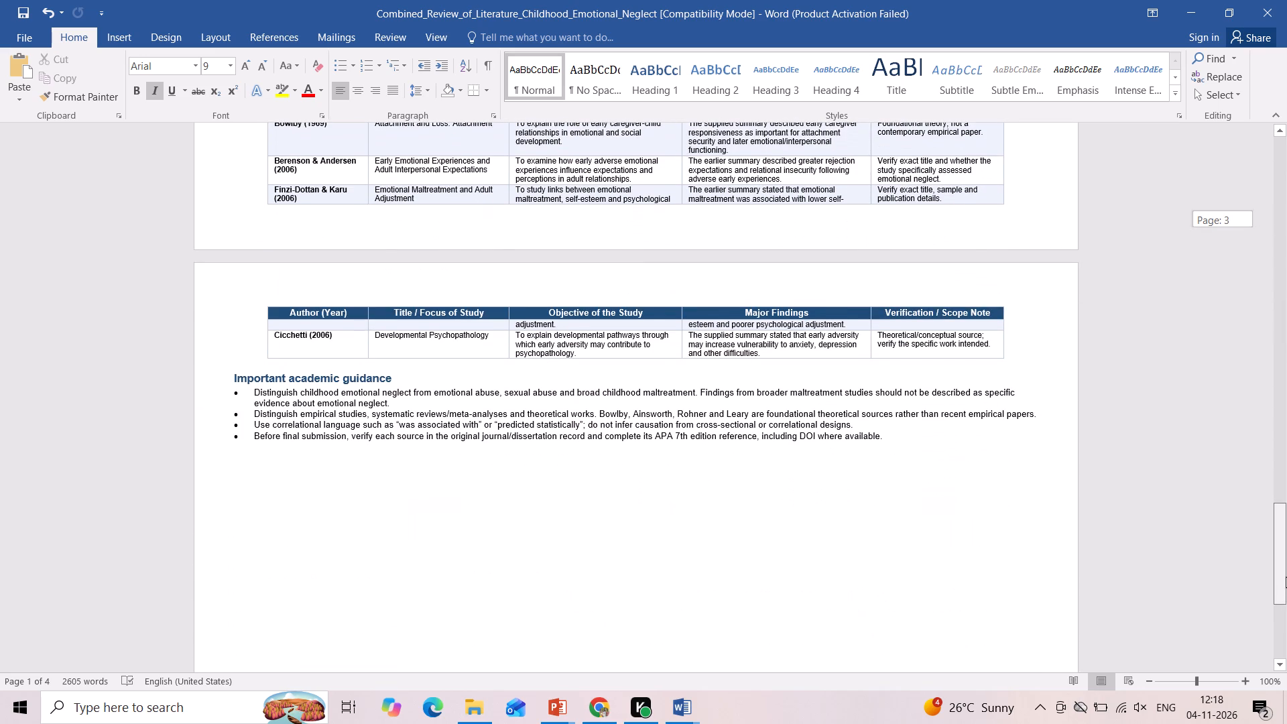
pyautogui.moveTo(908, 457); pyautogui.dragTo(556, 404)
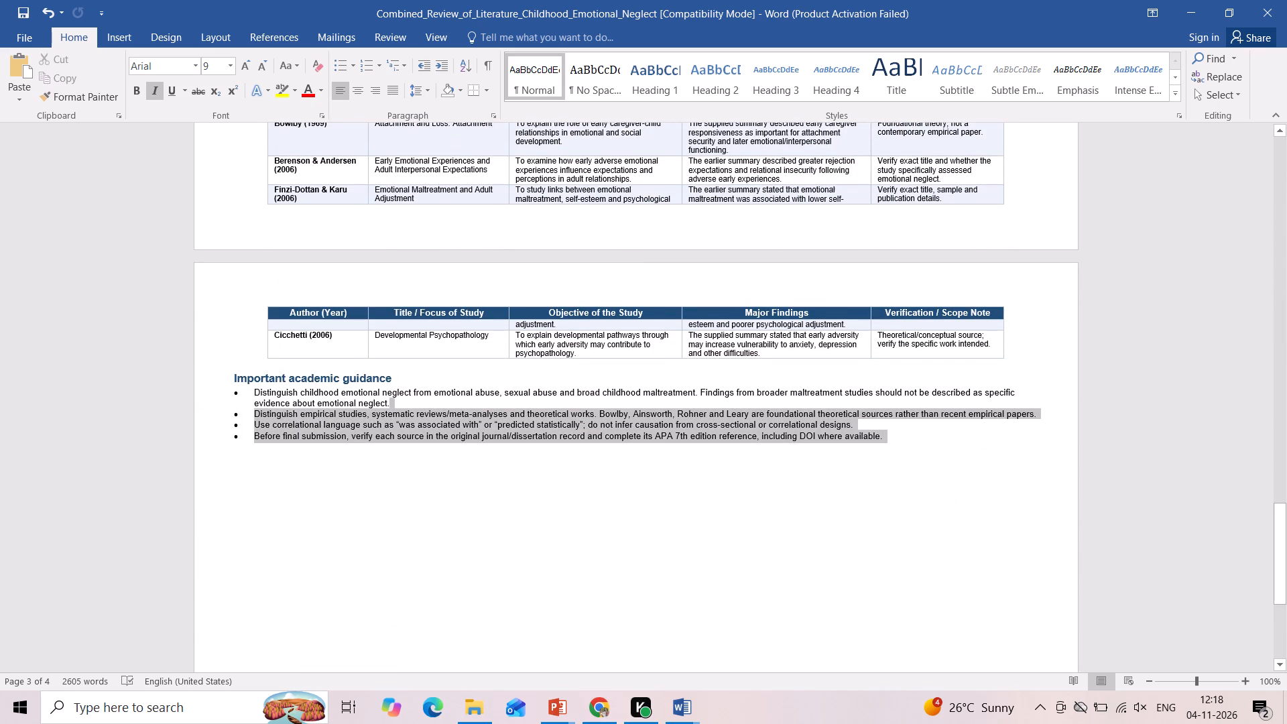
pyautogui.moveTo(556, 404); pyautogui.dragTo(225, 382)
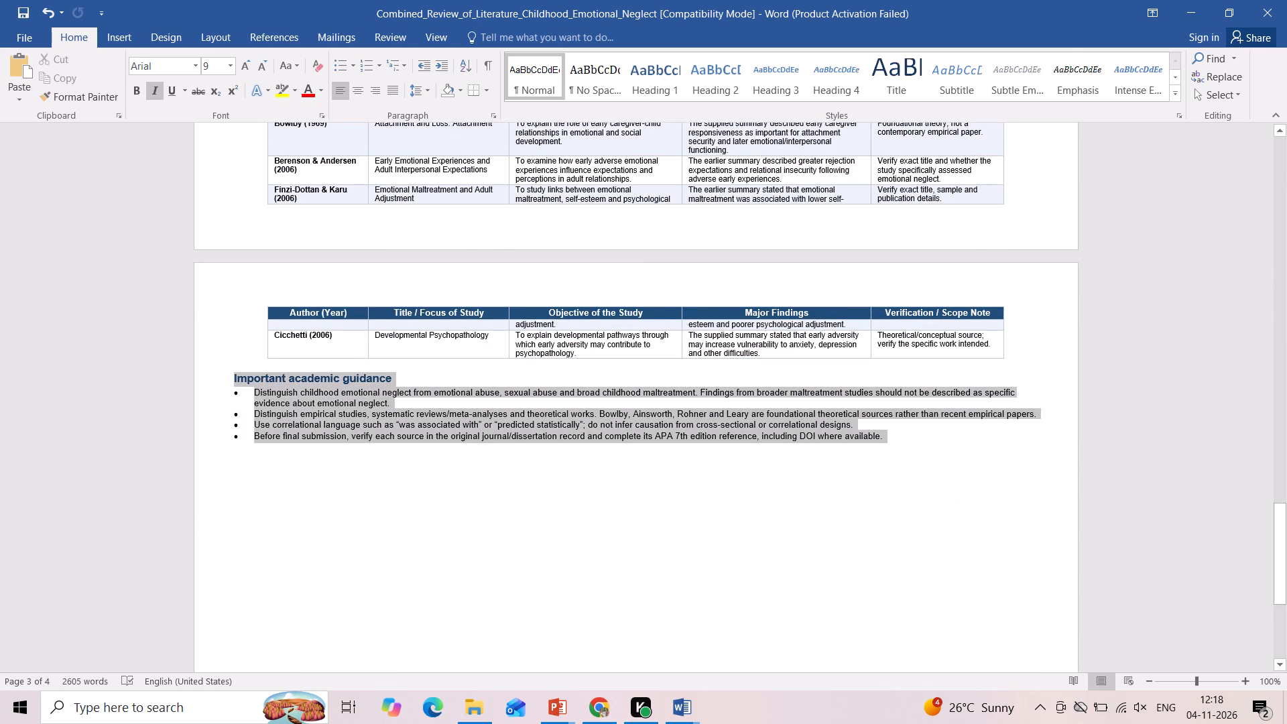
pyautogui.moveTo(225, 382); pyautogui.dragTo(225, 381)
pyautogui.press('BackSpace')
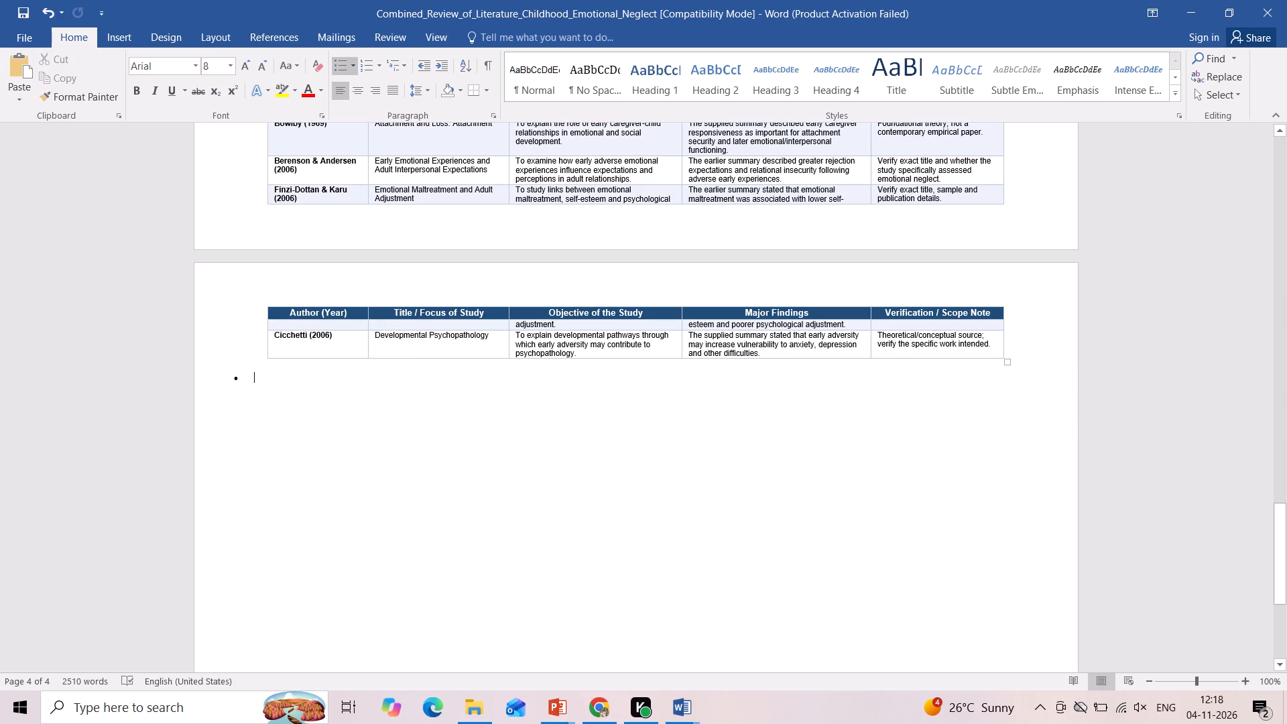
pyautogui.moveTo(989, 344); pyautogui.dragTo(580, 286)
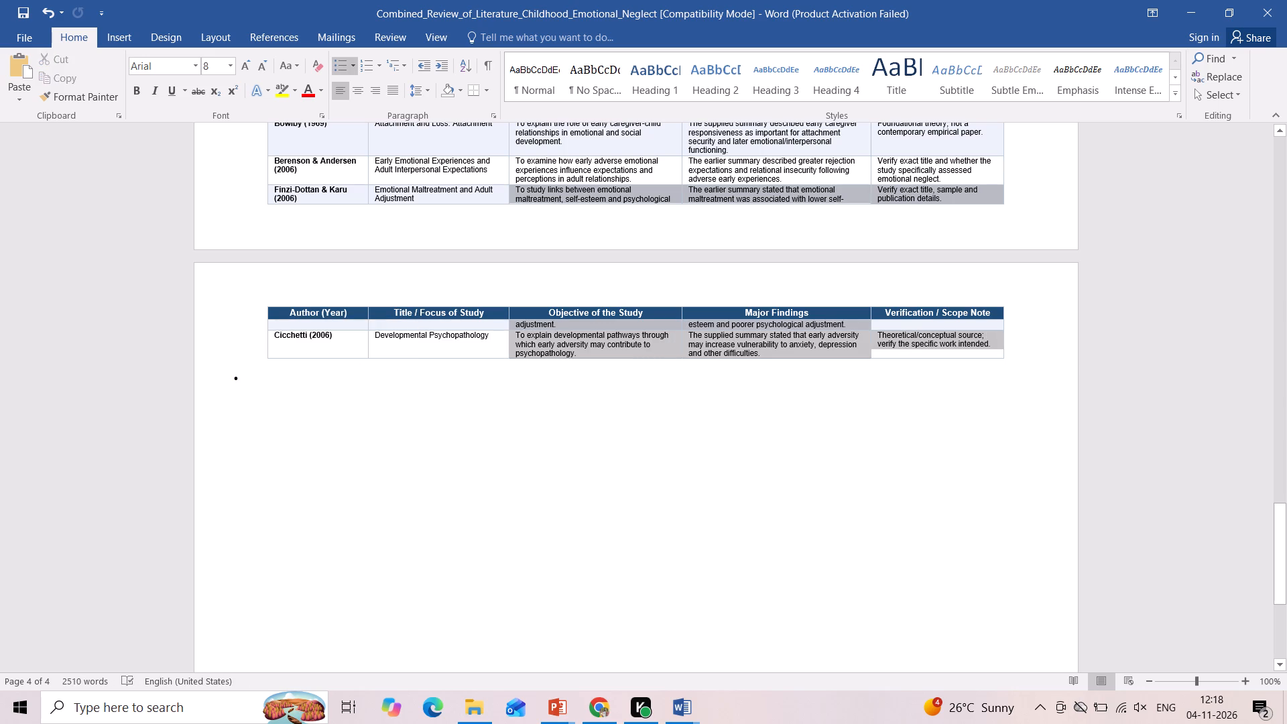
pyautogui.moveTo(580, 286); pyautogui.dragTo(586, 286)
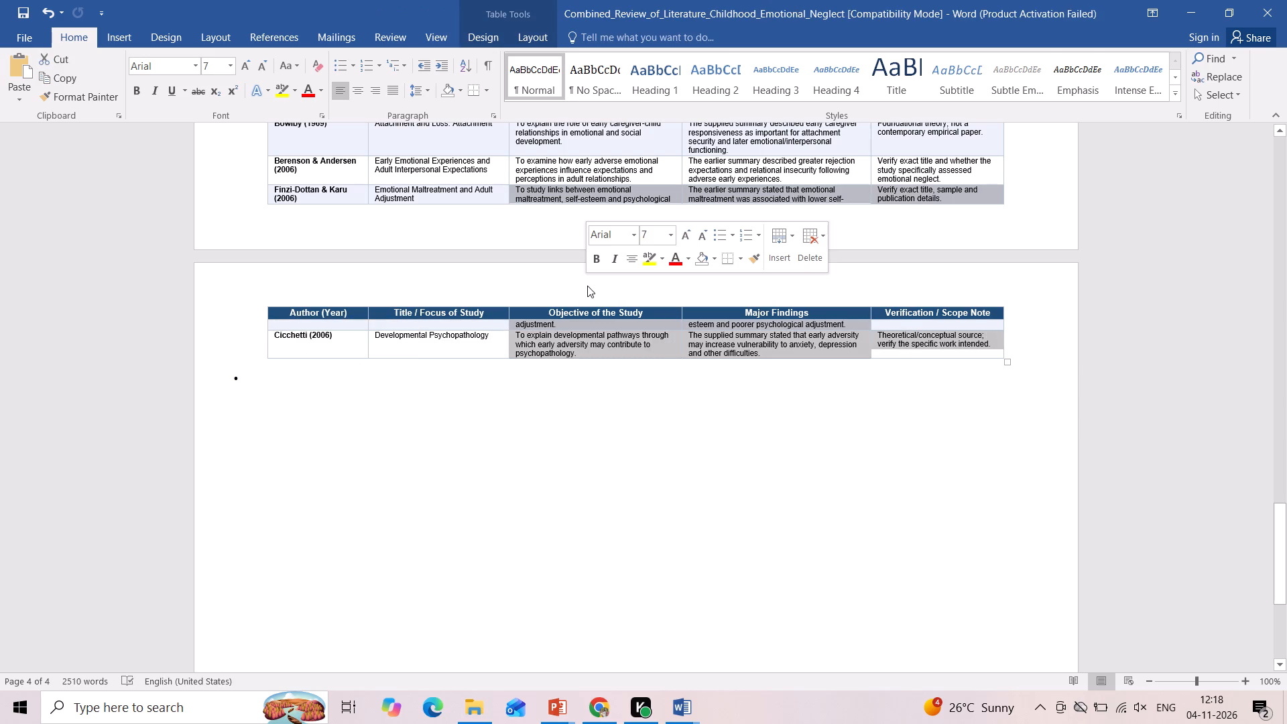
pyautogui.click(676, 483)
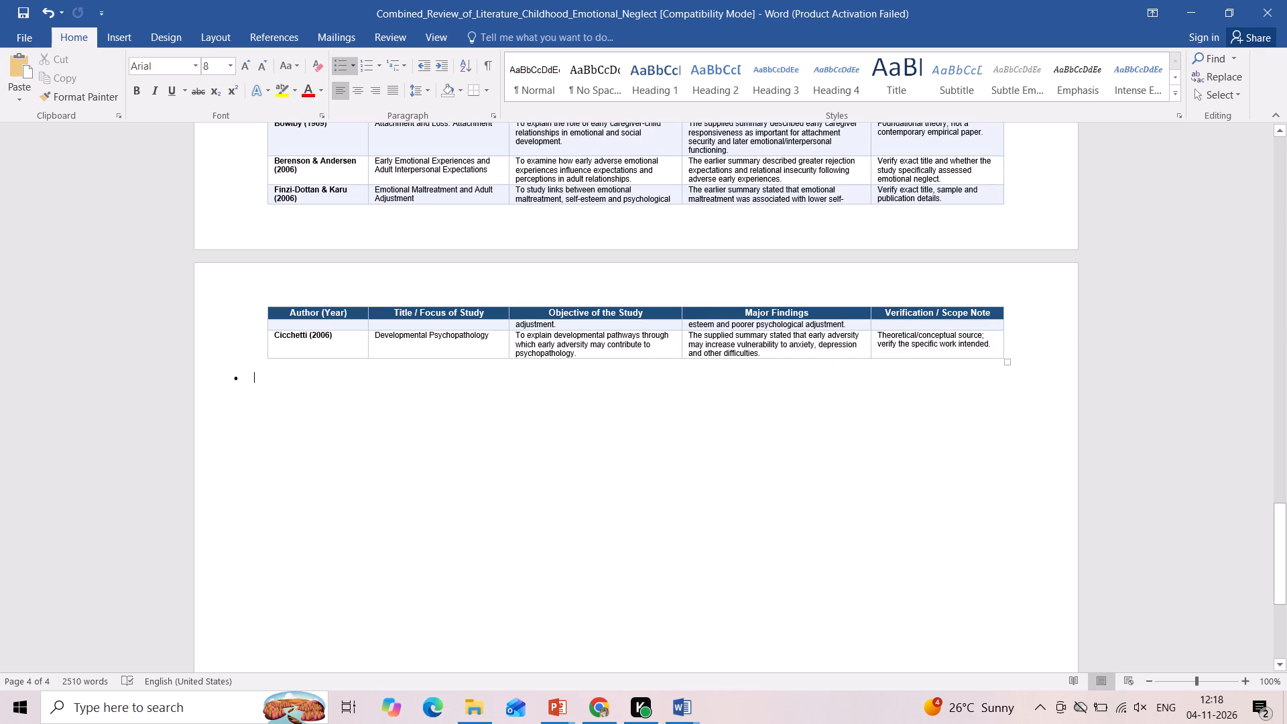
# Format the text of all literature table rows below the header row in Times New Roman, size 12.
pyautogui.moveTo(990, 341); pyautogui.dragTo(425, 229)
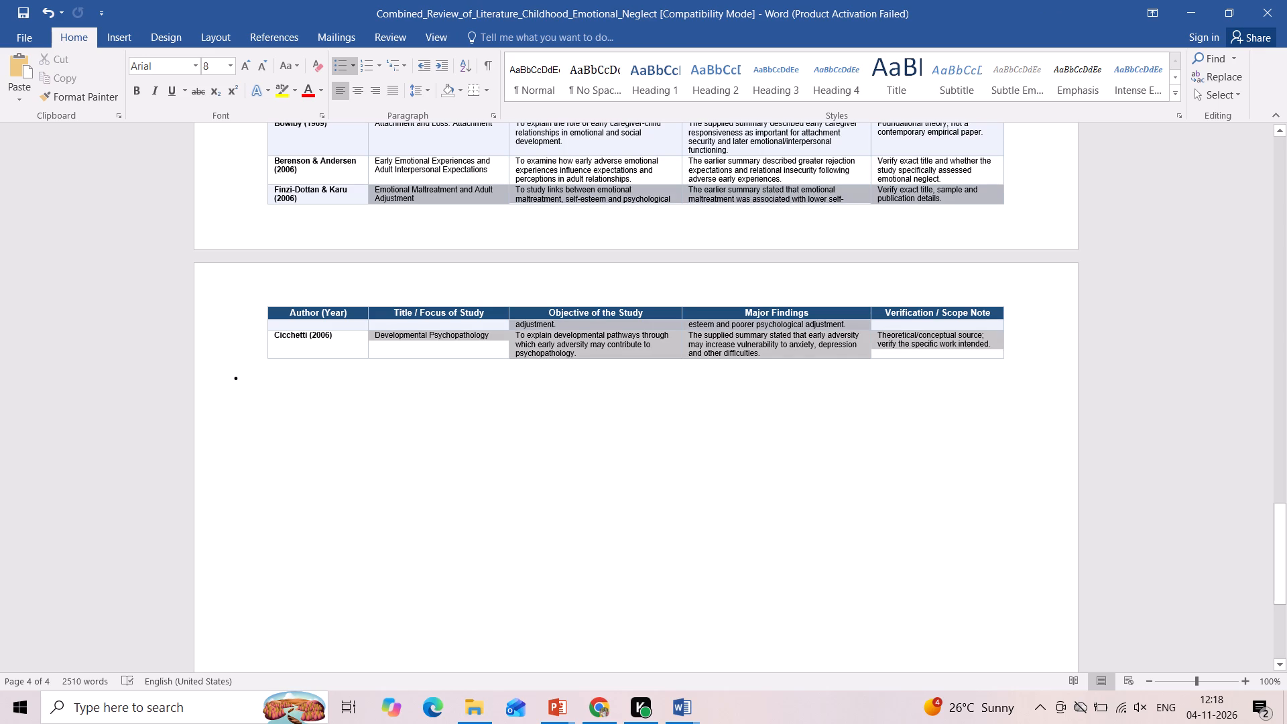
pyautogui.moveTo(425, 229); pyautogui.dragTo(42, 0)
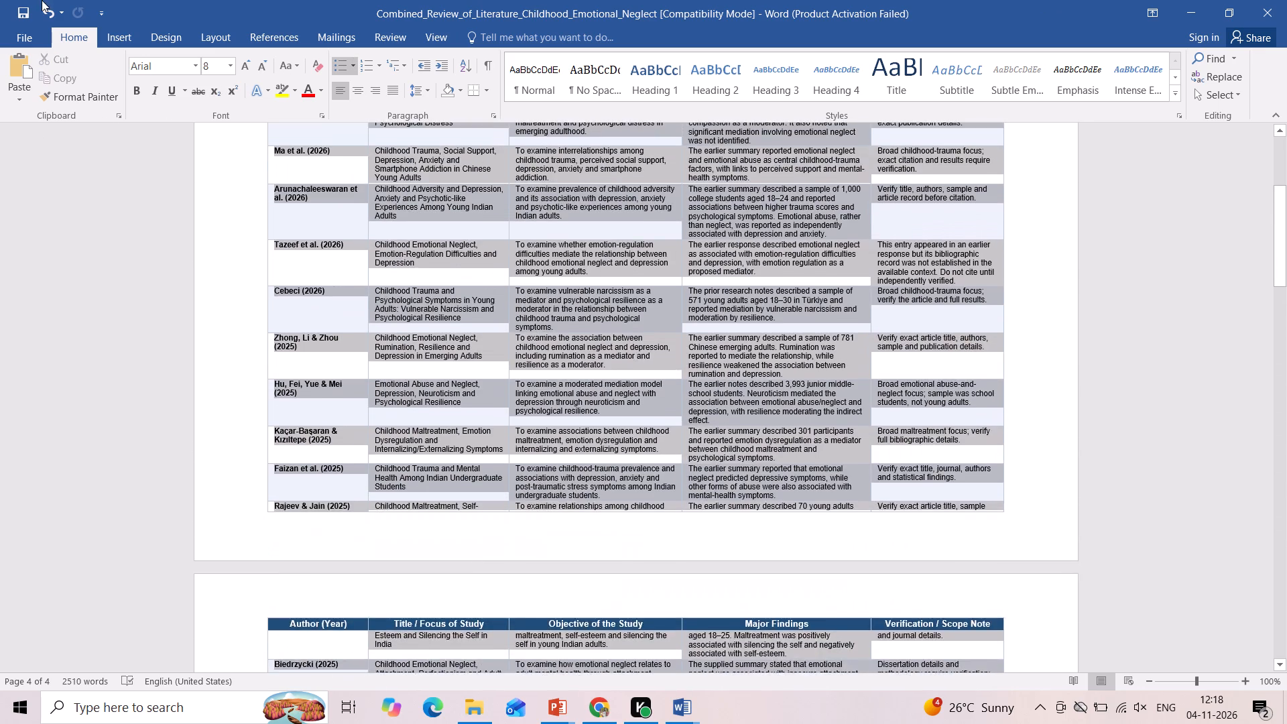
pyautogui.moveTo(42, 0); pyautogui.dragTo(204, 240)
pyautogui.click(190, 62)
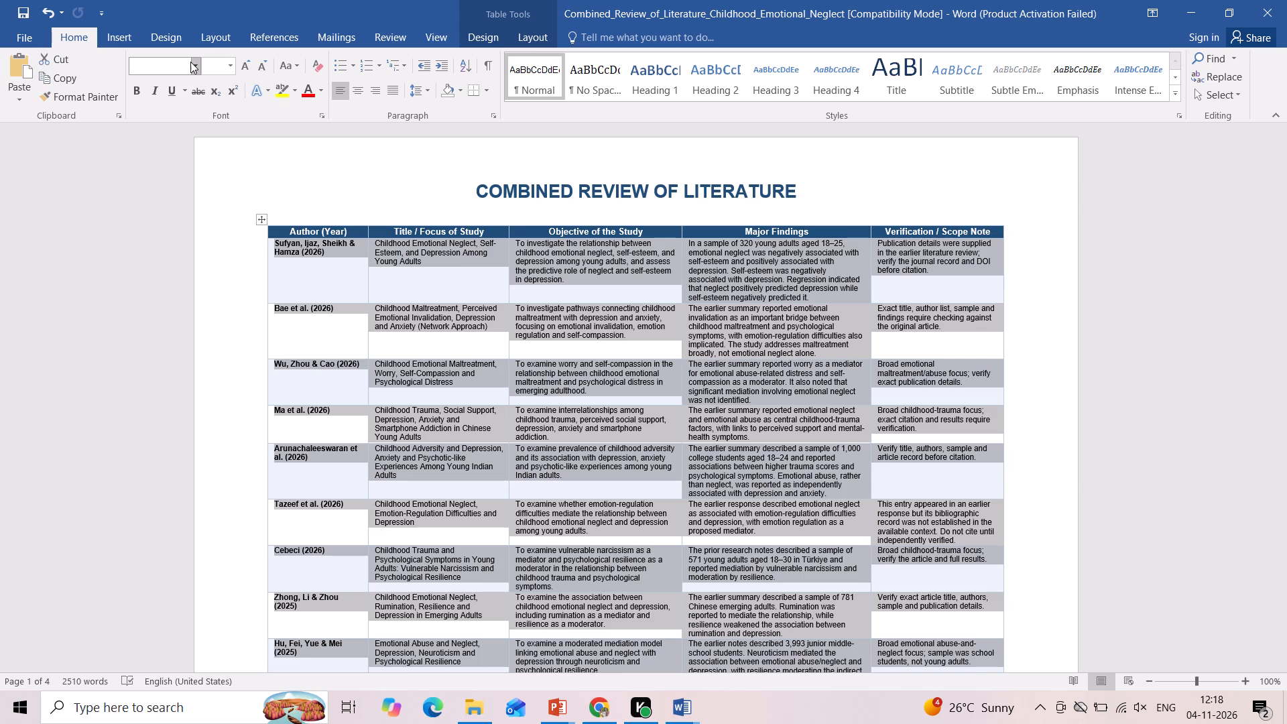
pyautogui.click(190, 62)
pyautogui.click(198, 65)
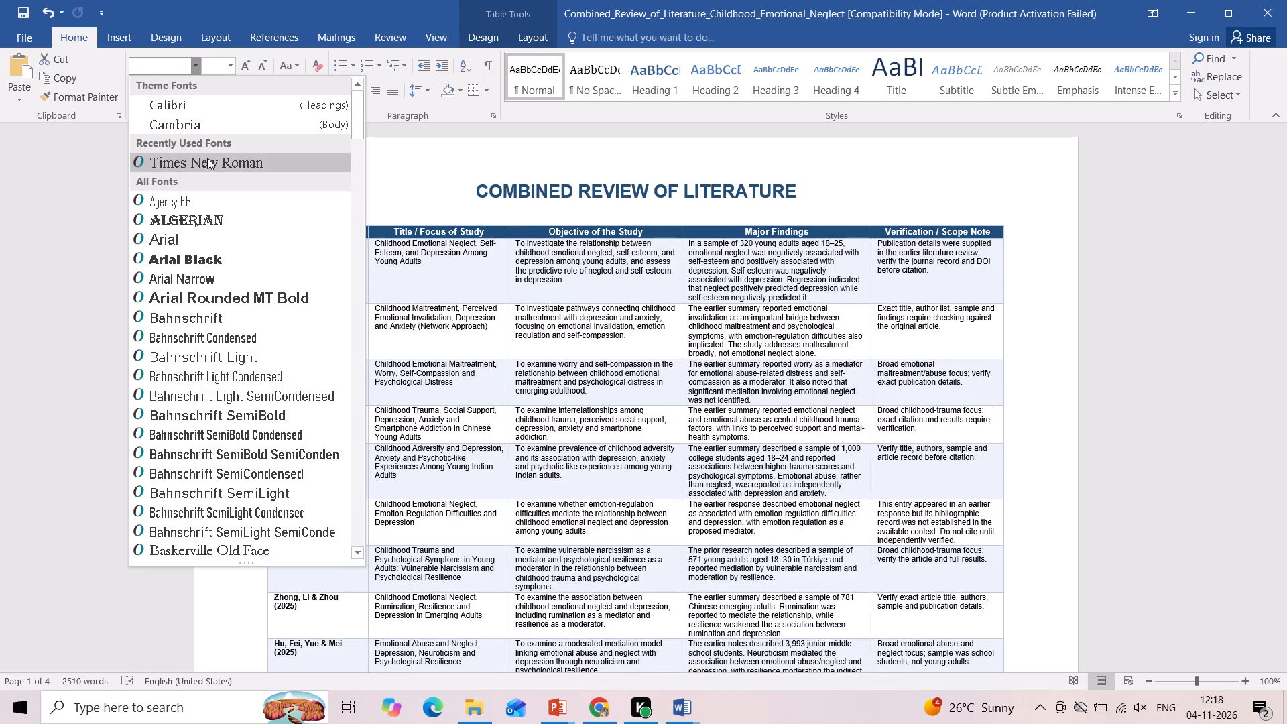
pyautogui.click(207, 158)
pyautogui.click(233, 70)
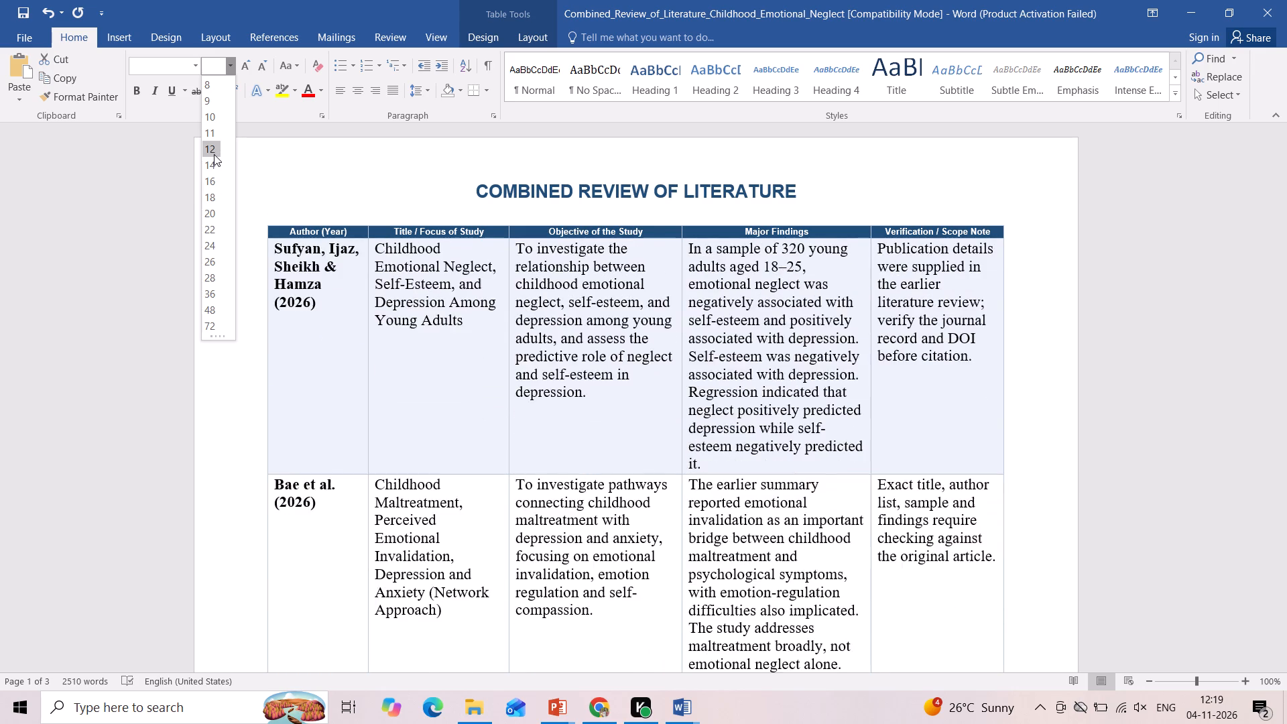
pyautogui.click(214, 156)
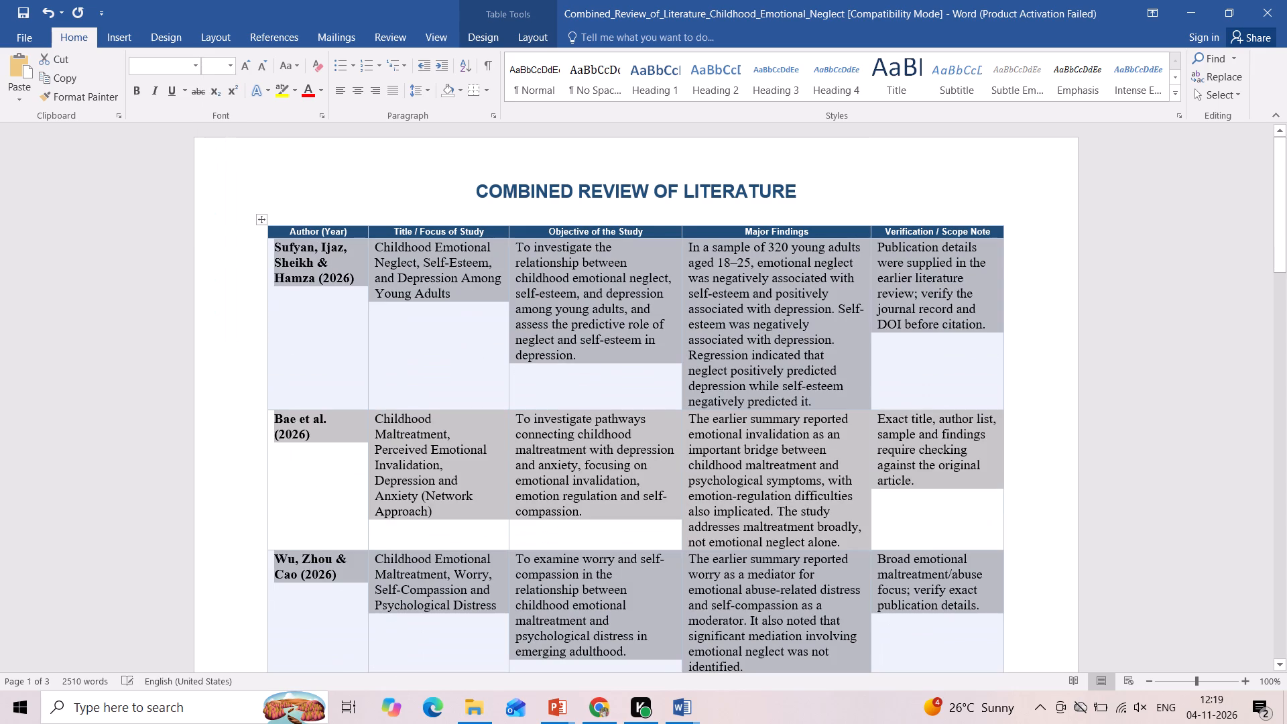
pyautogui.click(1068, 250)
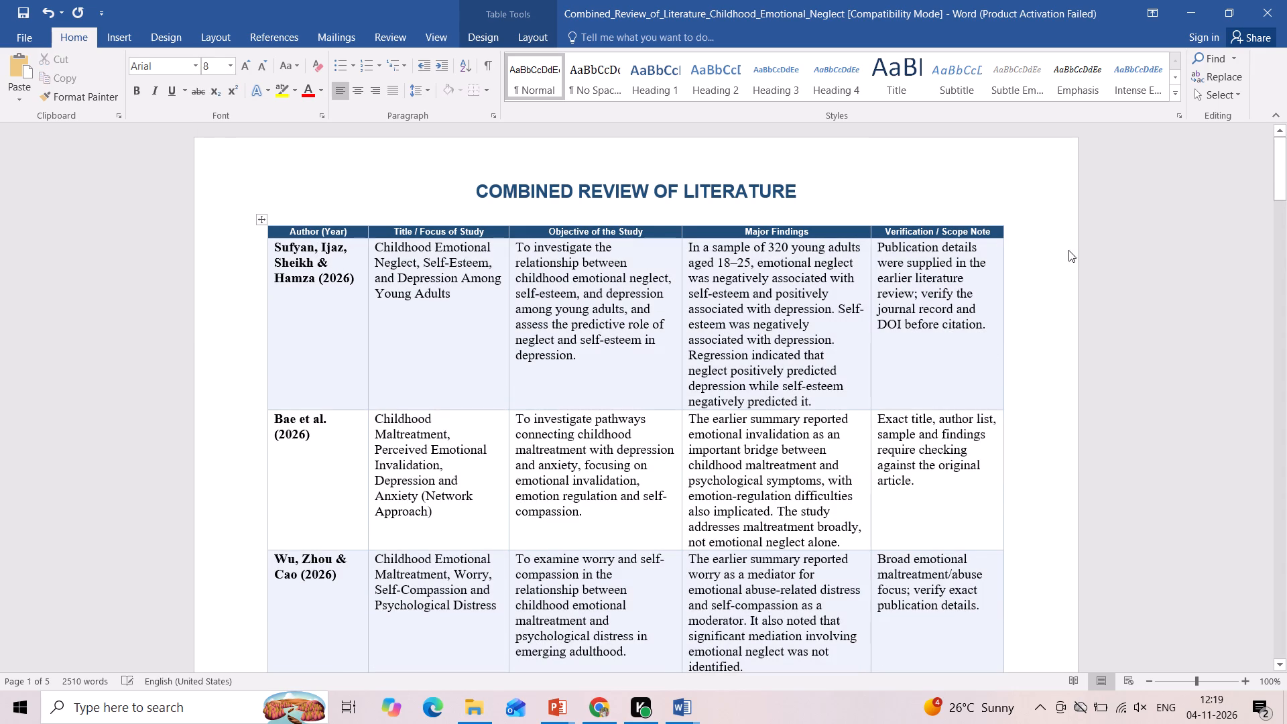
# Save the edited combined literature review document.
pyautogui.hotkey('ctrl', 's')
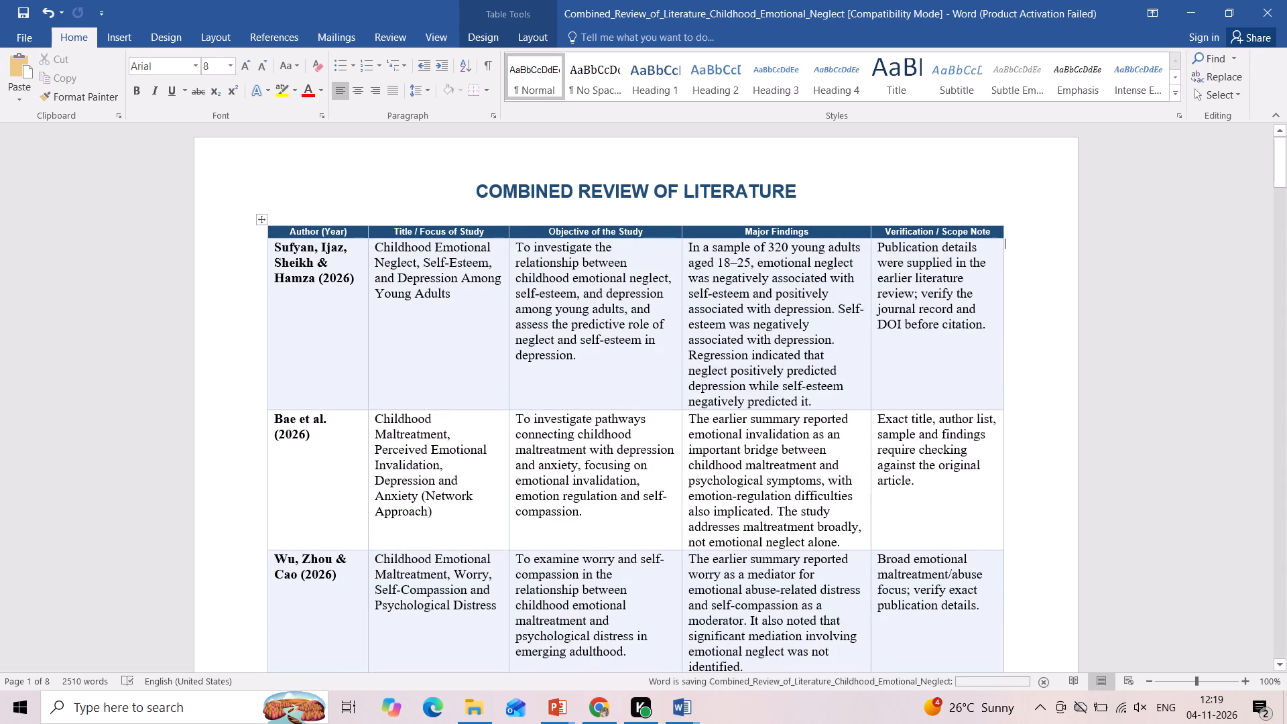
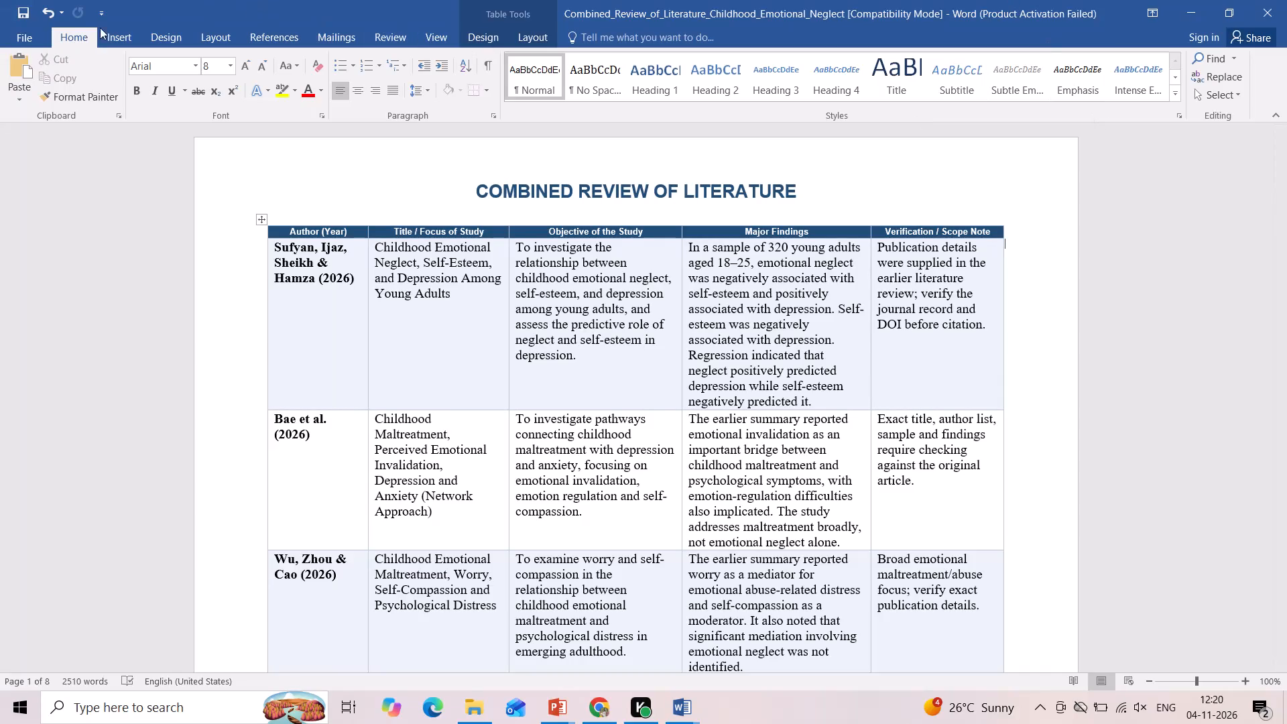
# Save a copy of the literature review document to the Desktop folder as a Word Document named "Combined Review of Literature".
pyautogui.click(11, 32)
pyautogui.click(52, 194)
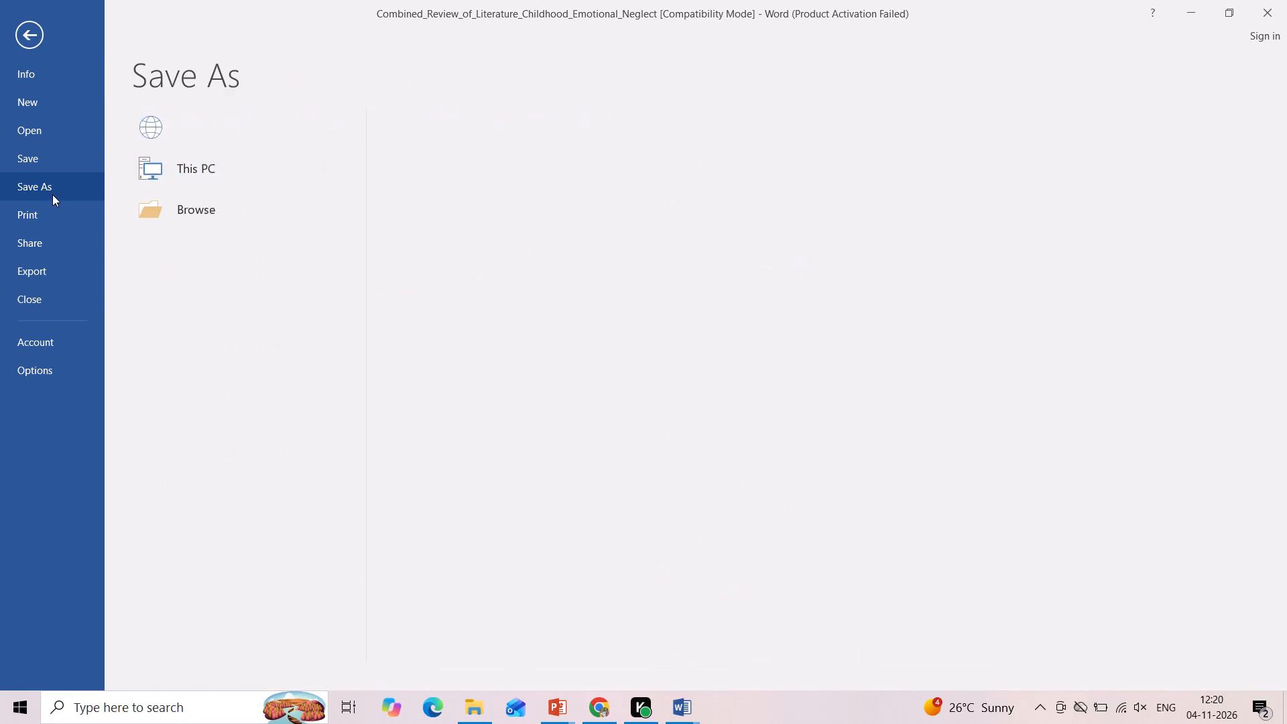
pyautogui.click(444, 258)
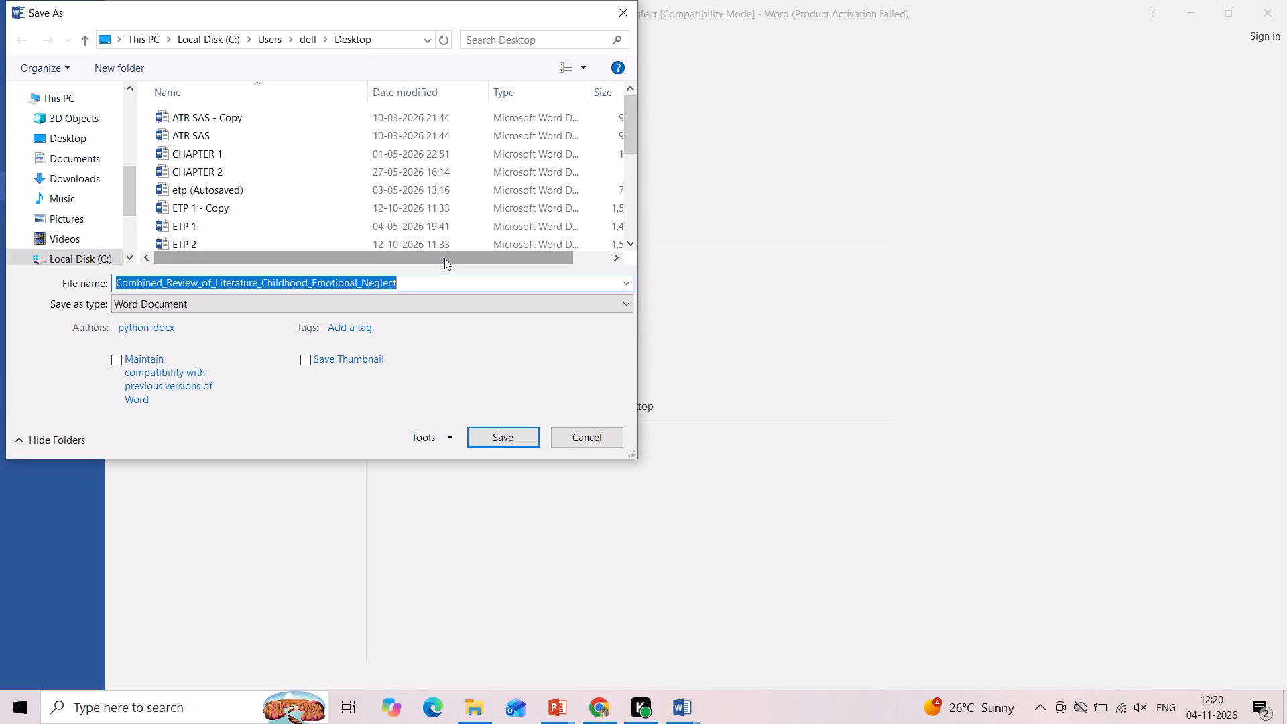
pyautogui.click(429, 278)
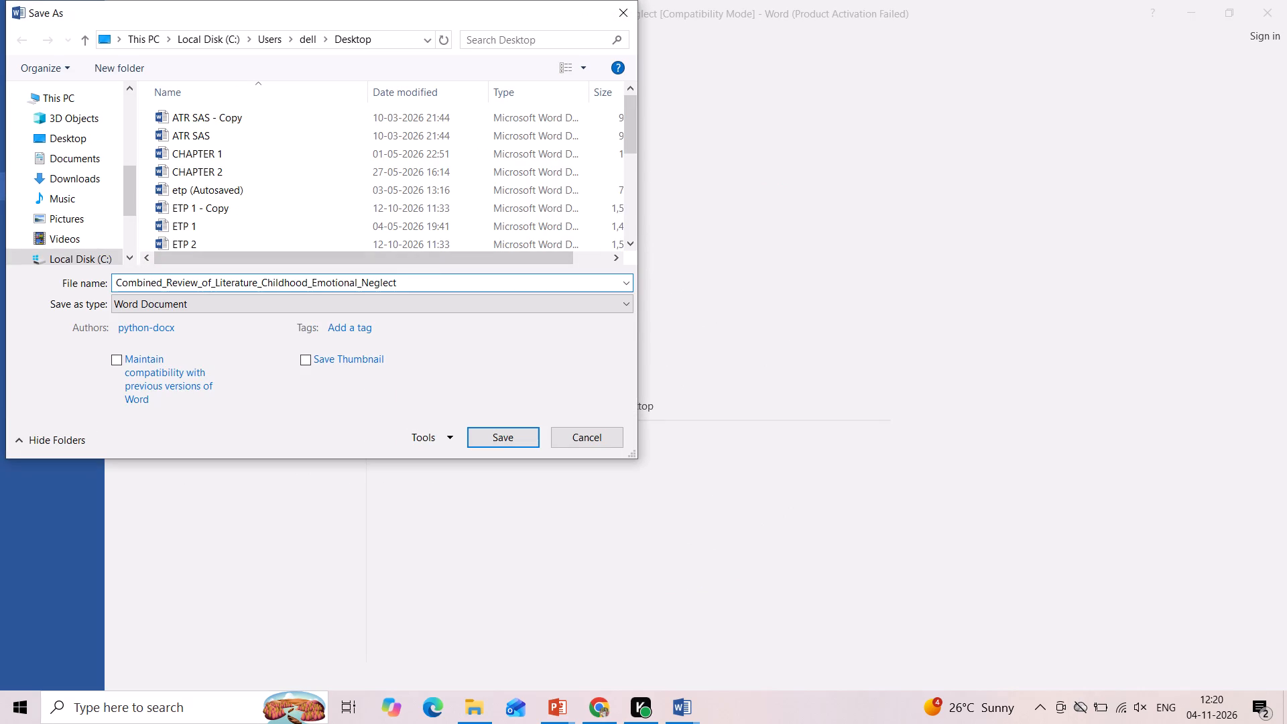
pyautogui.press('BackSpace')
pyautogui.press('BackSpace')
pyautogui.press('BackSpace')
pyautogui.press('BackSpace')
pyautogui.press('BackSpace')
pyautogui.press('BackSpace')
pyautogui.press('BackSpace')
pyautogui.press('BackSpace')
pyautogui.press('BackSpace')
pyautogui.press('BackSpace')
pyautogui.press('BackSpace')
pyautogui.press('BackSpace')
pyautogui.press('BackSpace')
pyautogui.press('BackSpace')
pyautogui.press('BackSpace')
pyautogui.press('BackSpace')
pyautogui.press('BackSpace')
pyautogui.press('BackSpace')
pyautogui.press('BackSpace')
pyautogui.press('BackSpace')
pyautogui.press('BackSpace')
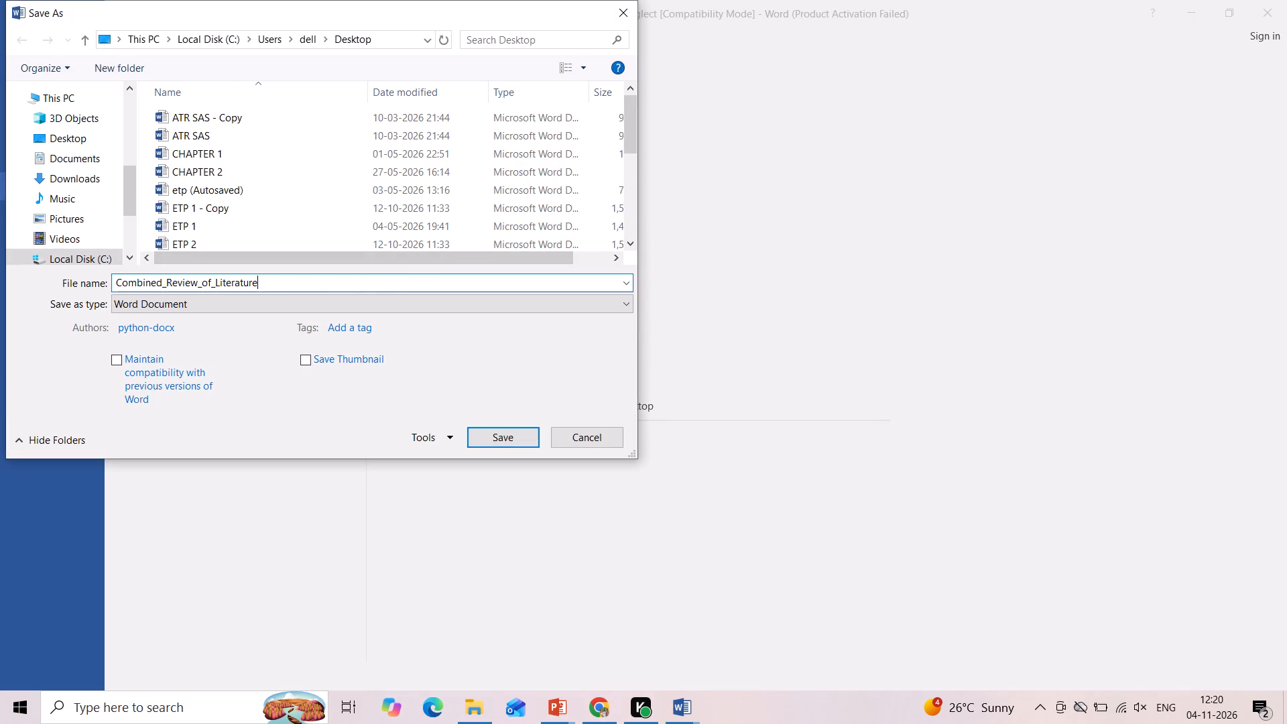
pyautogui.click(215, 282)
pyautogui.press('BackSpace')
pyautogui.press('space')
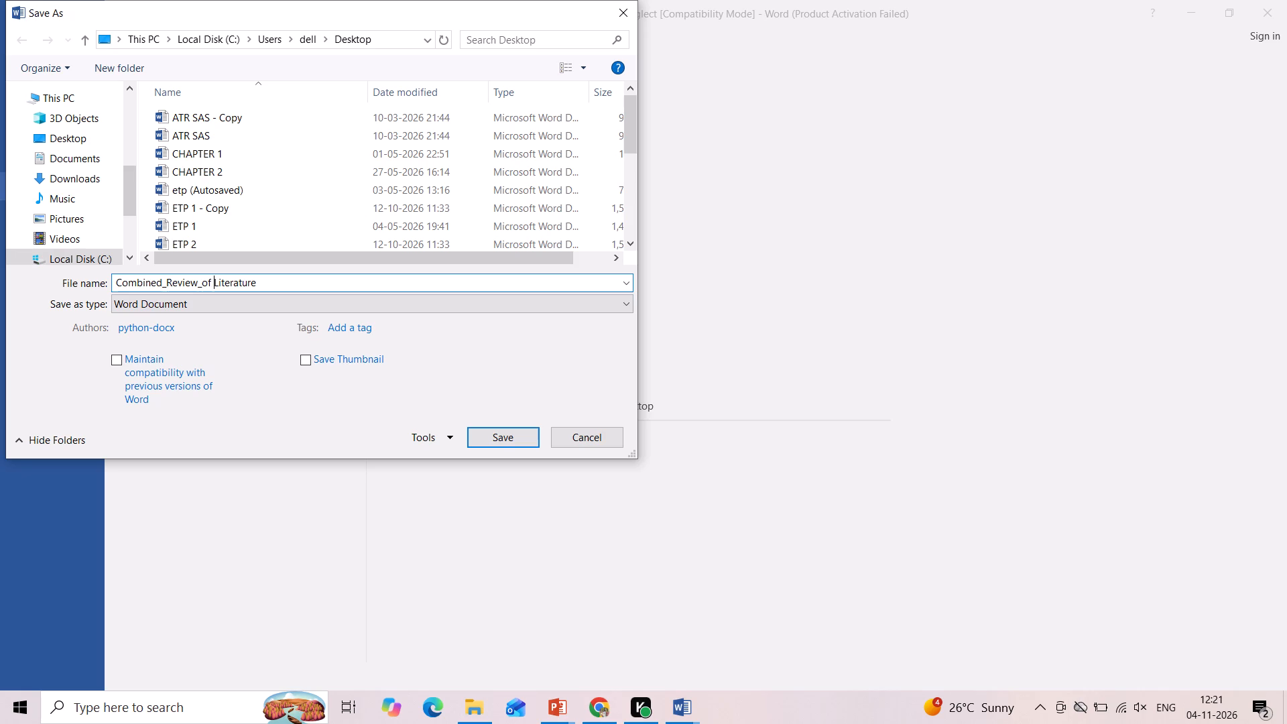
pyautogui.click(202, 284)
pyautogui.press('BackSpace')
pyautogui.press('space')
pyautogui.click(167, 285)
pyautogui.press('BackSpace')
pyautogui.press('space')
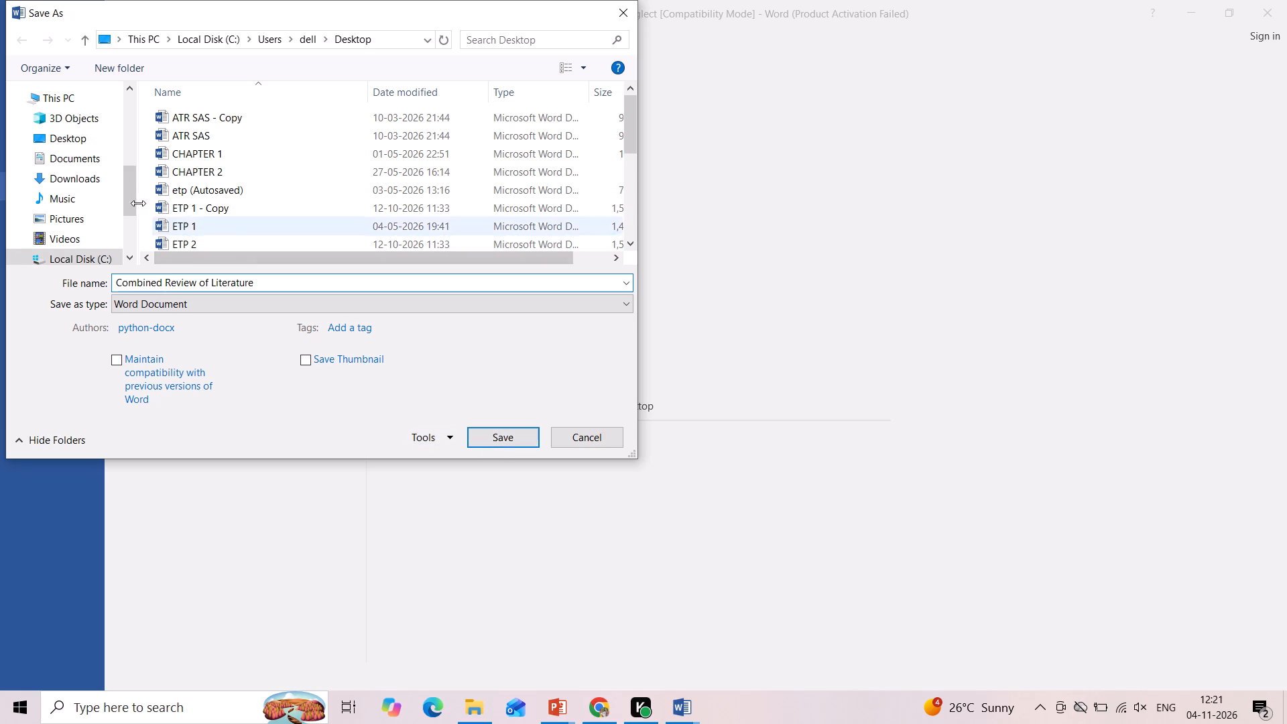
pyautogui.click(84, 139)
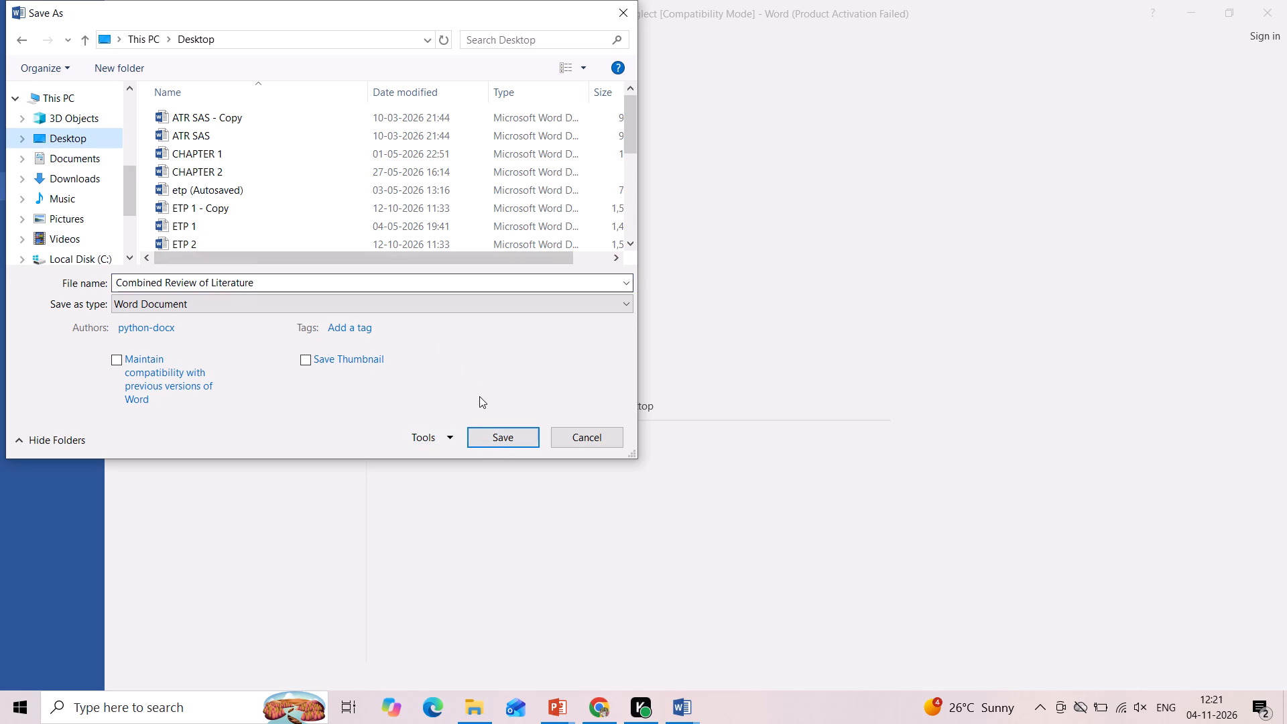
pyautogui.click(480, 433)
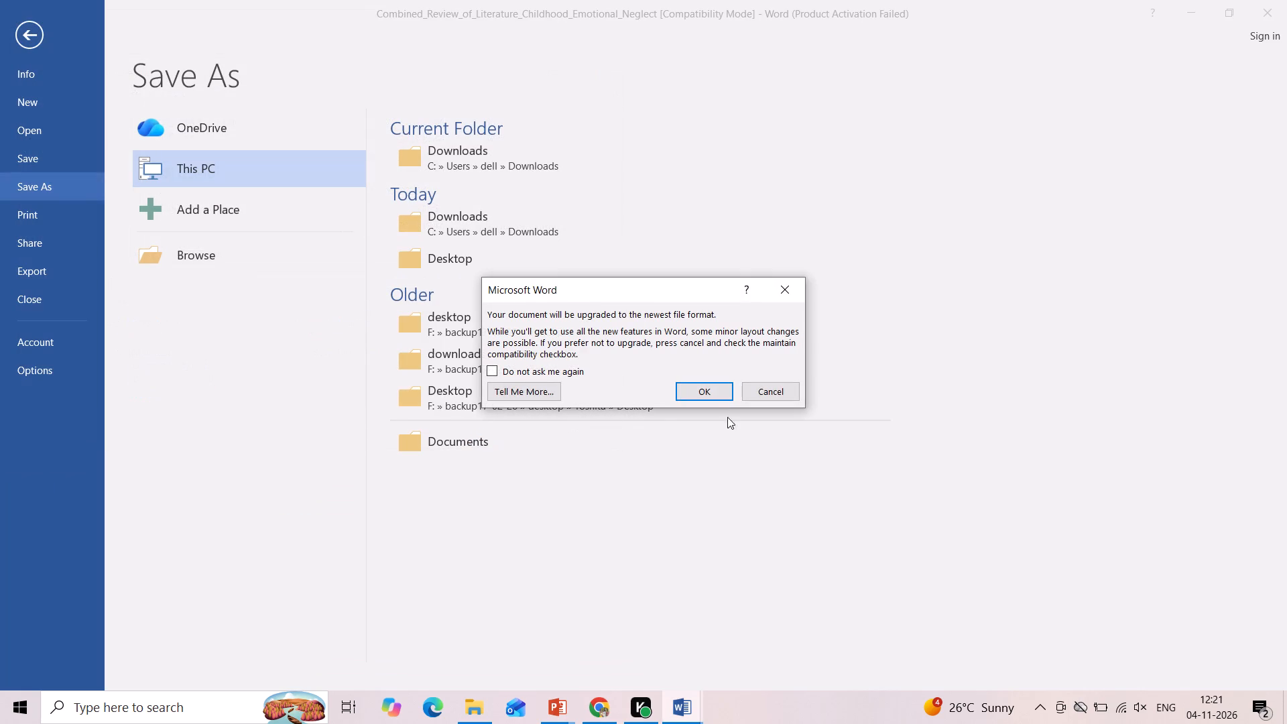
# Finish saving the combined literature review document by accepting its upgrade to the newest file format.
pyautogui.click(712, 386)
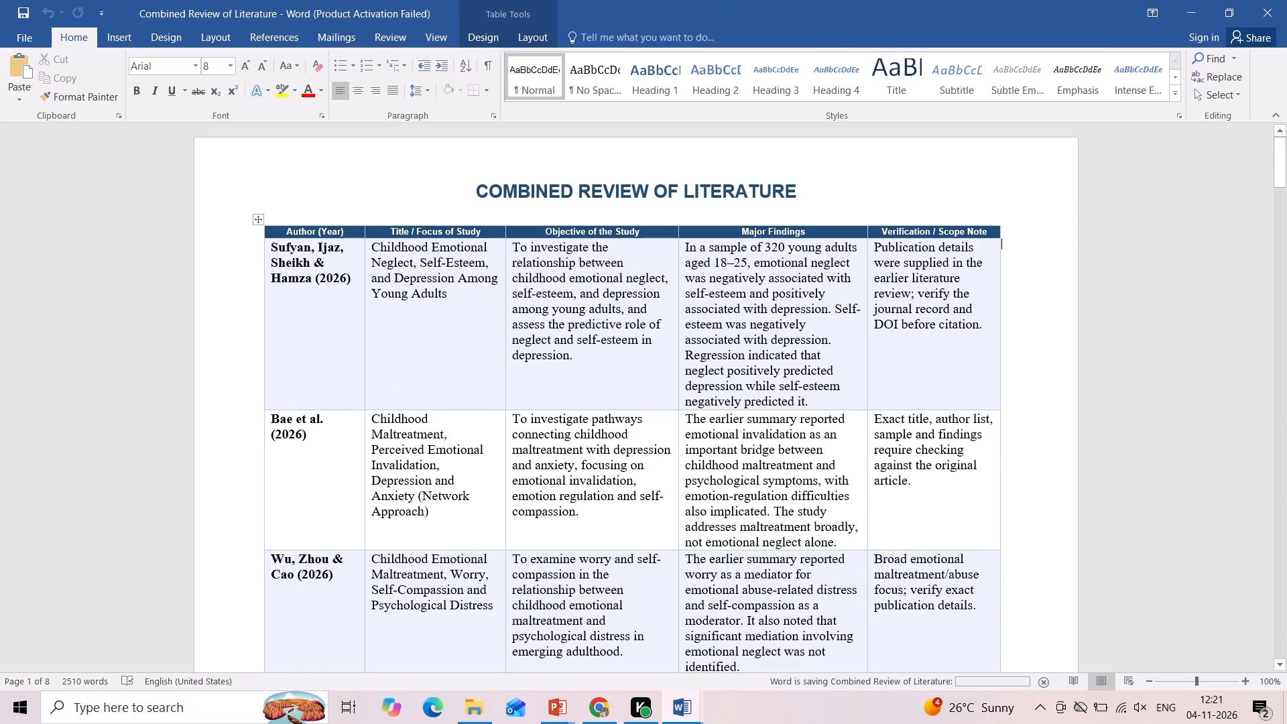
# Switch to ETP 2 PPT in PowerPoint and select all table rows below the header on the REVIEW OF LITERATURE slide.
pyautogui.click(596, 705)
pyautogui.click(565, 709)
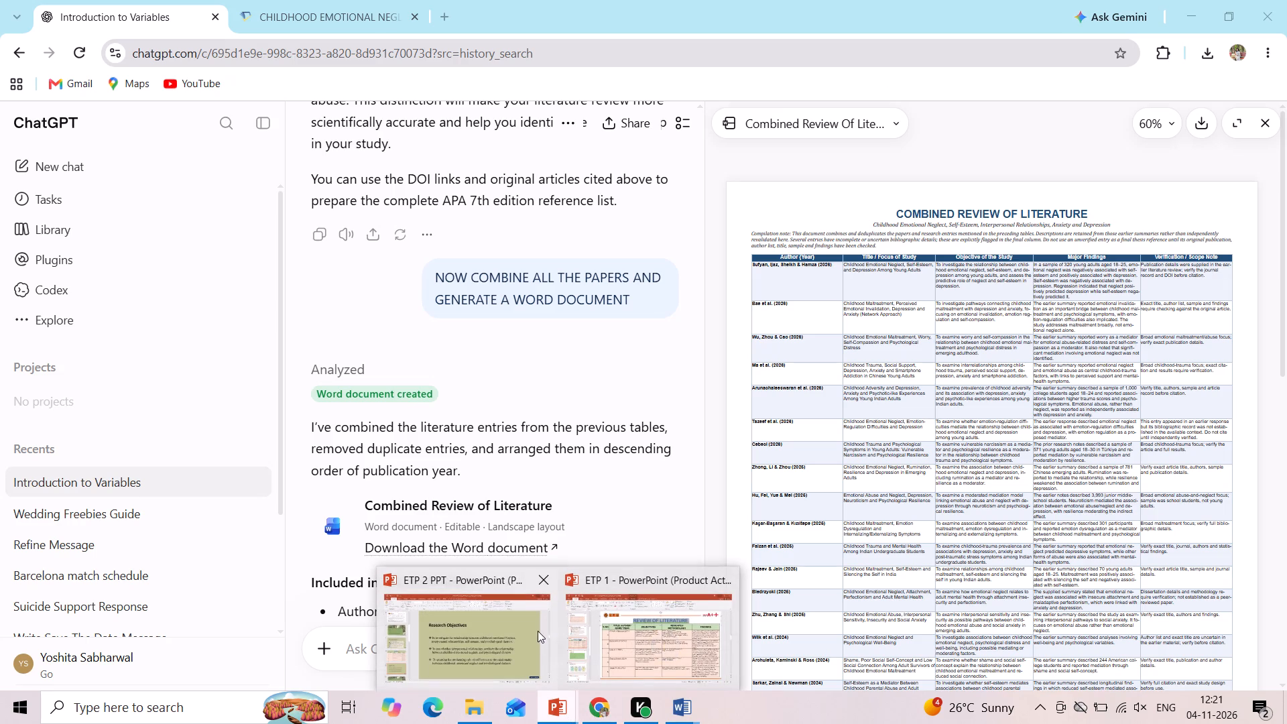
pyautogui.click(530, 618)
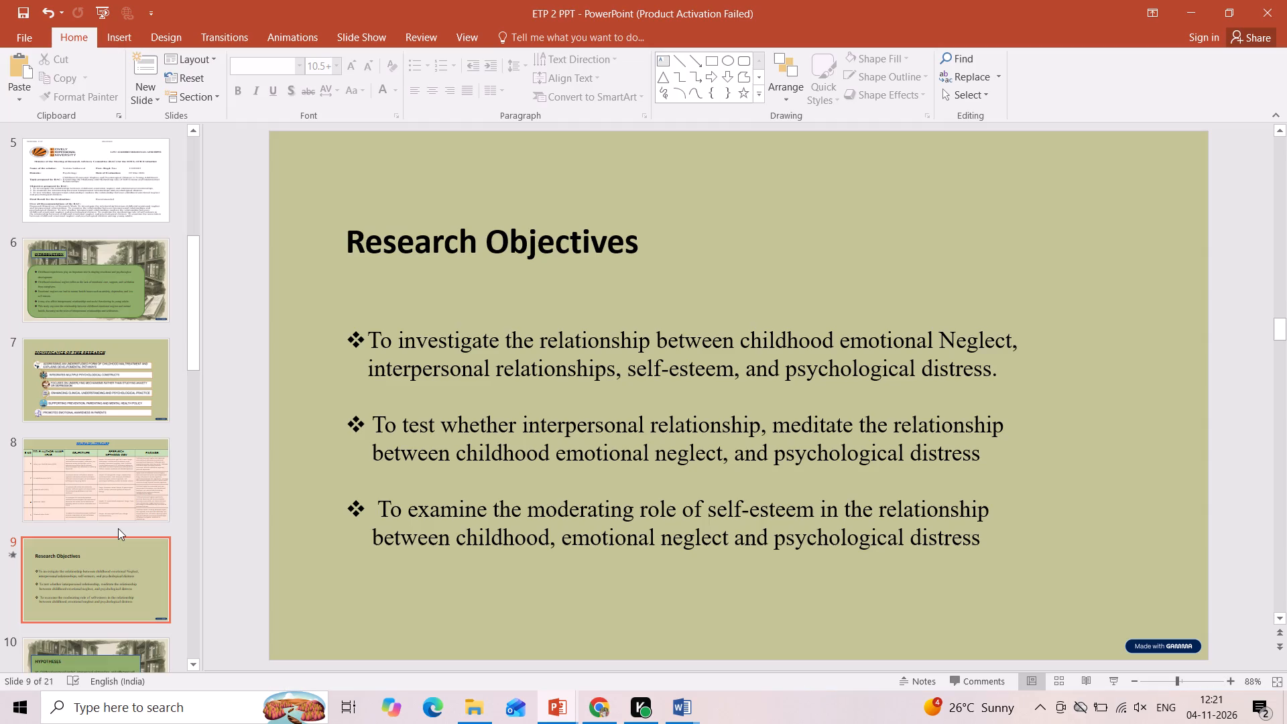
pyautogui.click(111, 497)
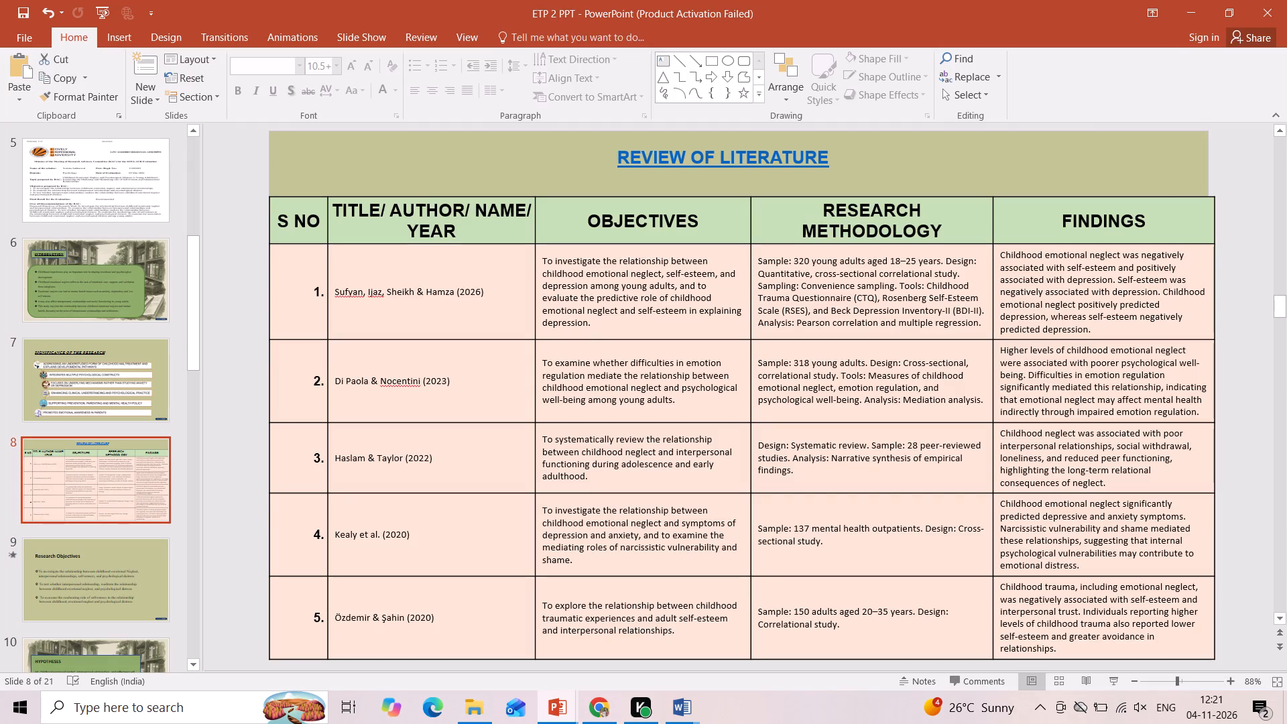
pyautogui.moveTo(306, 260); pyautogui.dragTo(493, 327)
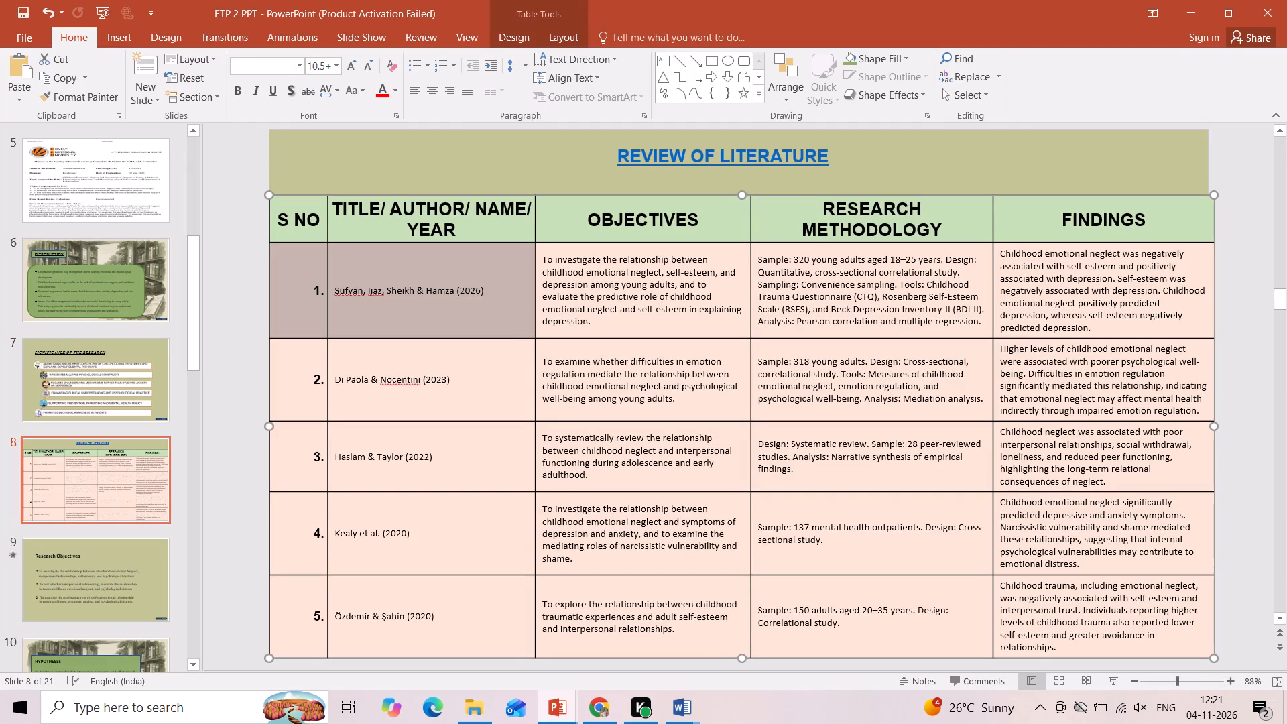
pyautogui.moveTo(493, 327); pyautogui.dragTo(1135, 612)
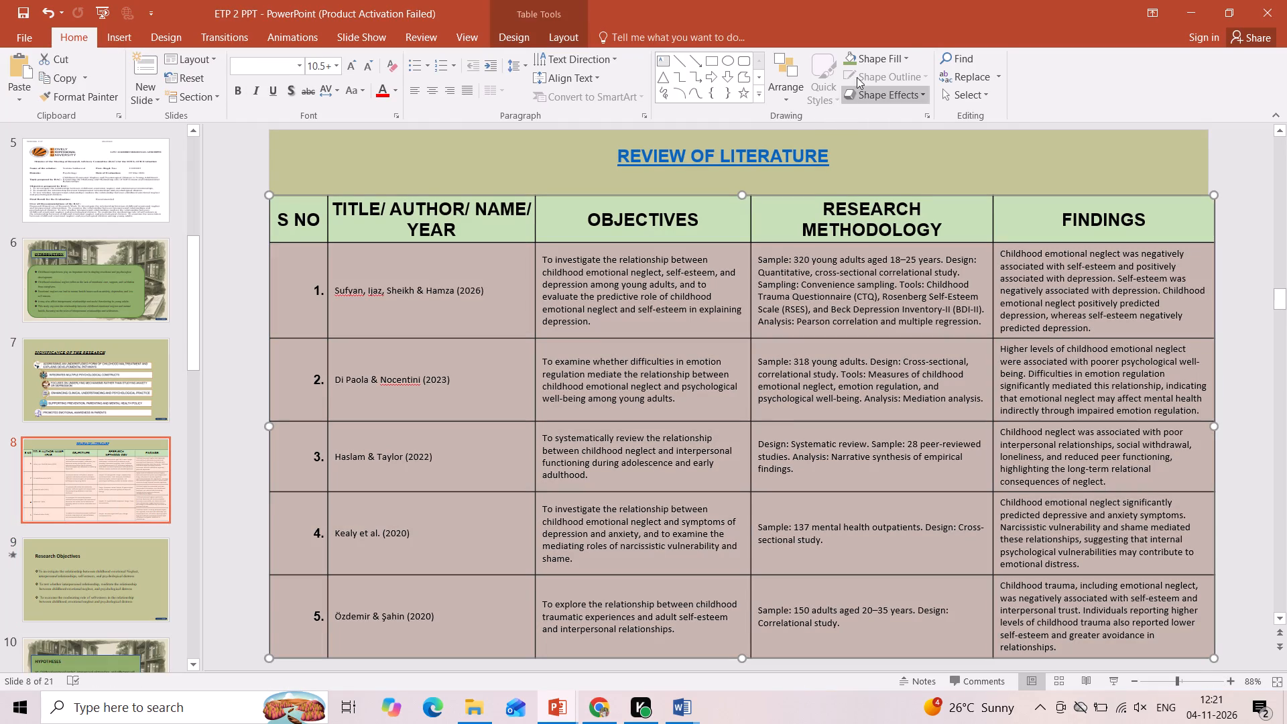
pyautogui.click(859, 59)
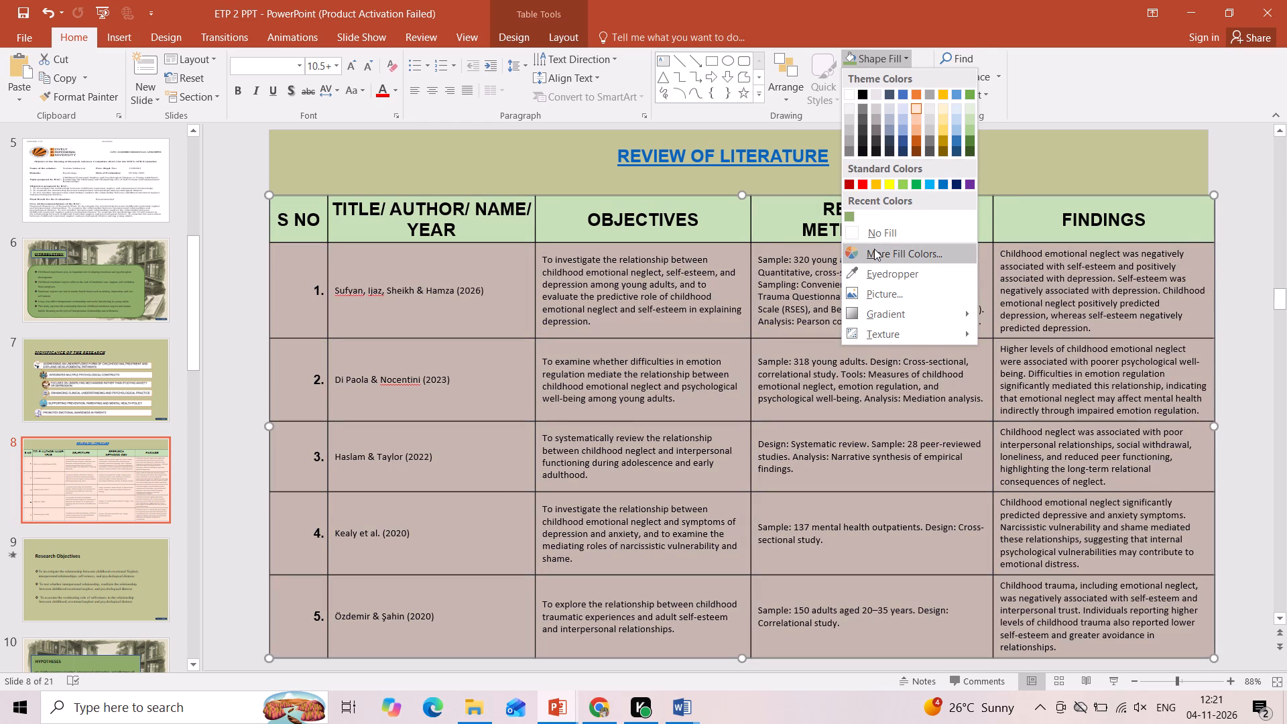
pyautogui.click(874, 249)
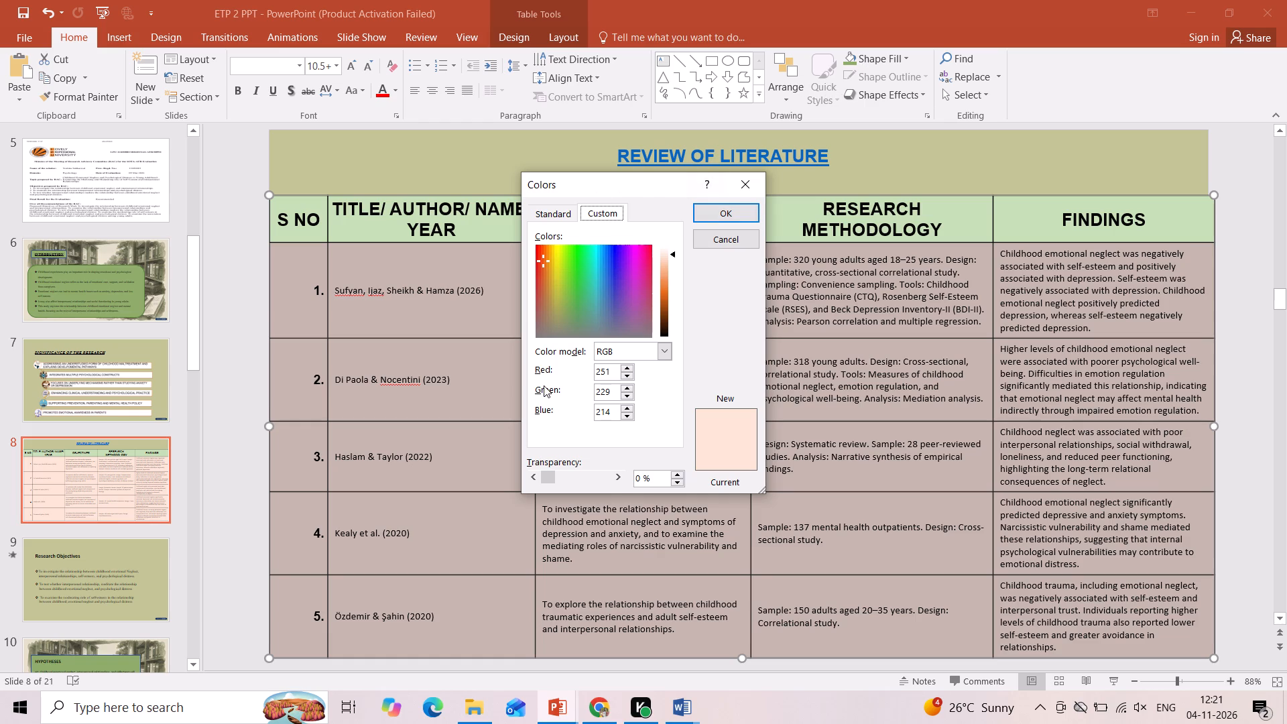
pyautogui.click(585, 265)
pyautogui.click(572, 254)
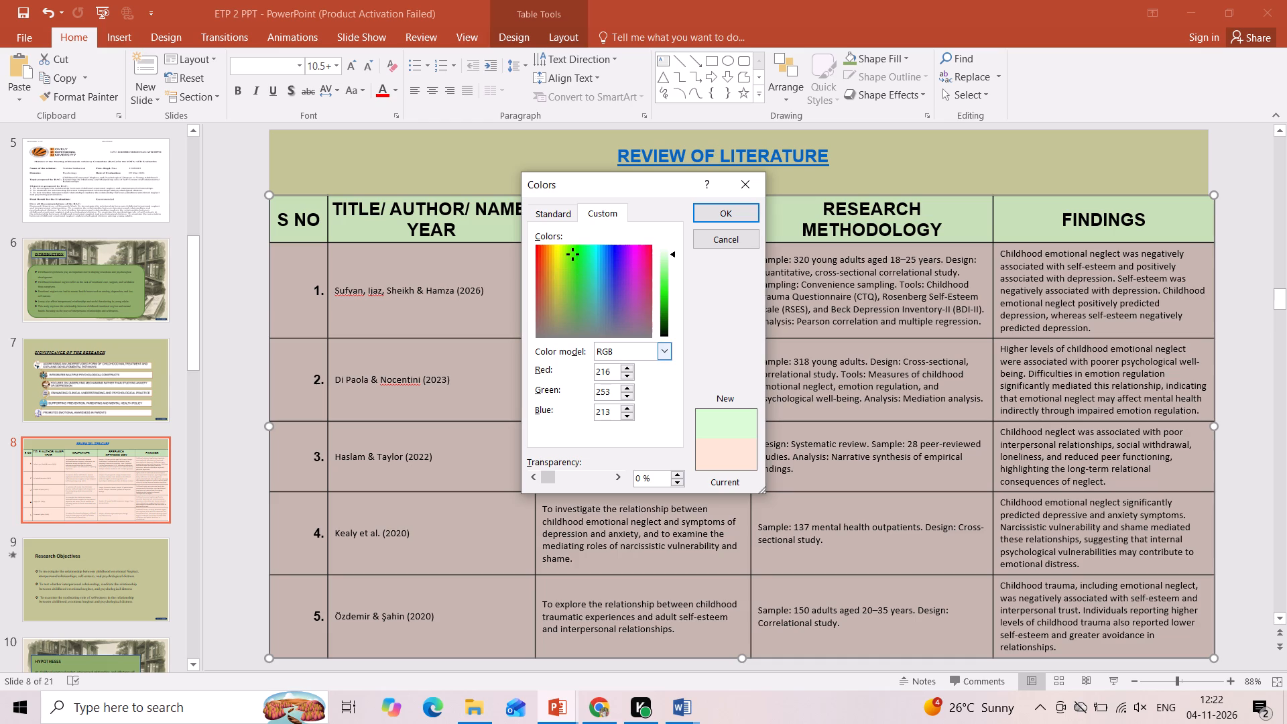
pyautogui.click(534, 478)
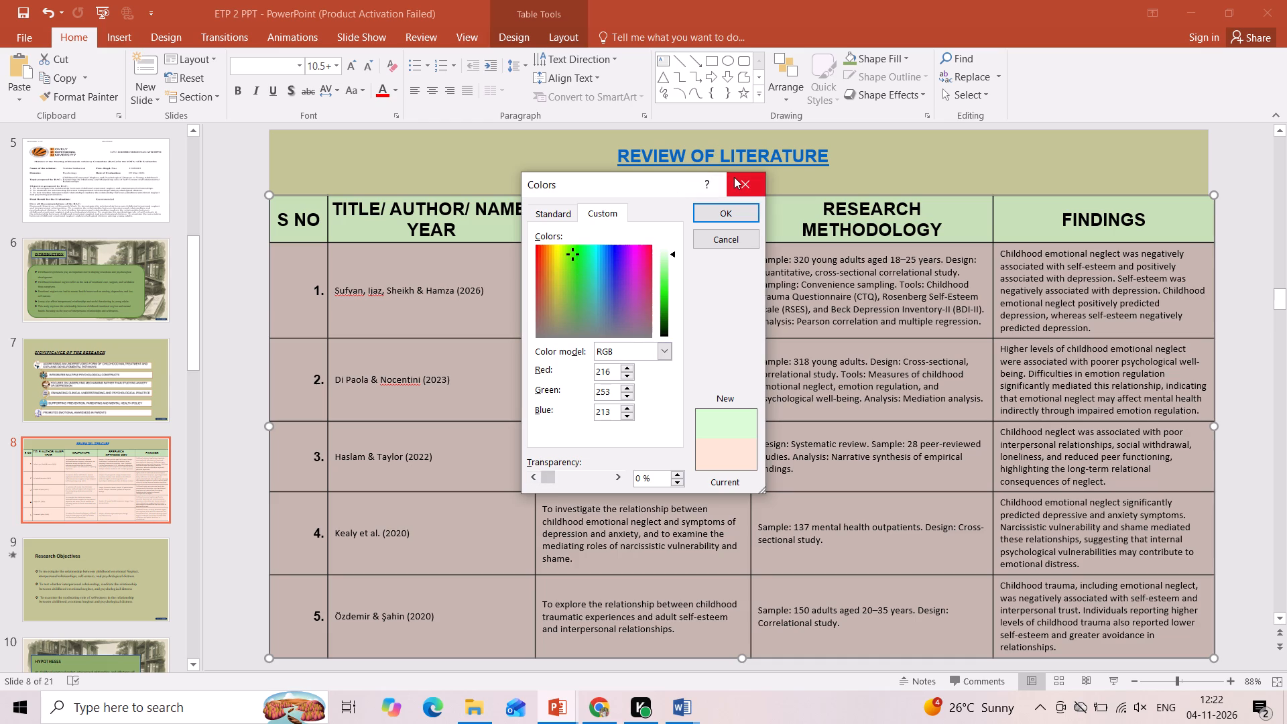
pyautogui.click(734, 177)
# Set the selected literature table rows below the header to No Fill and deselect the table.
pyautogui.click(877, 58)
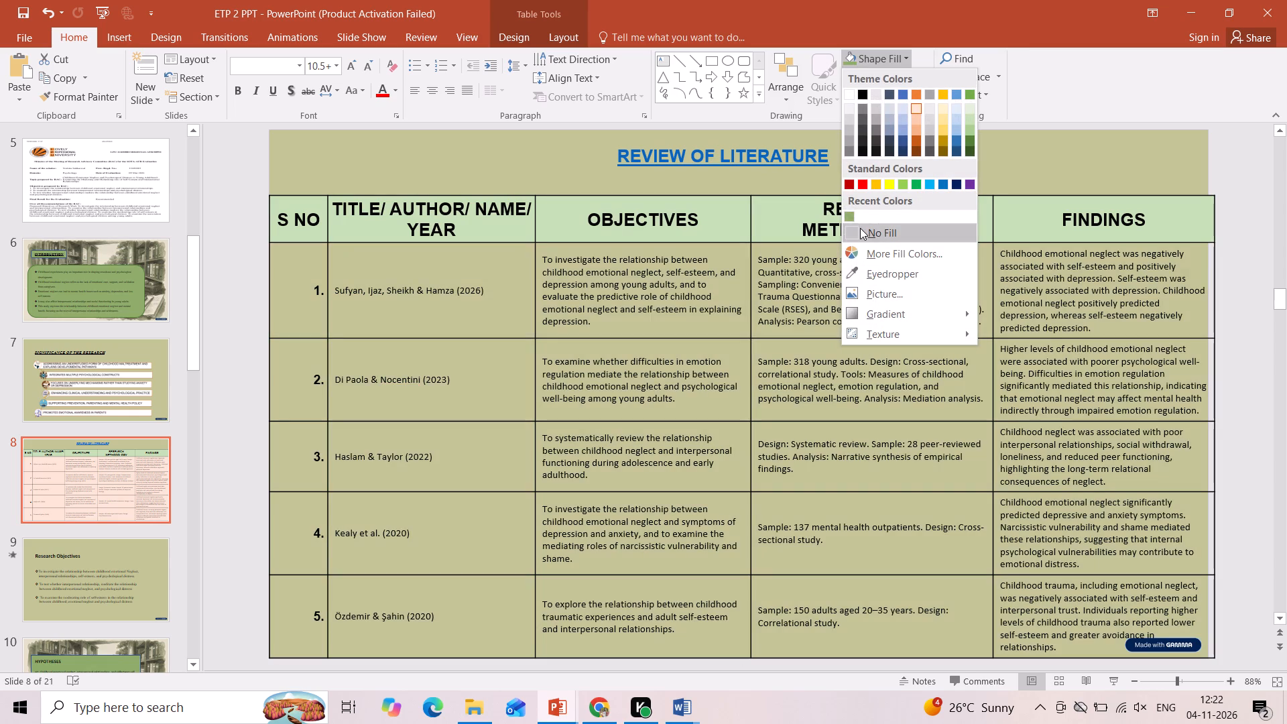
pyautogui.click(860, 228)
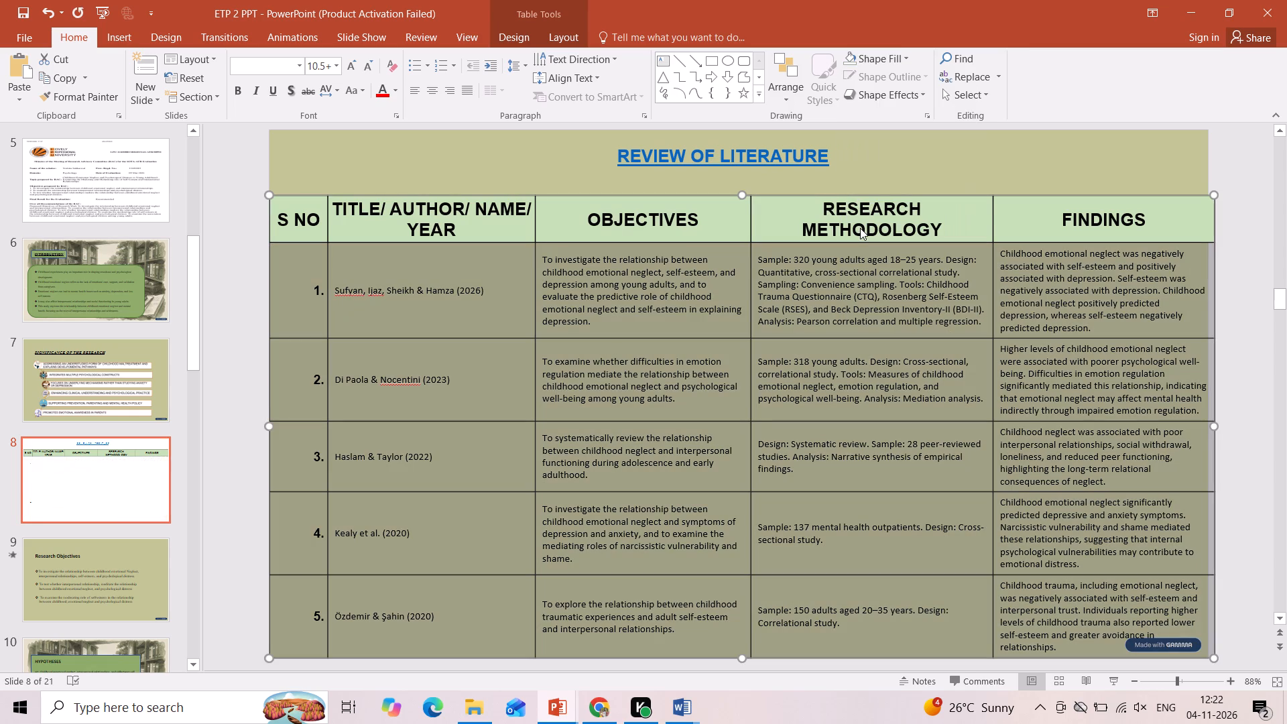
pyautogui.click(744, 218)
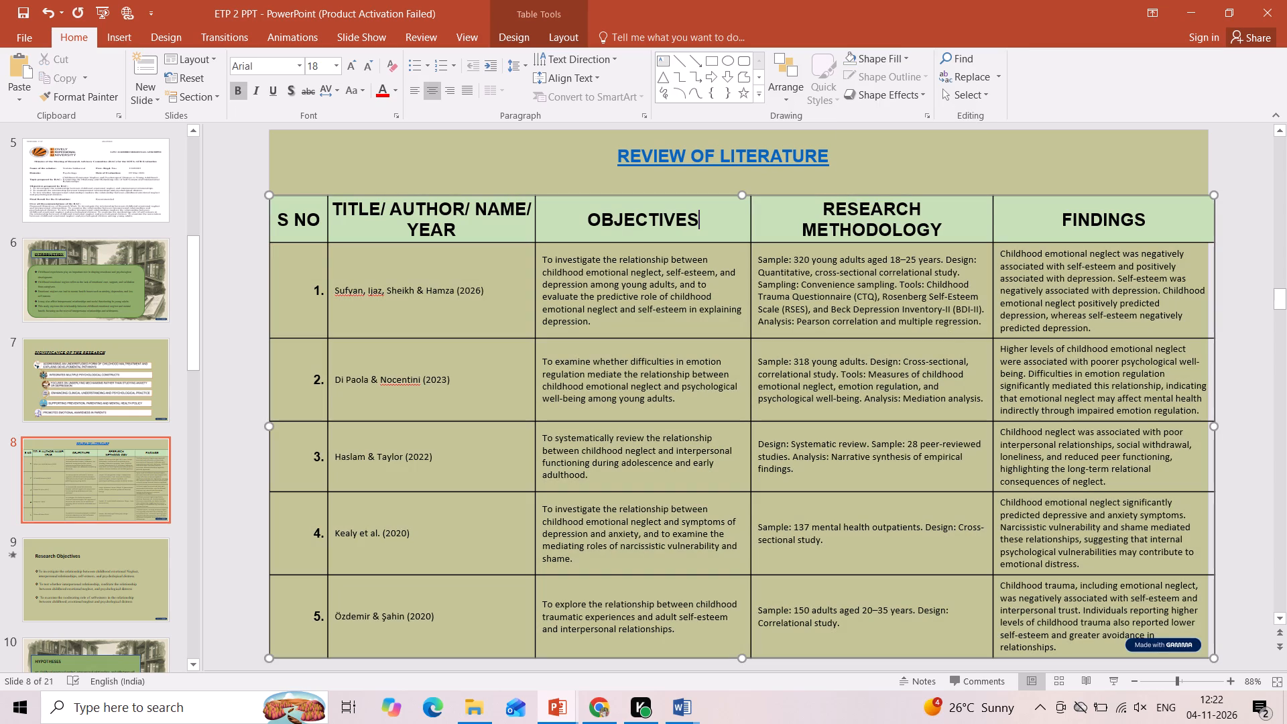
pyautogui.moveTo(1174, 221); pyautogui.dragTo(1133, 221)
pyautogui.moveTo(1133, 221); pyautogui.dragTo(1022, 227)
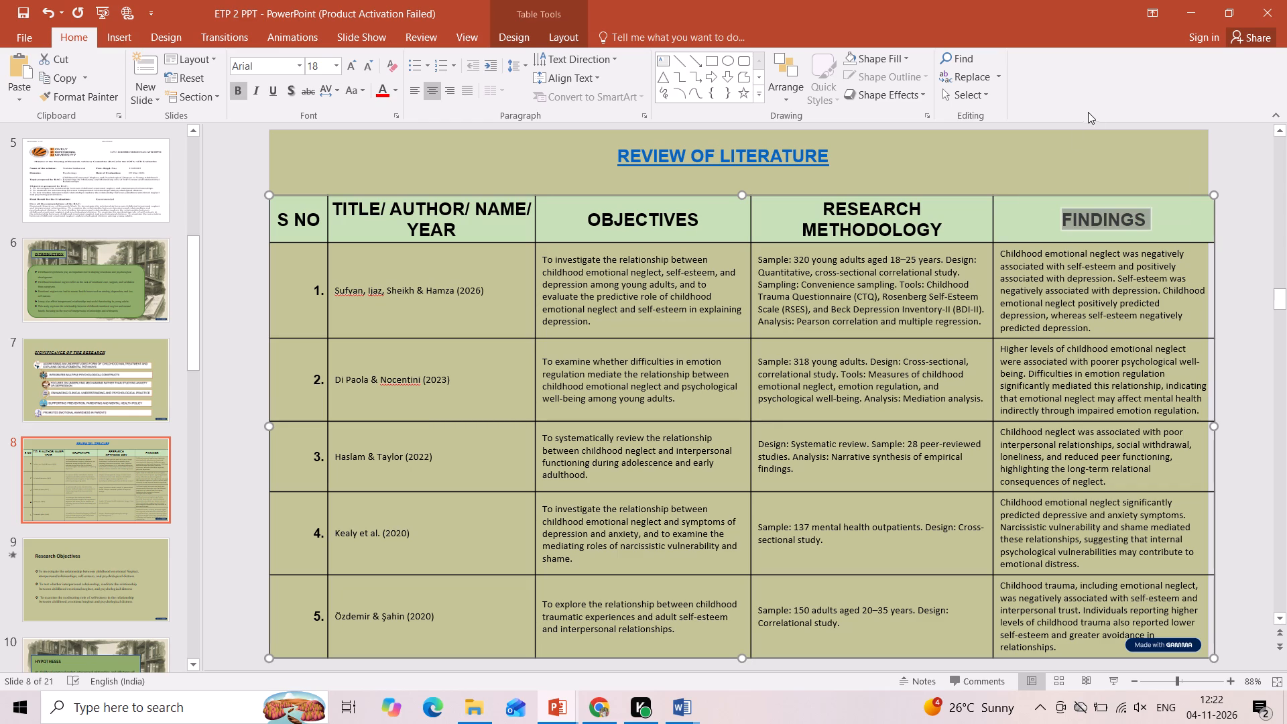
pyautogui.click(1059, 149)
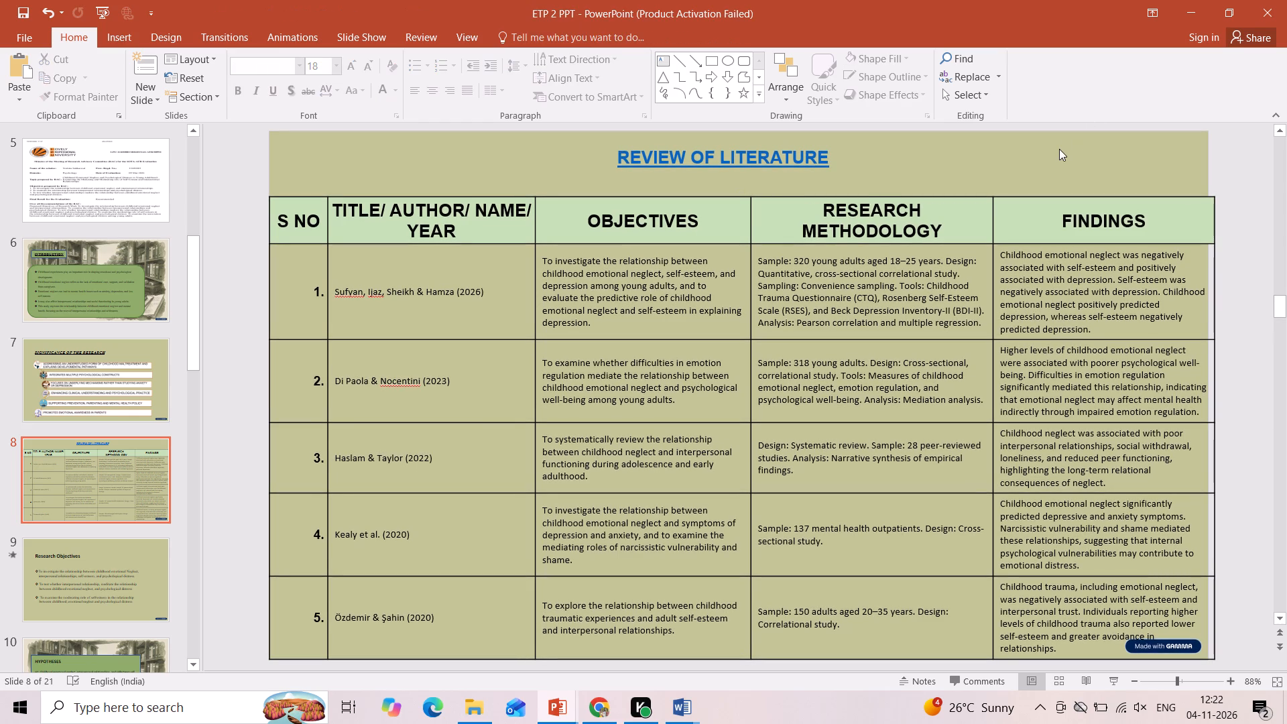
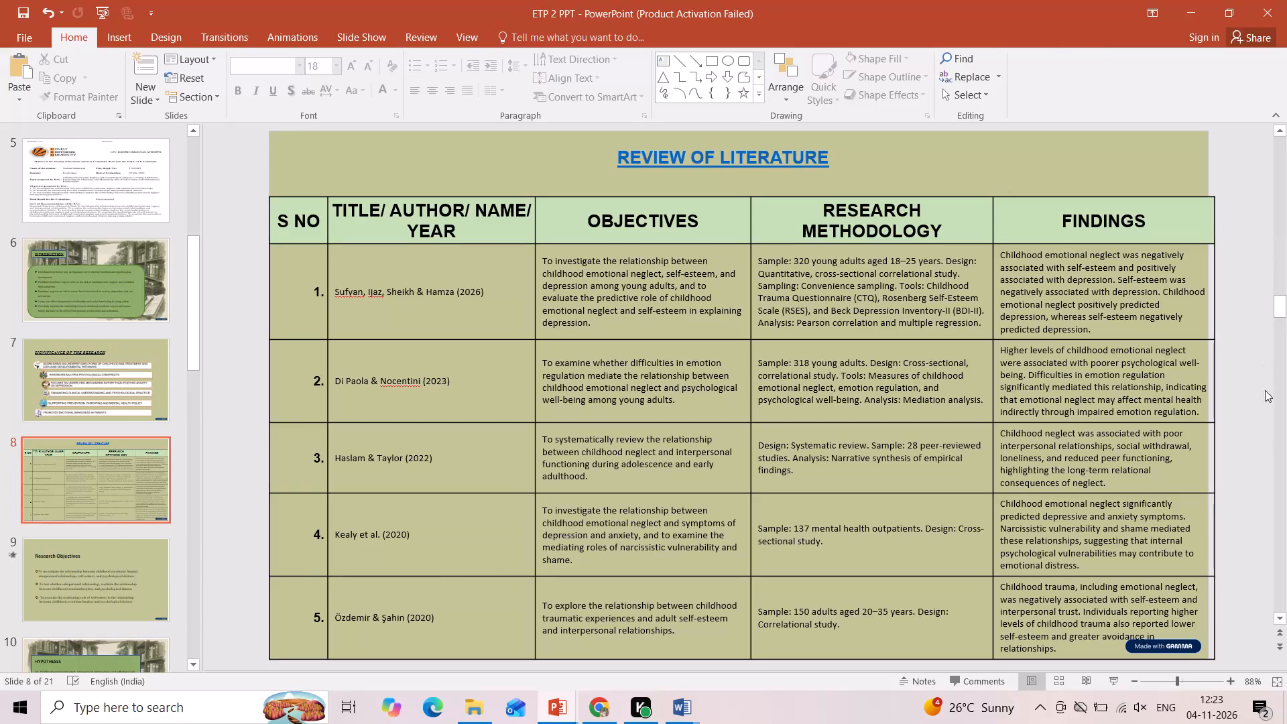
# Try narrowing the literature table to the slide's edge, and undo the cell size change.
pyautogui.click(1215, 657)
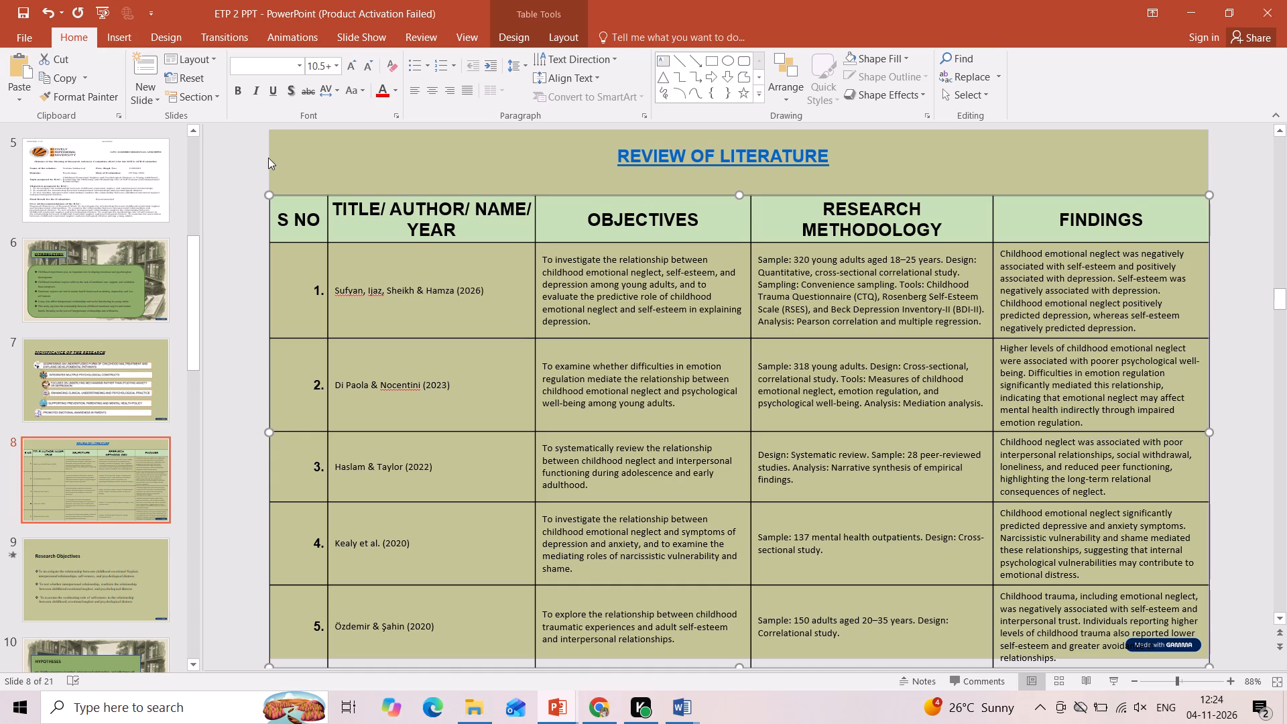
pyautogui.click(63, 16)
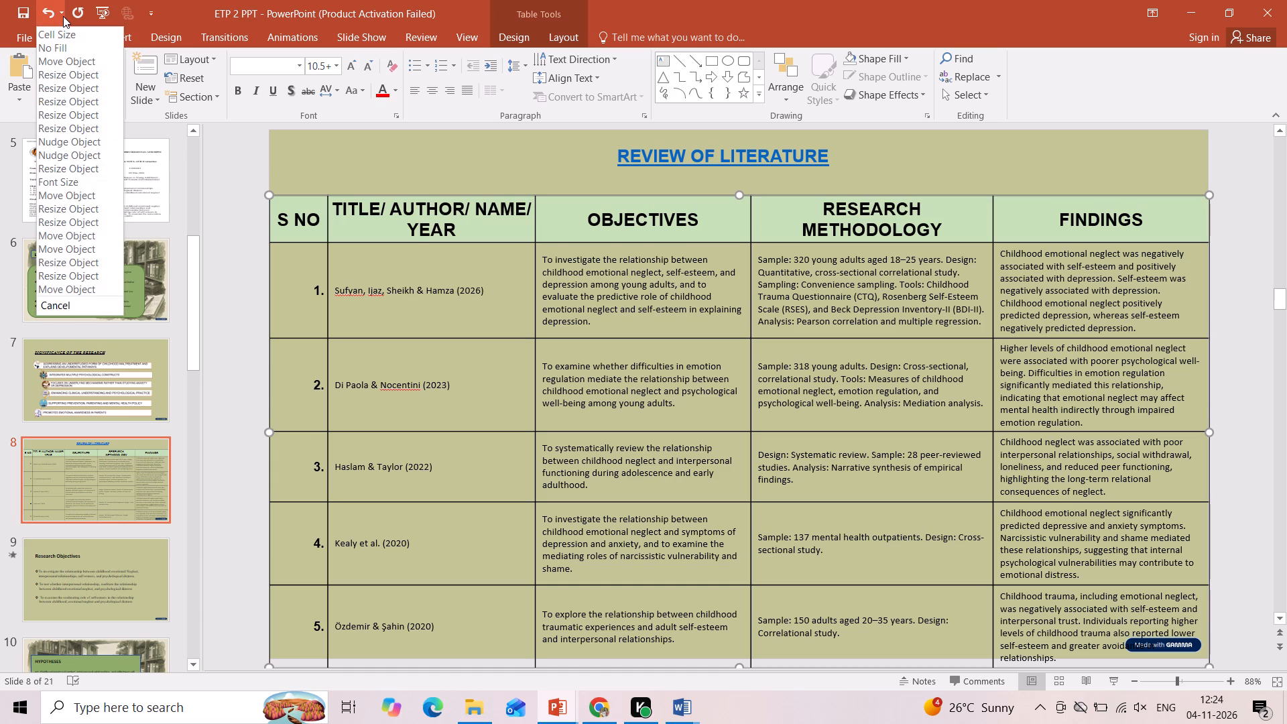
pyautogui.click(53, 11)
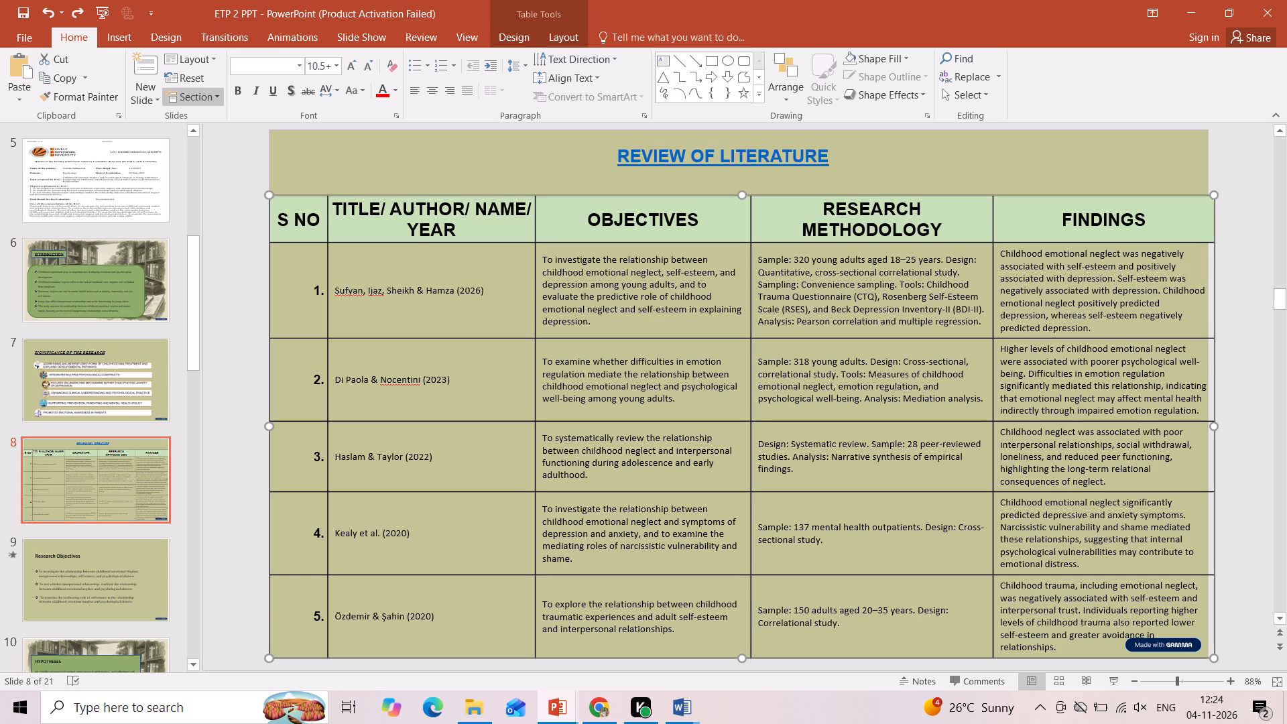
# Set the literature table's header row, from S NO to FINDINGS, to No Fill and deselect the table.
pyautogui.moveTo(285, 204); pyautogui.dragTo(559, 192)
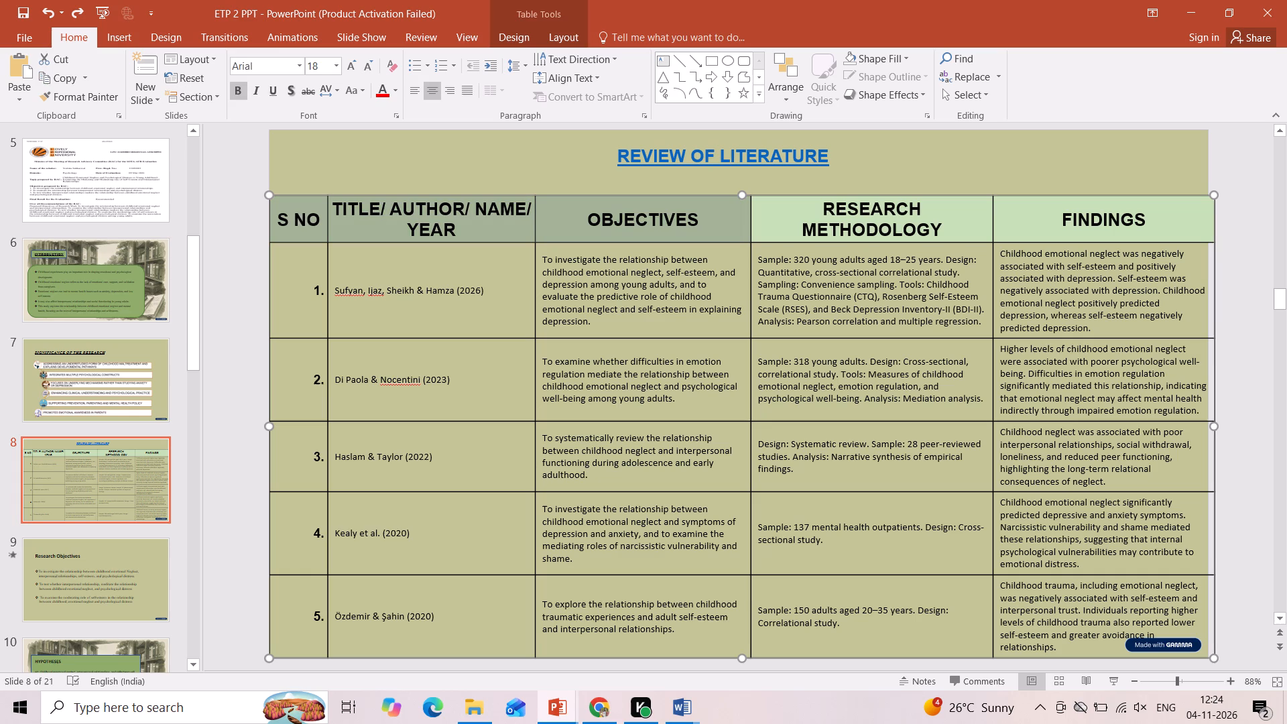
pyautogui.moveTo(559, 192); pyautogui.dragTo(1085, 190)
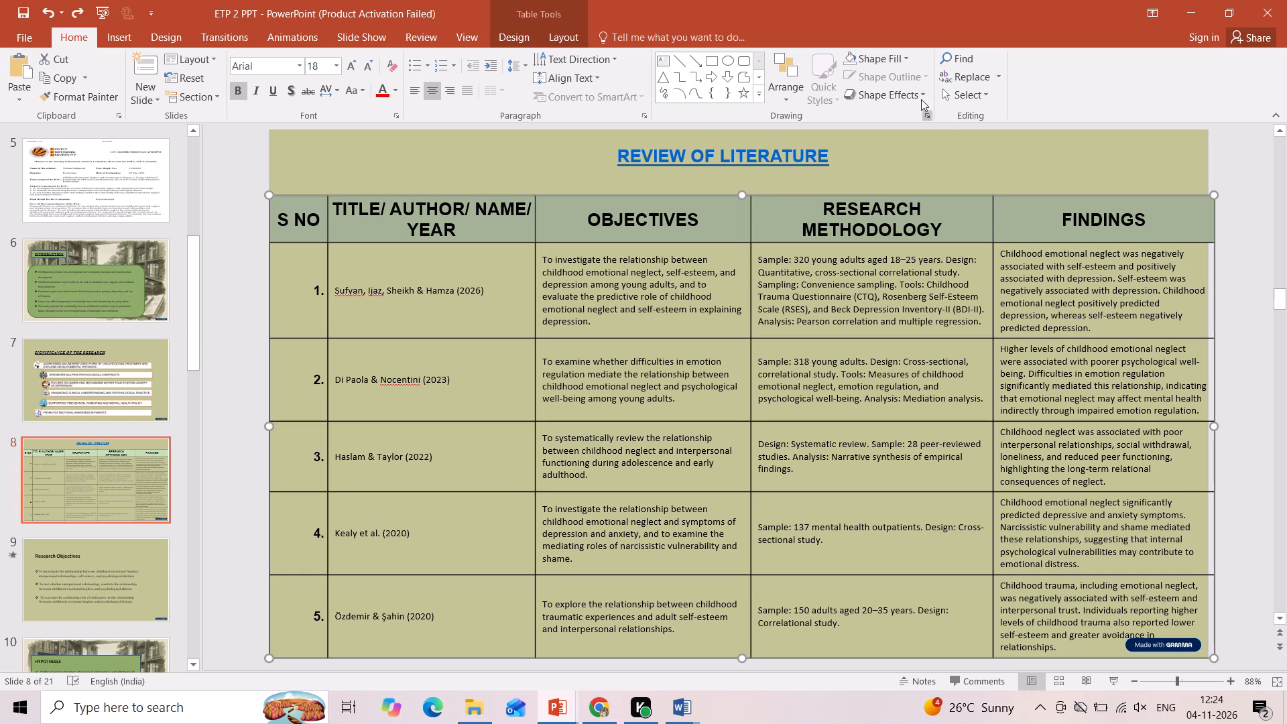
pyautogui.click(898, 60)
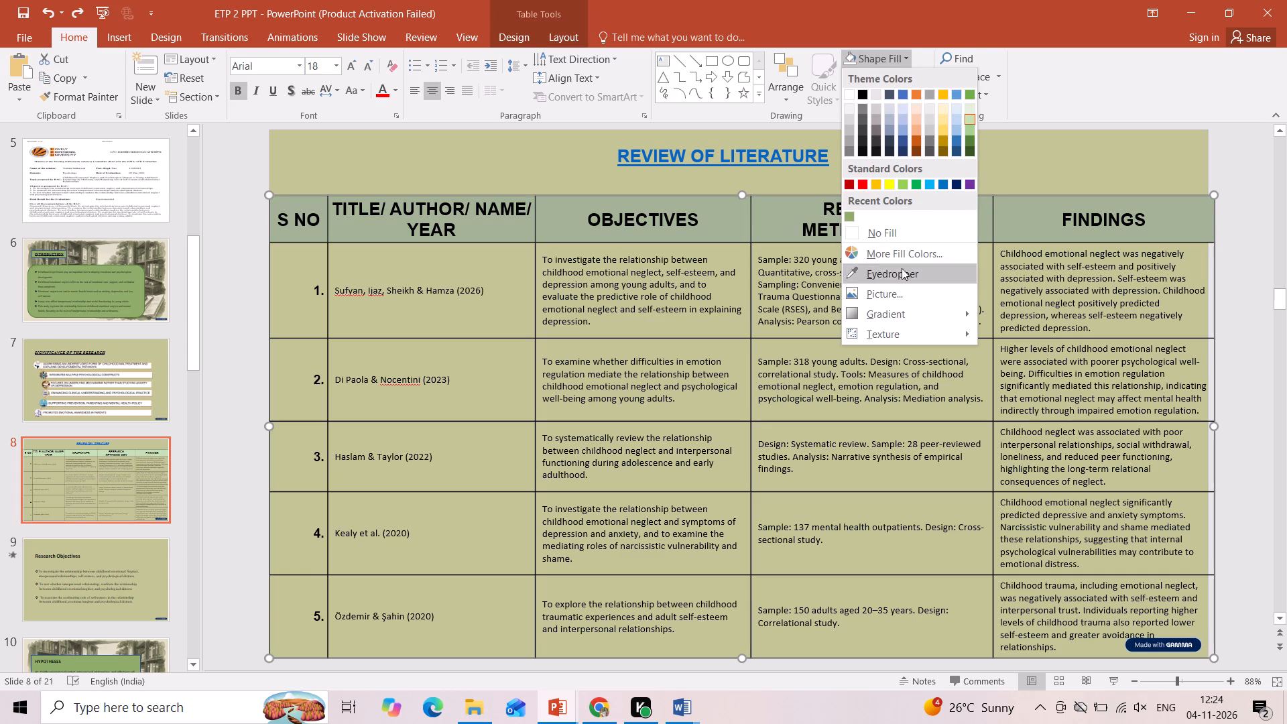
pyautogui.click(877, 232)
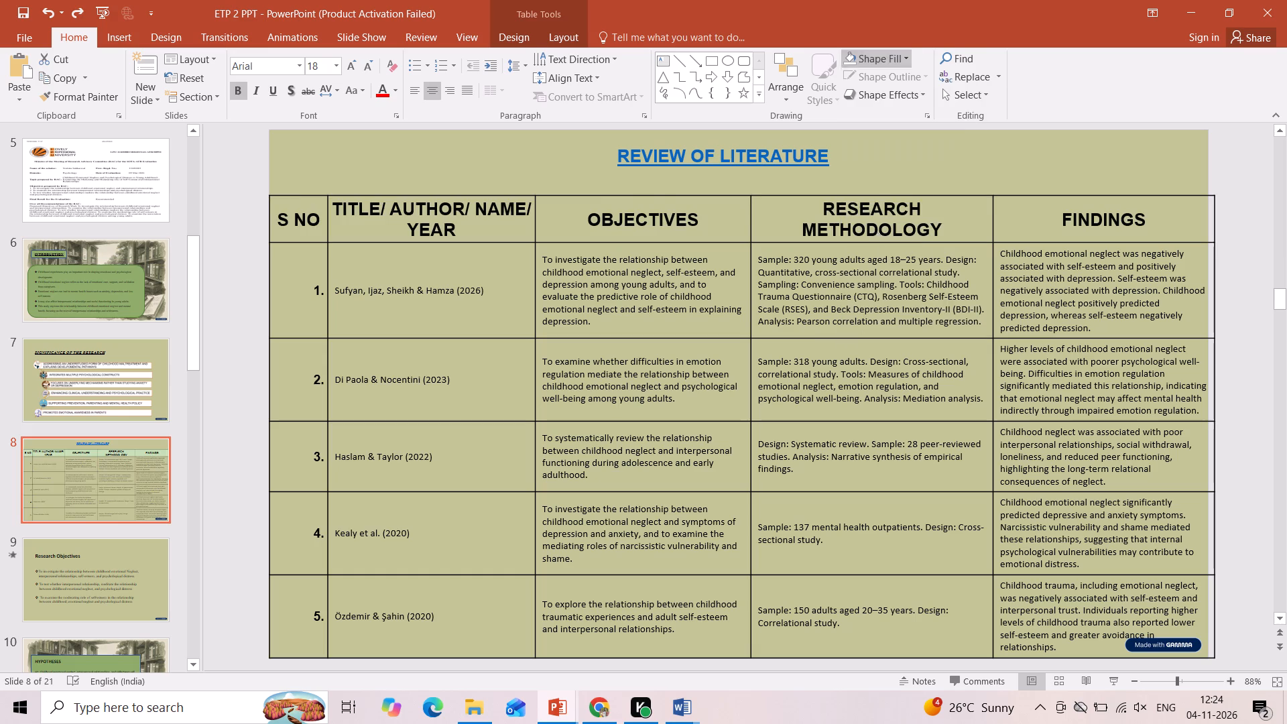
pyautogui.click(991, 145)
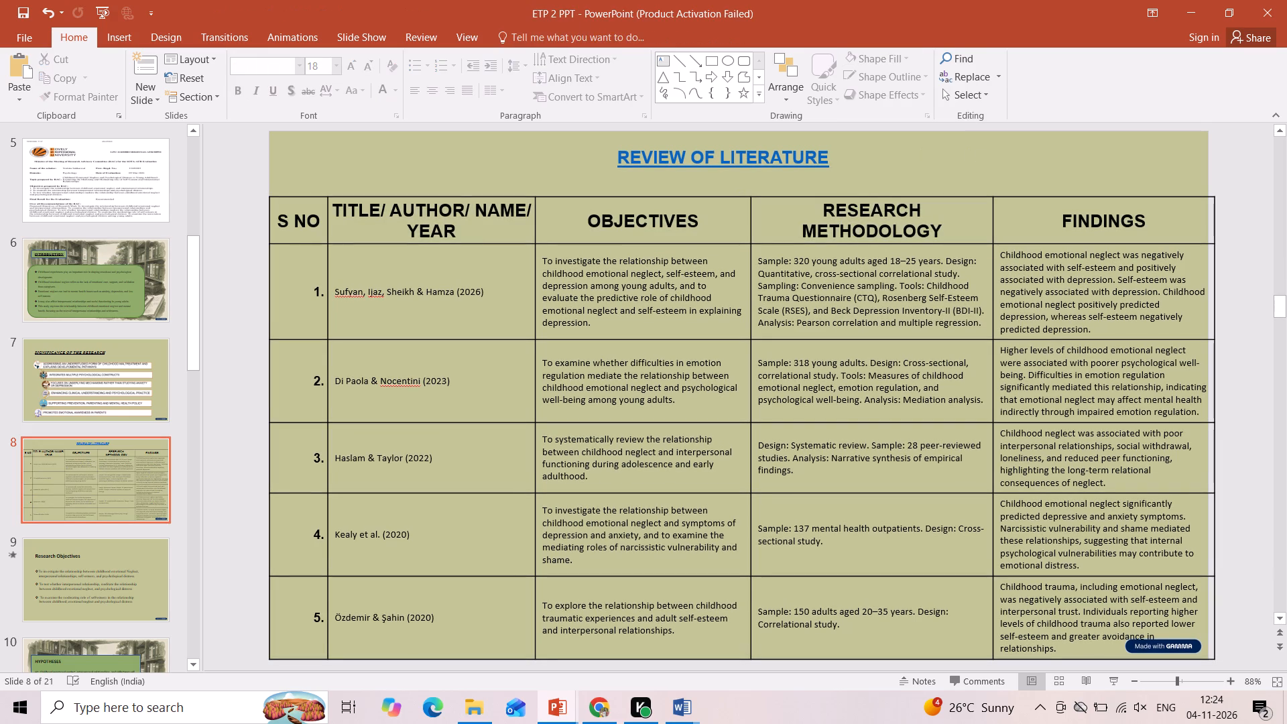
# Change the REVIEW OF LITERATURE title's hyperlink target to the Combined Review of Literature document on the Desktop and deselect the title.
pyautogui.moveTo(824, 158); pyautogui.dragTo(665, 162)
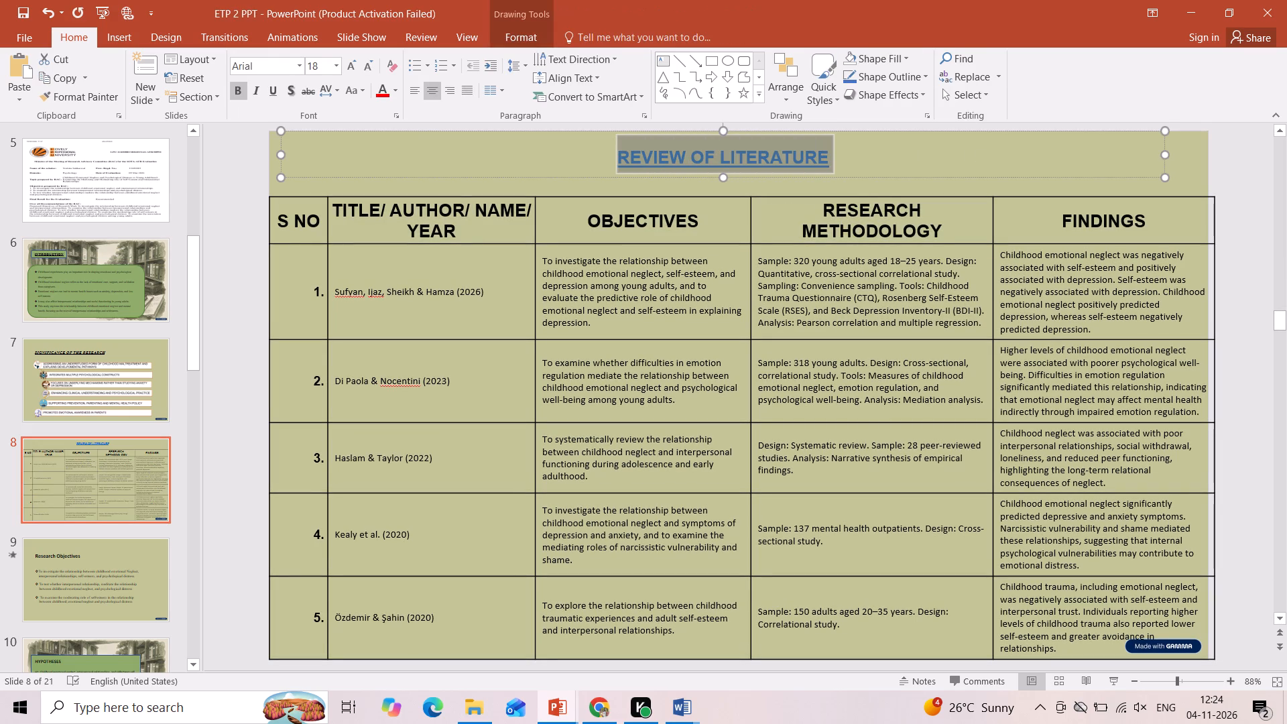
pyautogui.moveTo(665, 162); pyautogui.dragTo(633, 161)
pyautogui.click(121, 34)
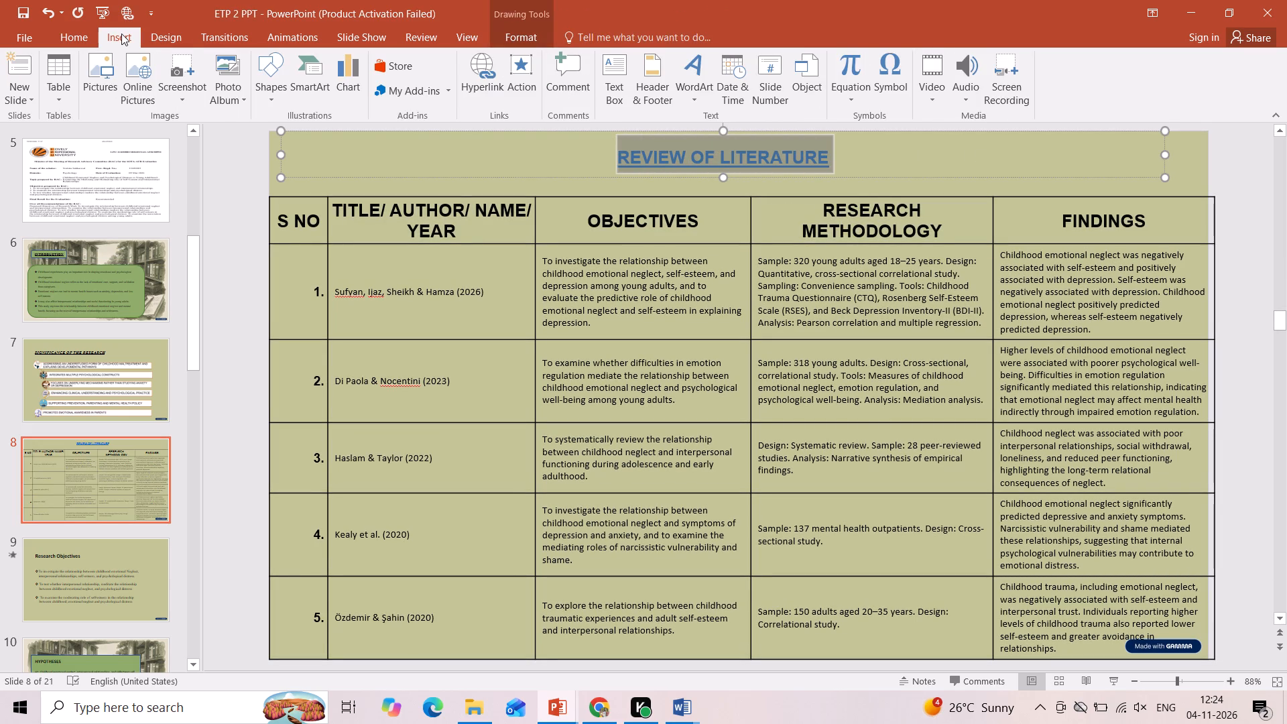
pyautogui.click(483, 74)
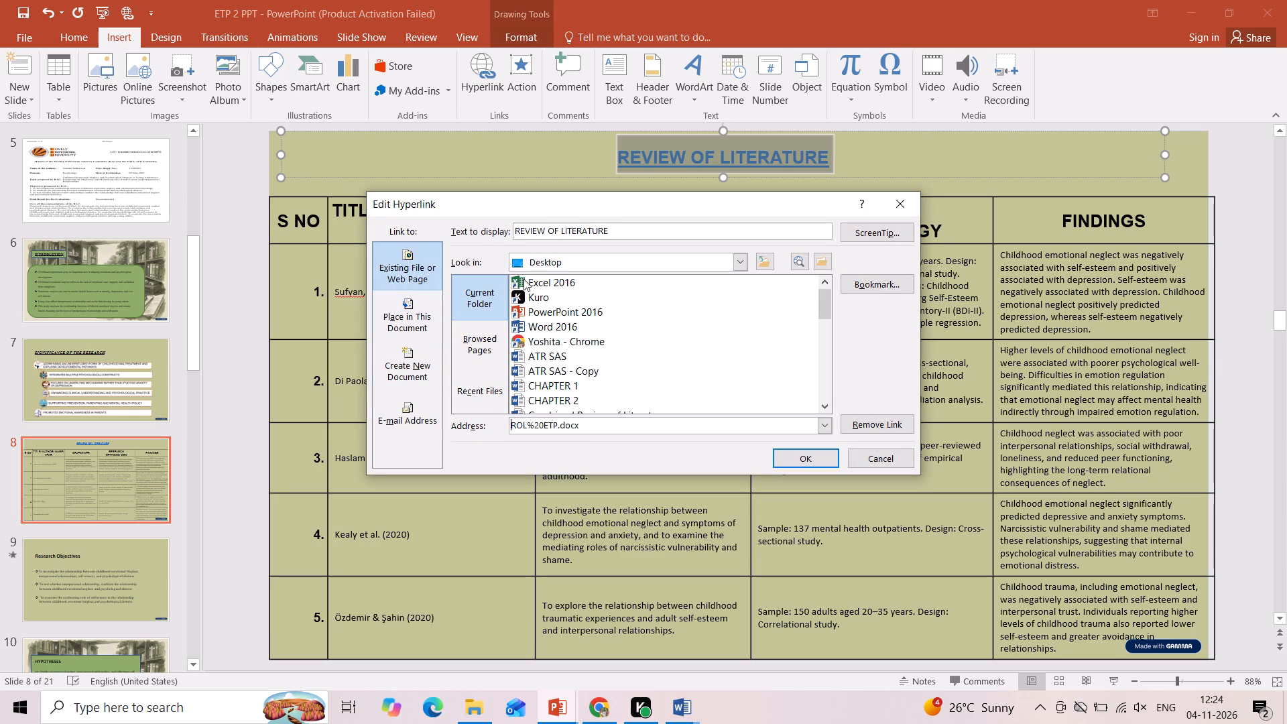
pyautogui.click(610, 430)
pyautogui.press('BackSpace')
pyautogui.press('BackSpace')
pyautogui.press('BackSpace')
pyautogui.press('BackSpace')
pyautogui.press('BackSpace')
pyautogui.press('BackSpace')
pyautogui.press('BackSpace')
pyautogui.press('BackSpace')
pyautogui.press('BackSpace')
pyautogui.press('BackSpace')
pyautogui.press('BackSpace')
pyautogui.press('BackSpace')
pyautogui.press('BackSpace')
pyautogui.press('BackSpace')
pyautogui.press('BackSpace')
pyautogui.press('BackSpace')
pyautogui.press('BackSpace')
pyautogui.press('BackSpace')
pyautogui.press('BackSpace')
pyautogui.press('BackSpace')
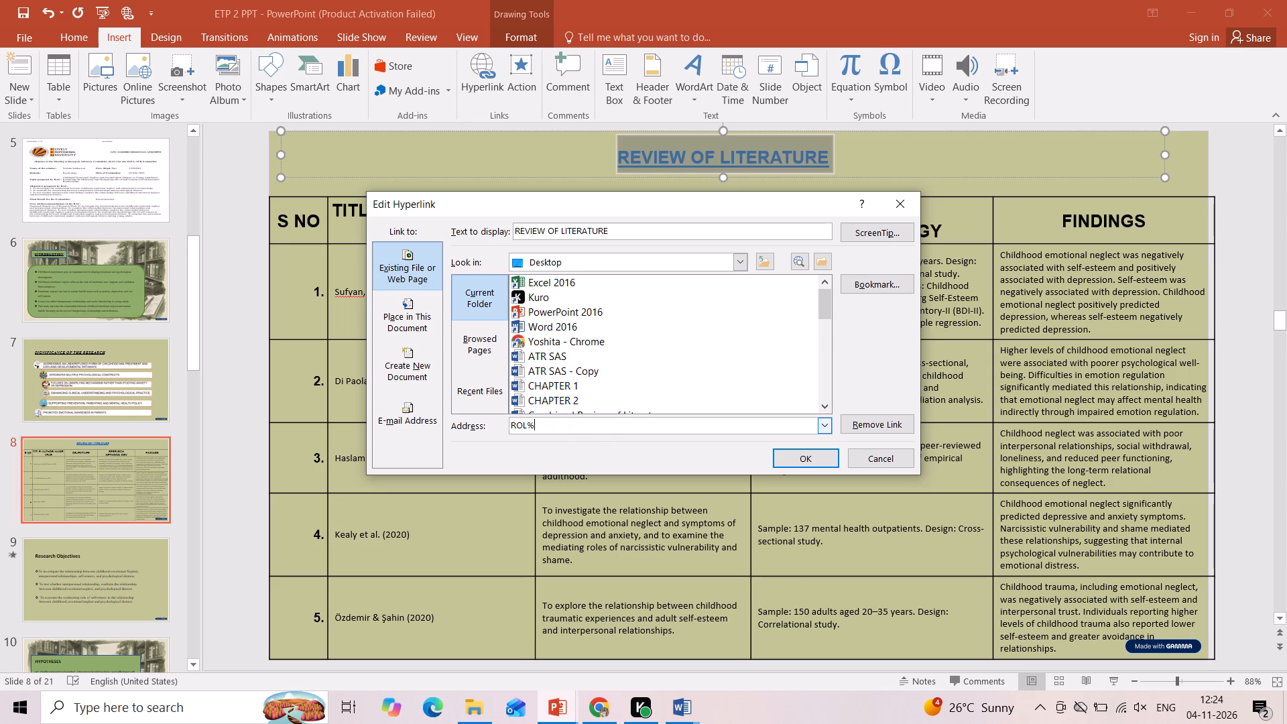
pyautogui.write('CO')
pyautogui.write('MB')
pyautogui.write('INED')
pyautogui.moveTo(824, 311); pyautogui.dragTo(824, 322)
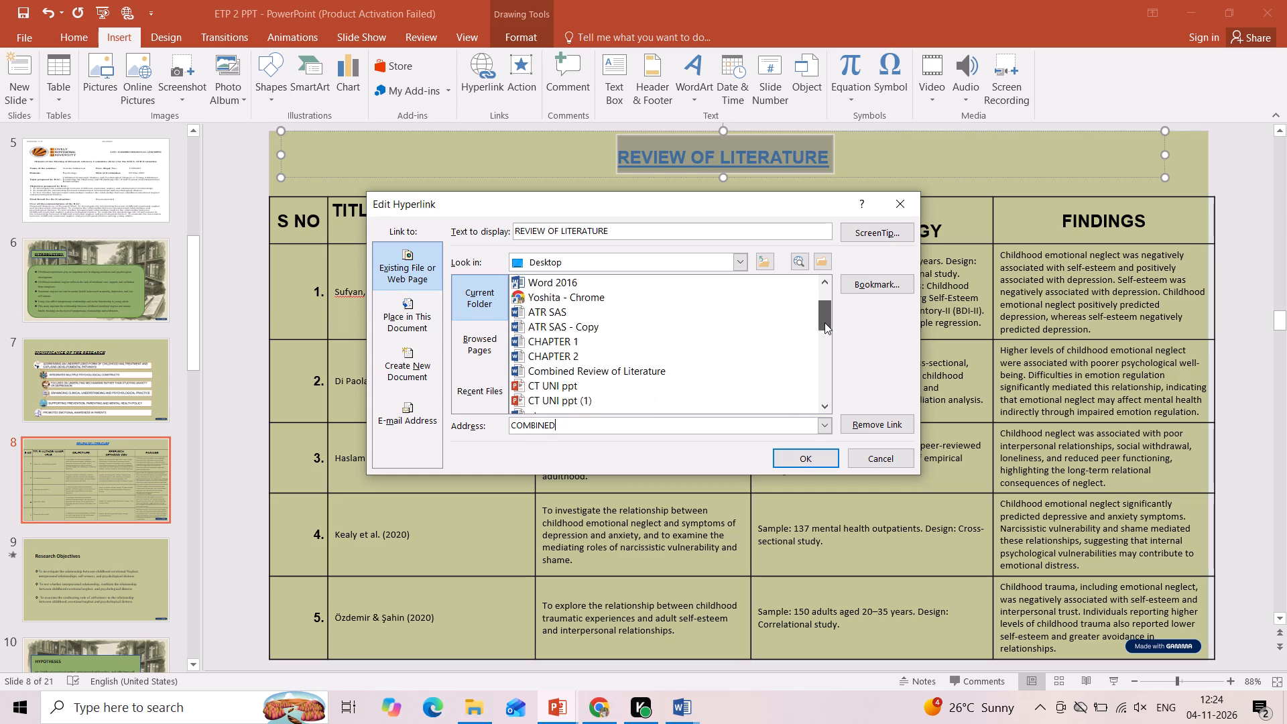
pyautogui.moveTo(824, 322); pyautogui.dragTo(824, 345)
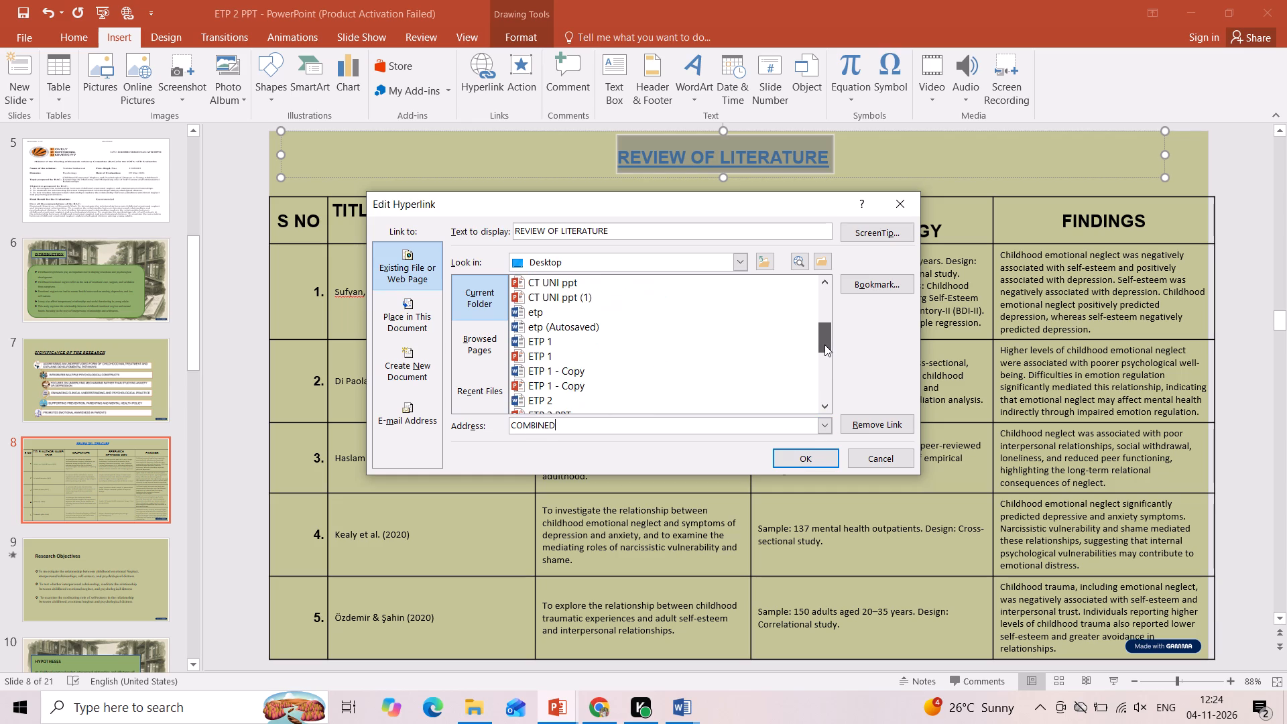
pyautogui.moveTo(824, 345); pyautogui.dragTo(828, 388)
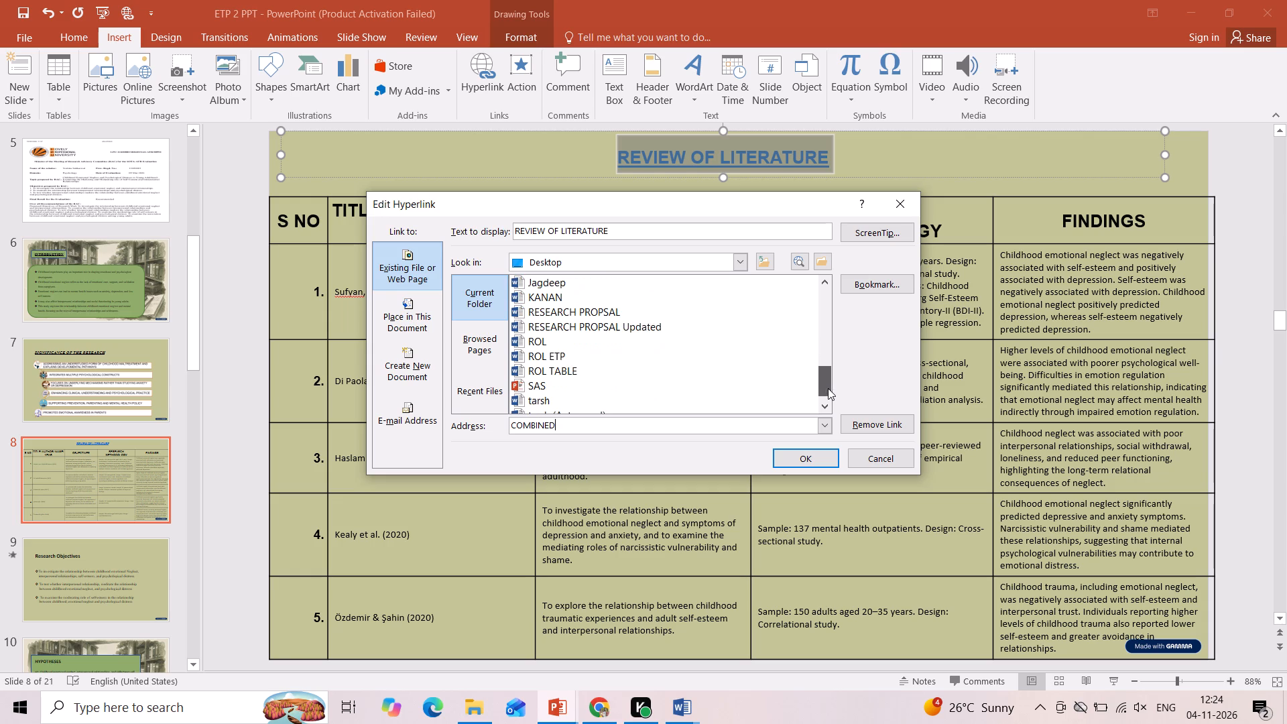
pyautogui.moveTo(828, 388); pyautogui.dragTo(831, 377)
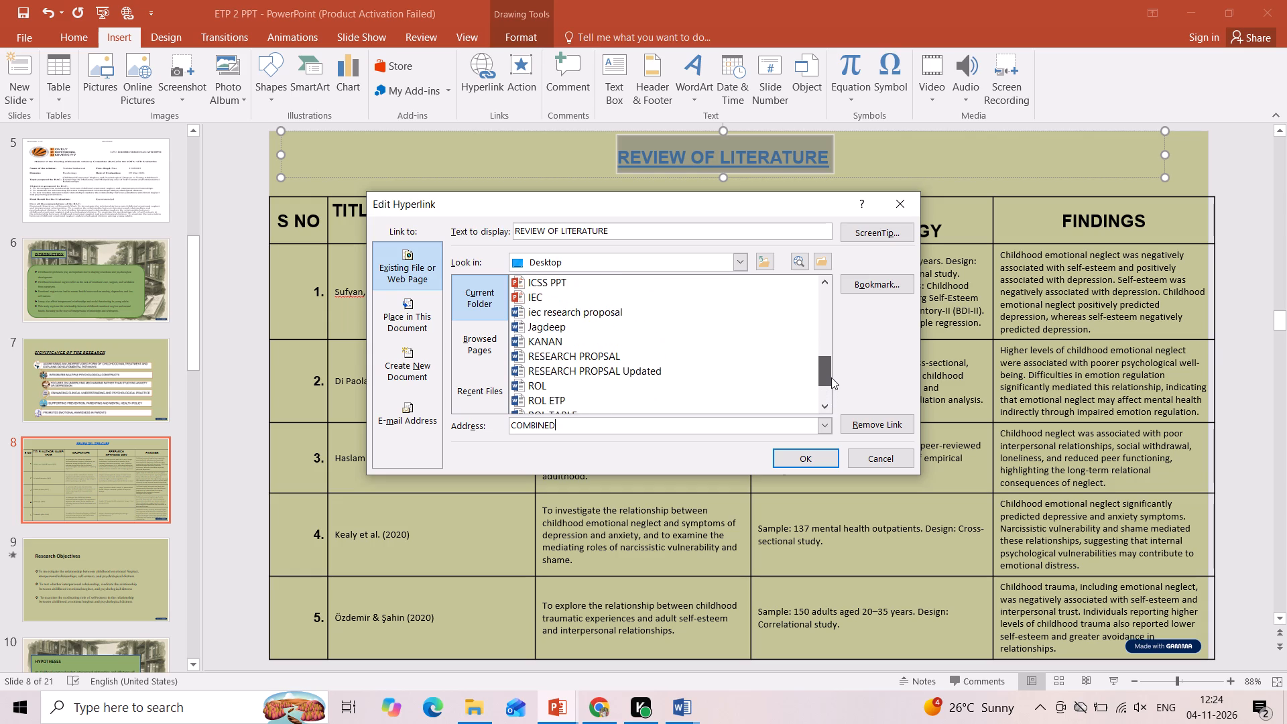
pyautogui.moveTo(831, 377); pyautogui.dragTo(831, 360)
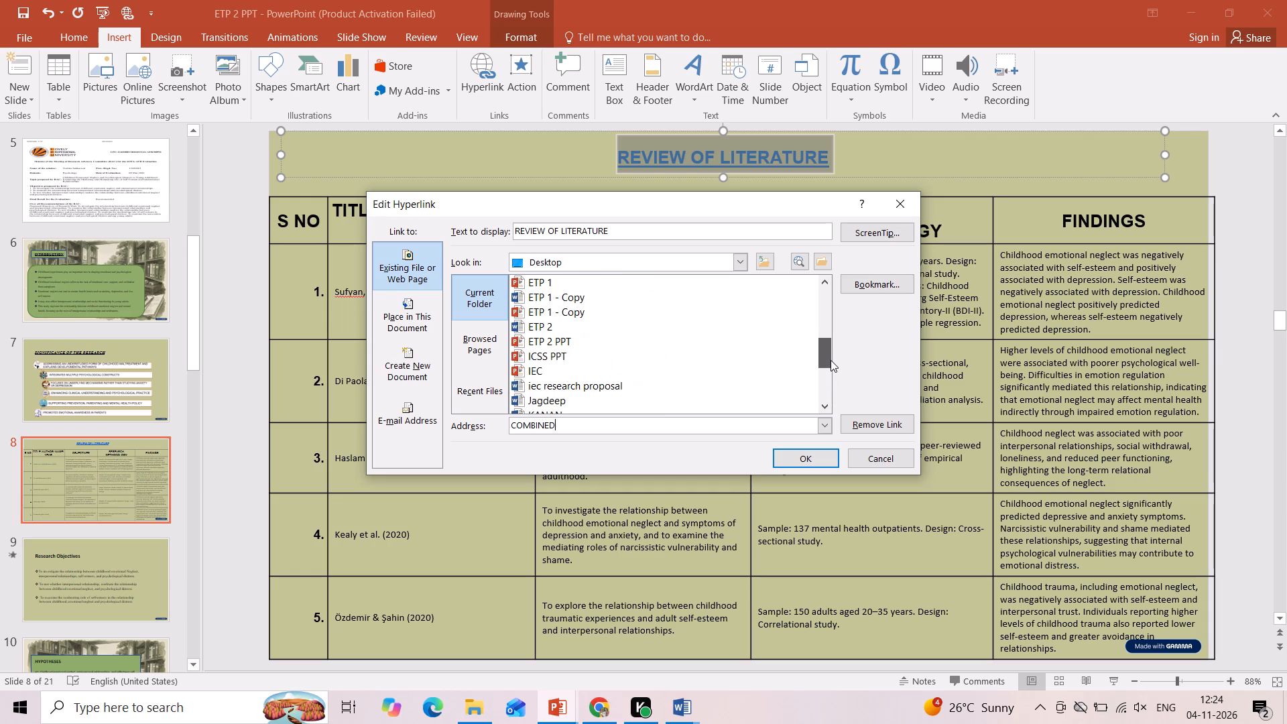
pyautogui.moveTo(831, 360); pyautogui.dragTo(827, 342)
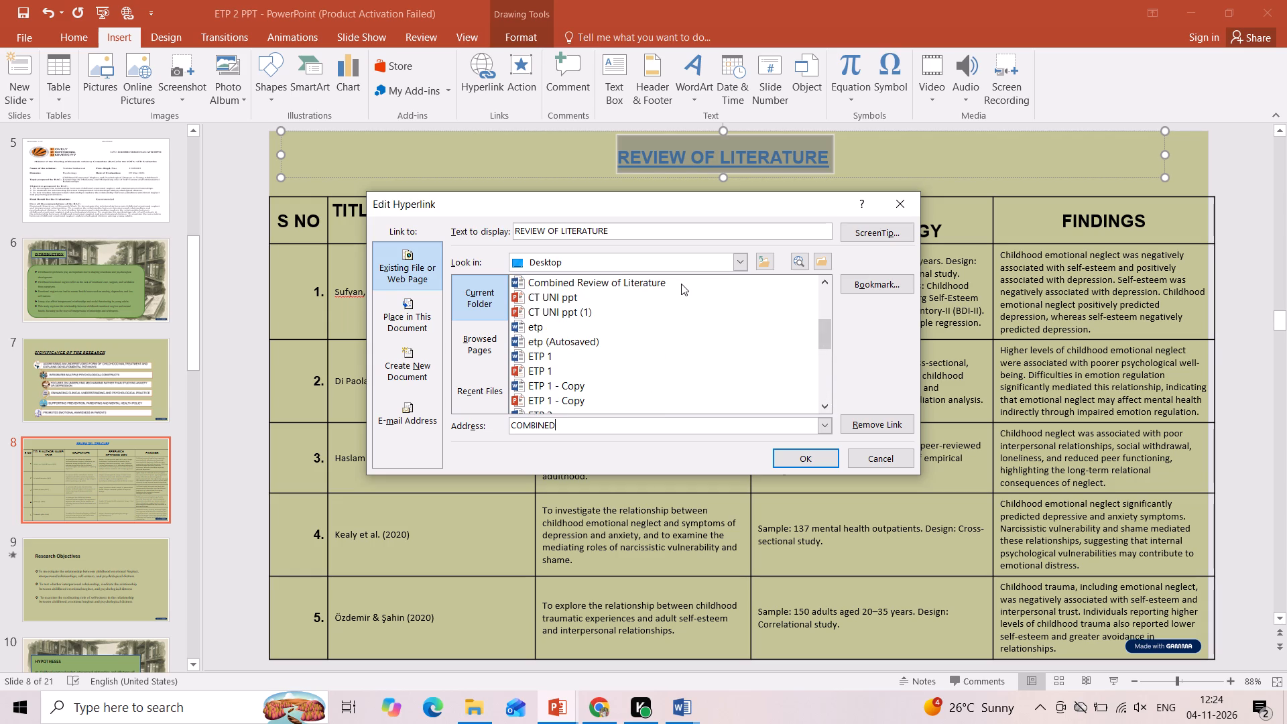
pyautogui.click(681, 284)
pyautogui.click(820, 460)
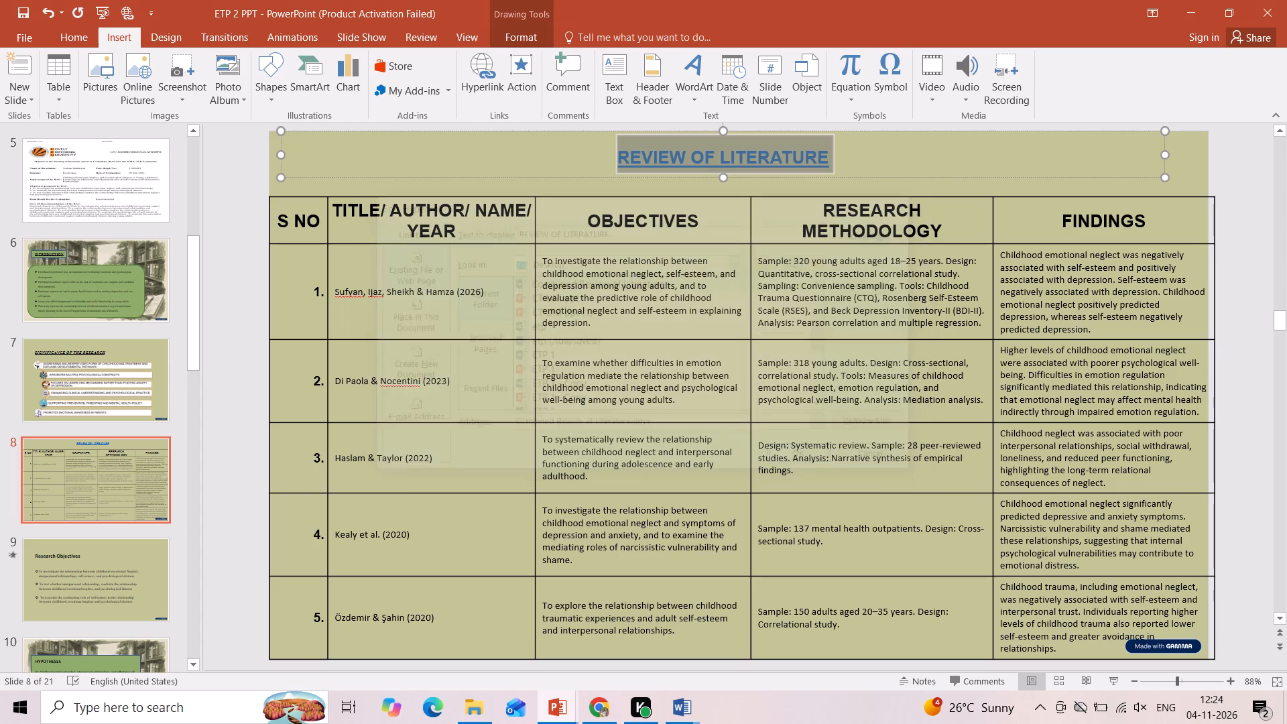
pyautogui.click(535, 164)
pyautogui.doubleClick(646, 155)
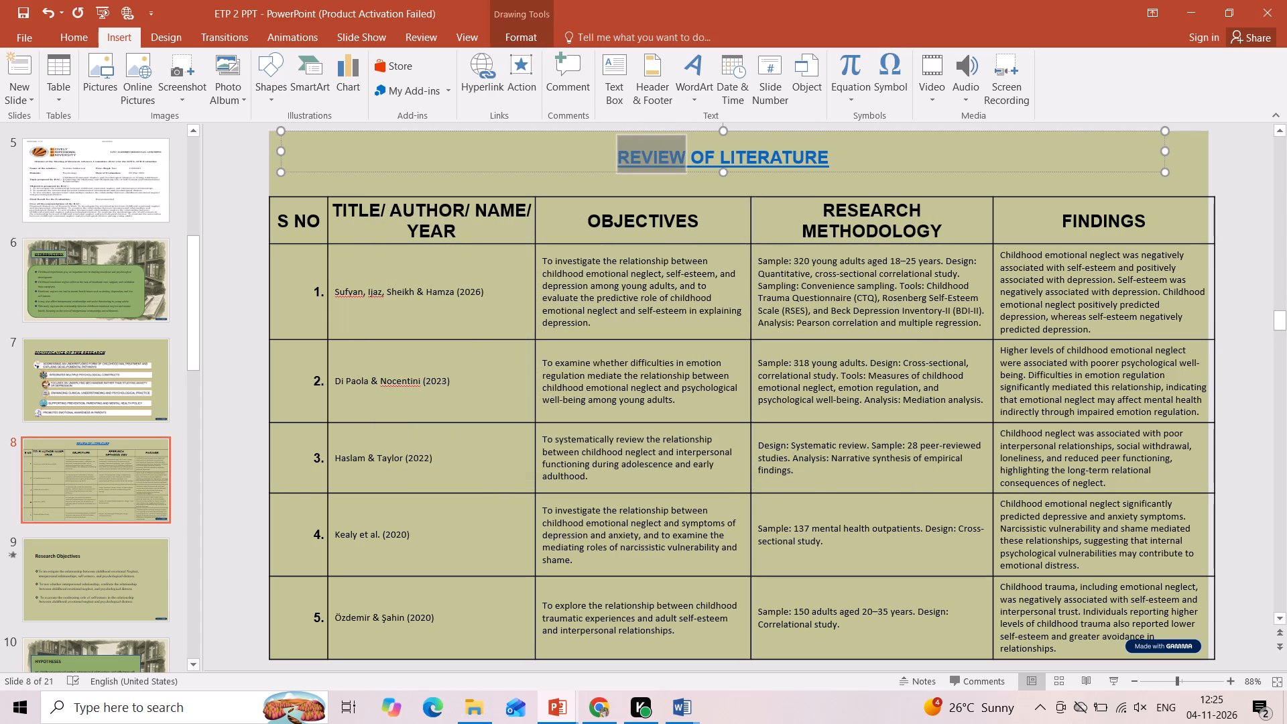
pyautogui.click(869, 156)
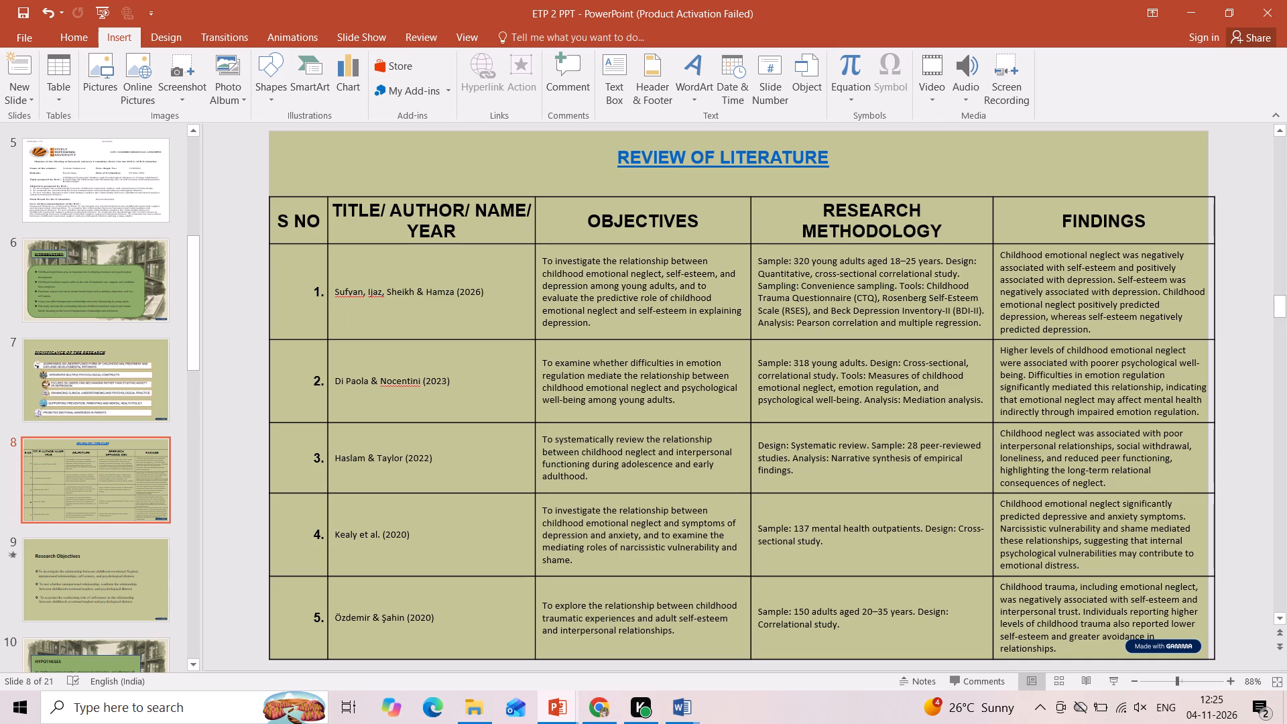
# Review the REVIEW OF LITERATURE title's hyperlink settings, checking the linked file address and the folders it can be picked from.
pyautogui.rightClick(716, 164)
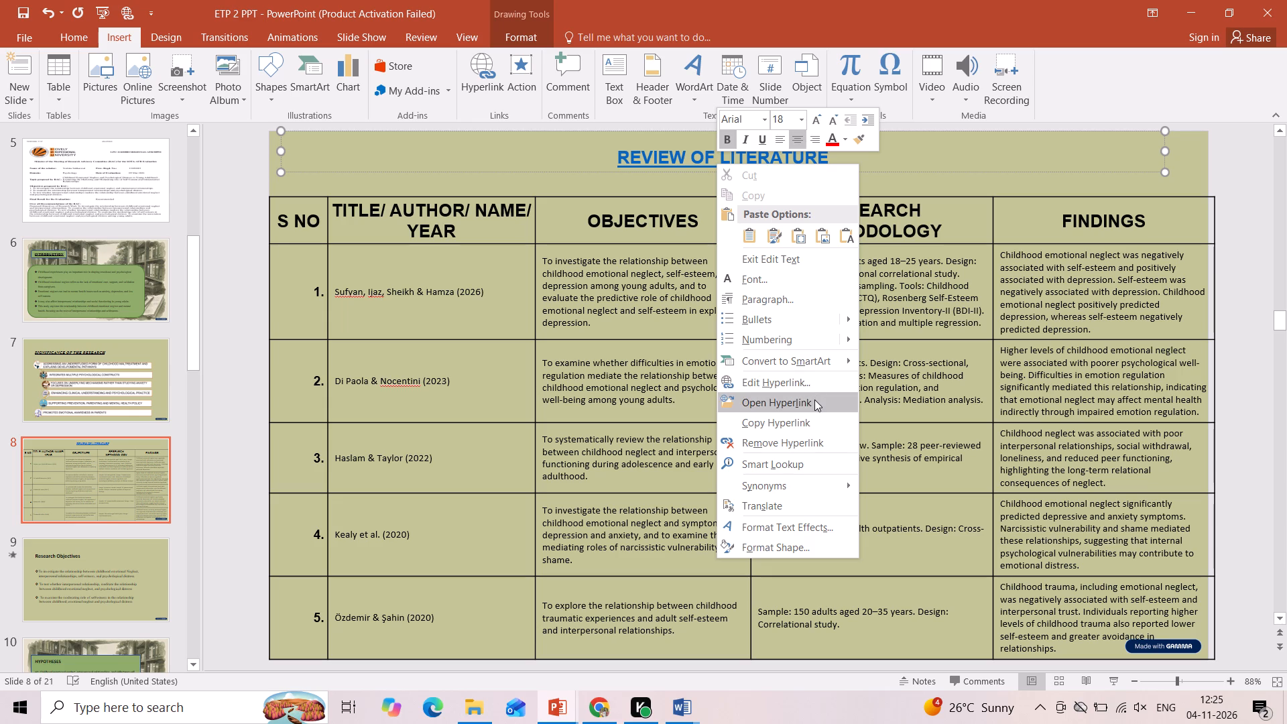
pyautogui.click(605, 125)
pyautogui.click(469, 61)
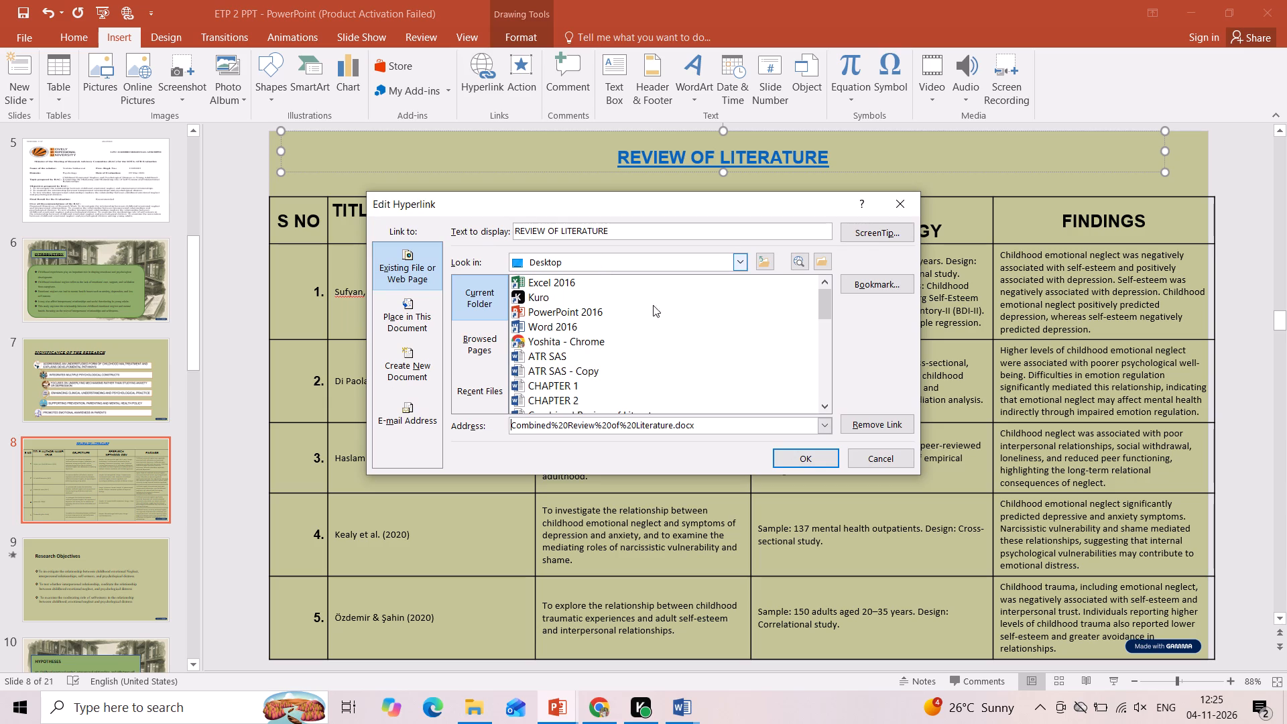
pyautogui.click(761, 269)
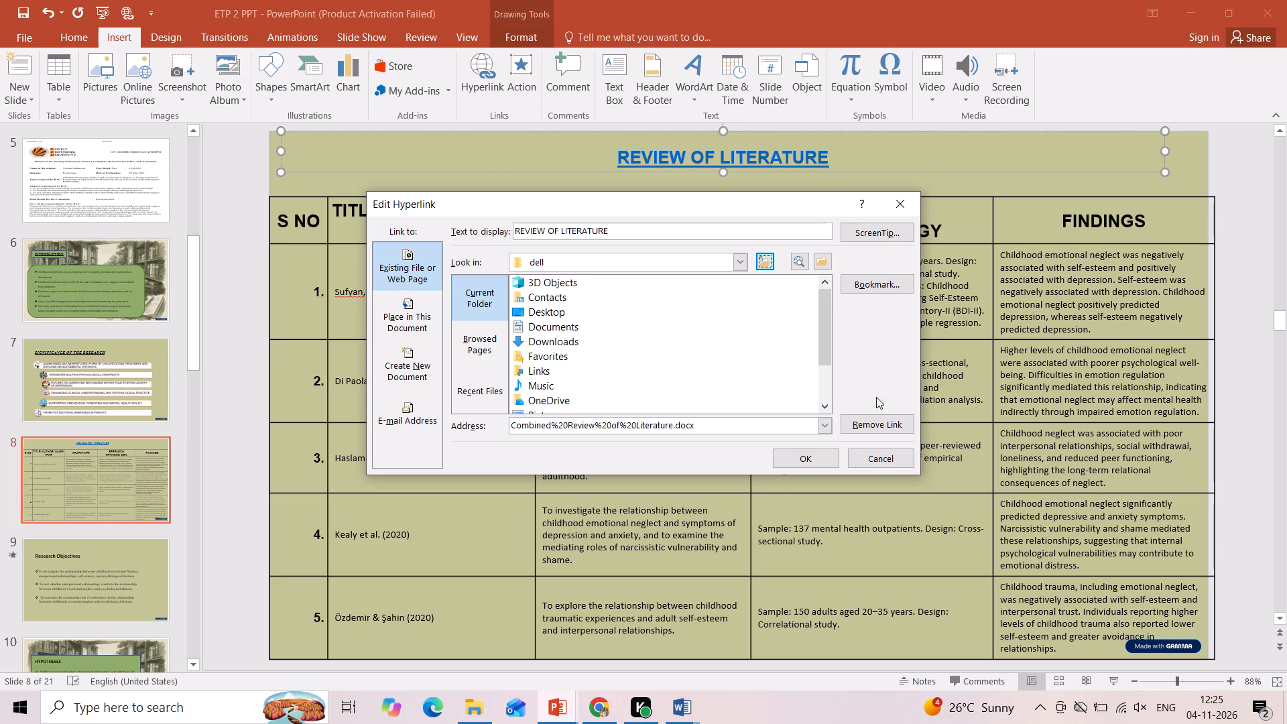
pyautogui.click(798, 460)
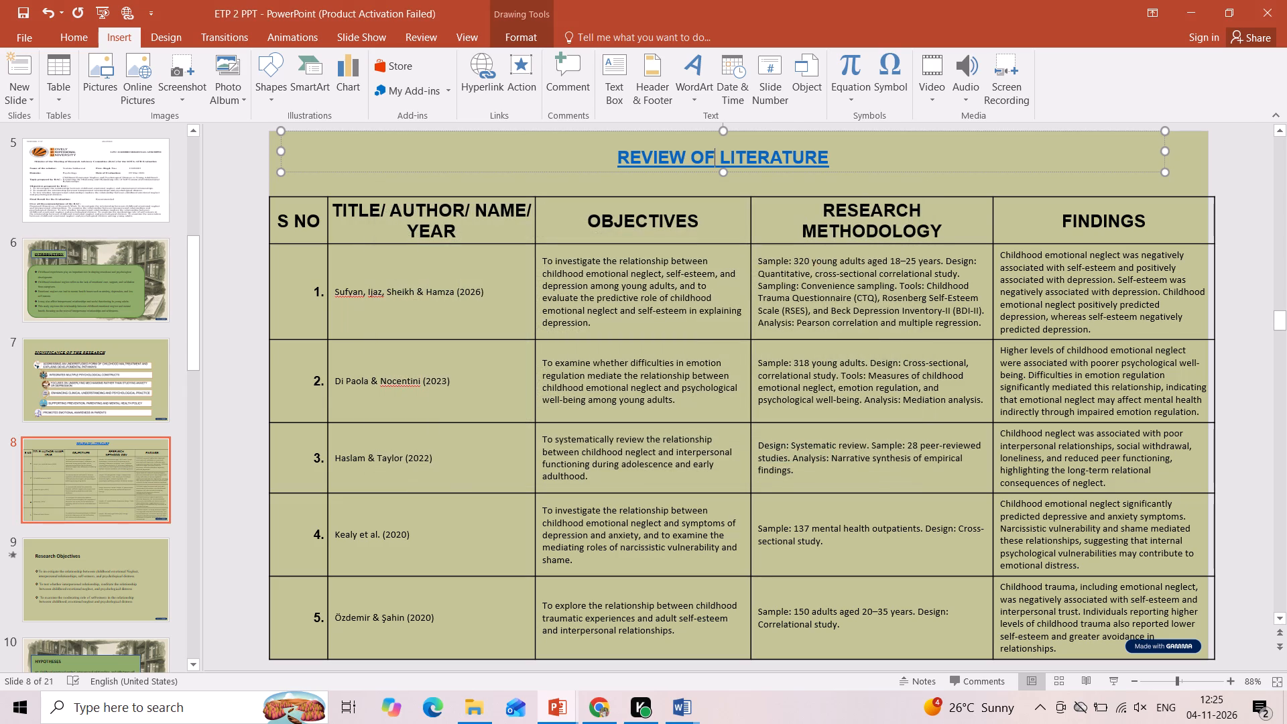
pyautogui.rightClick(682, 166)
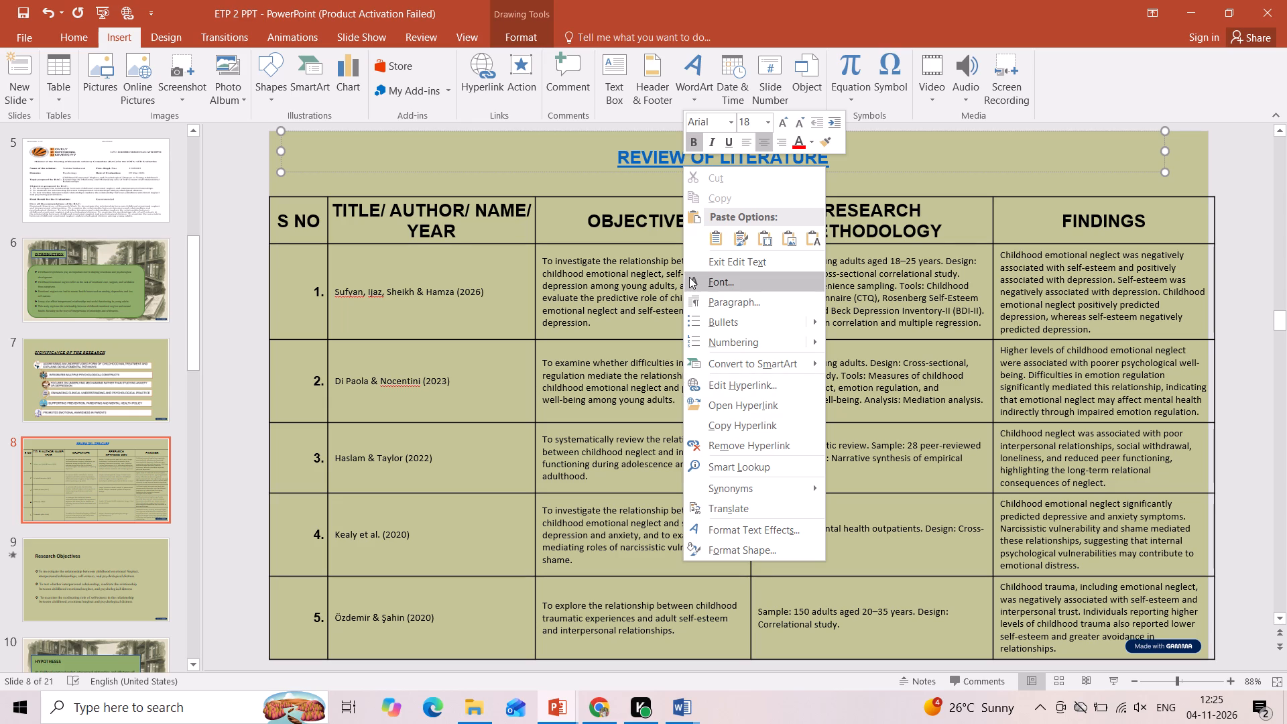
pyautogui.click(476, 68)
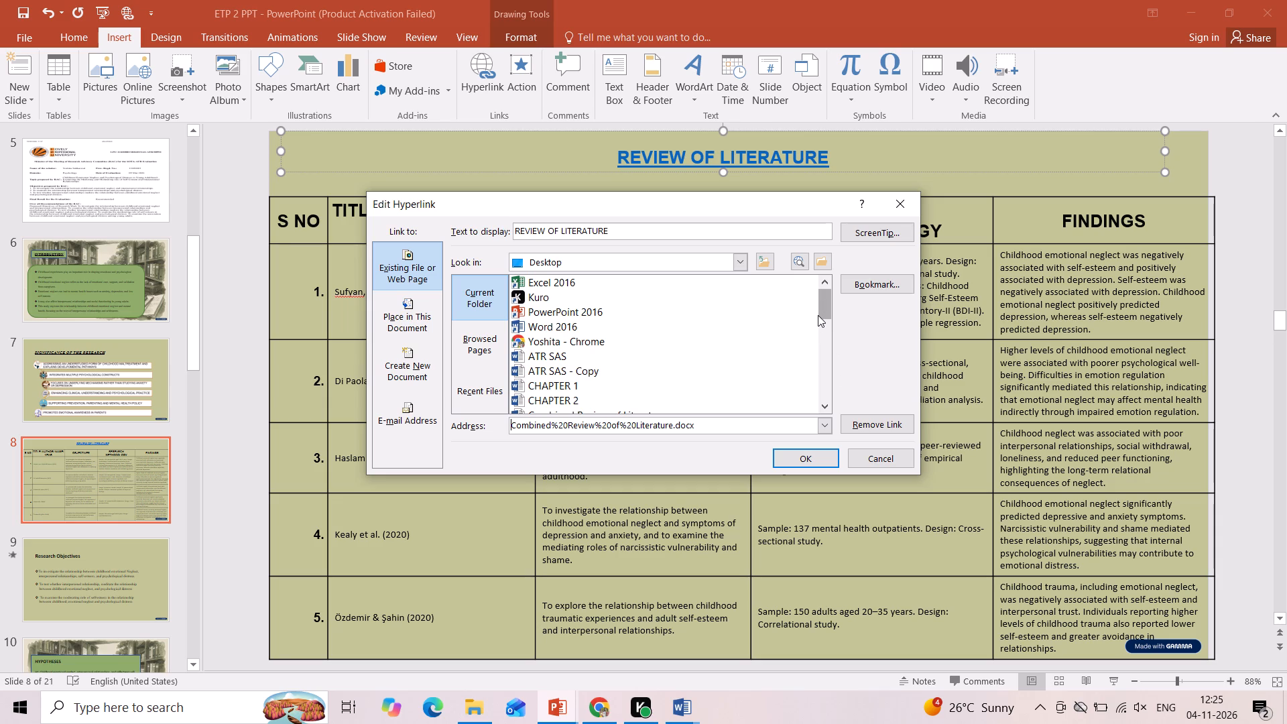
pyautogui.moveTo(822, 309); pyautogui.dragTo(820, 359)
pyautogui.click(792, 452)
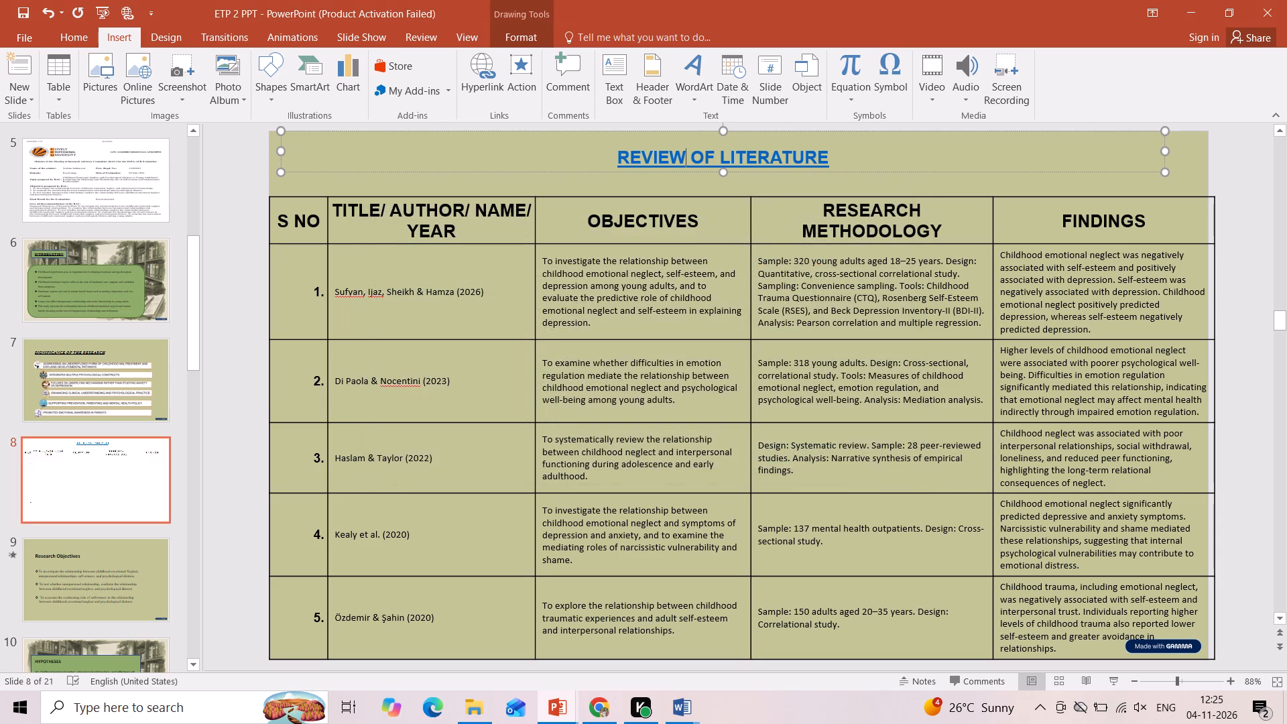
pyautogui.click(723, 166)
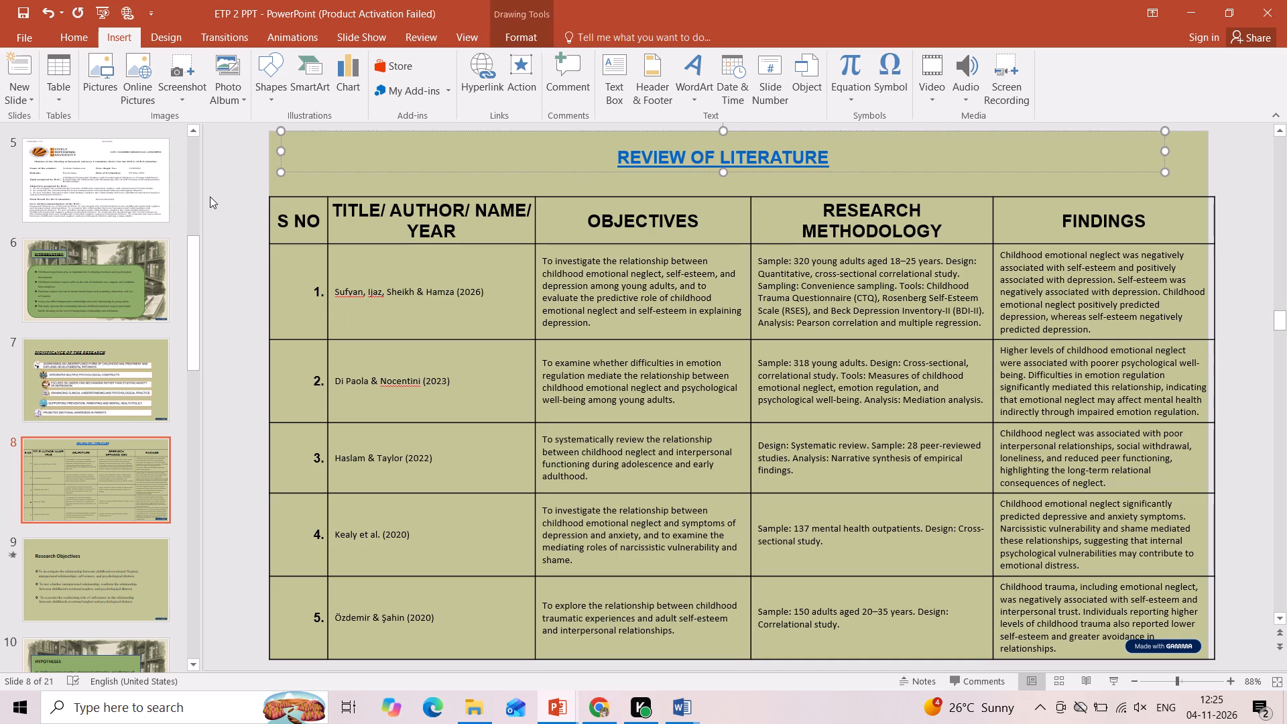
pyautogui.click(210, 196)
# Examine the title hyperlink's ScreenTip setting and the slides available as link targets in this document, then close without changing the link.
pyautogui.click(689, 158)
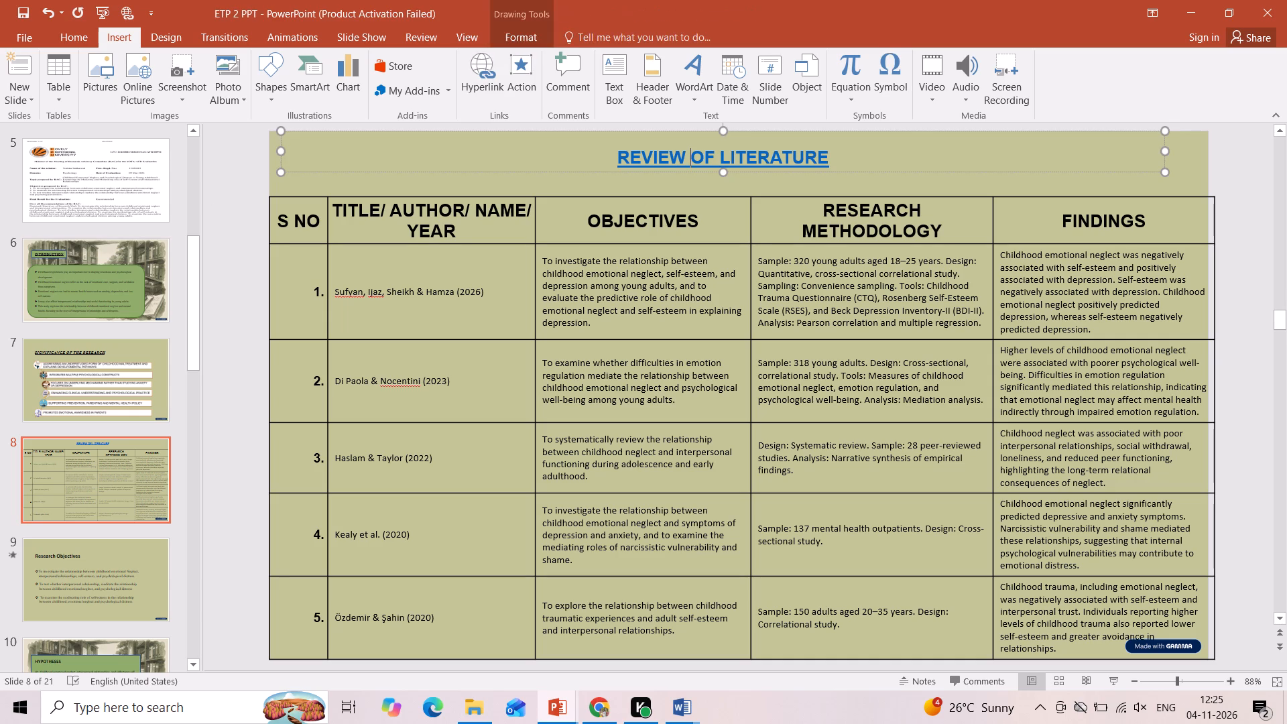
pyautogui.rightClick(689, 158)
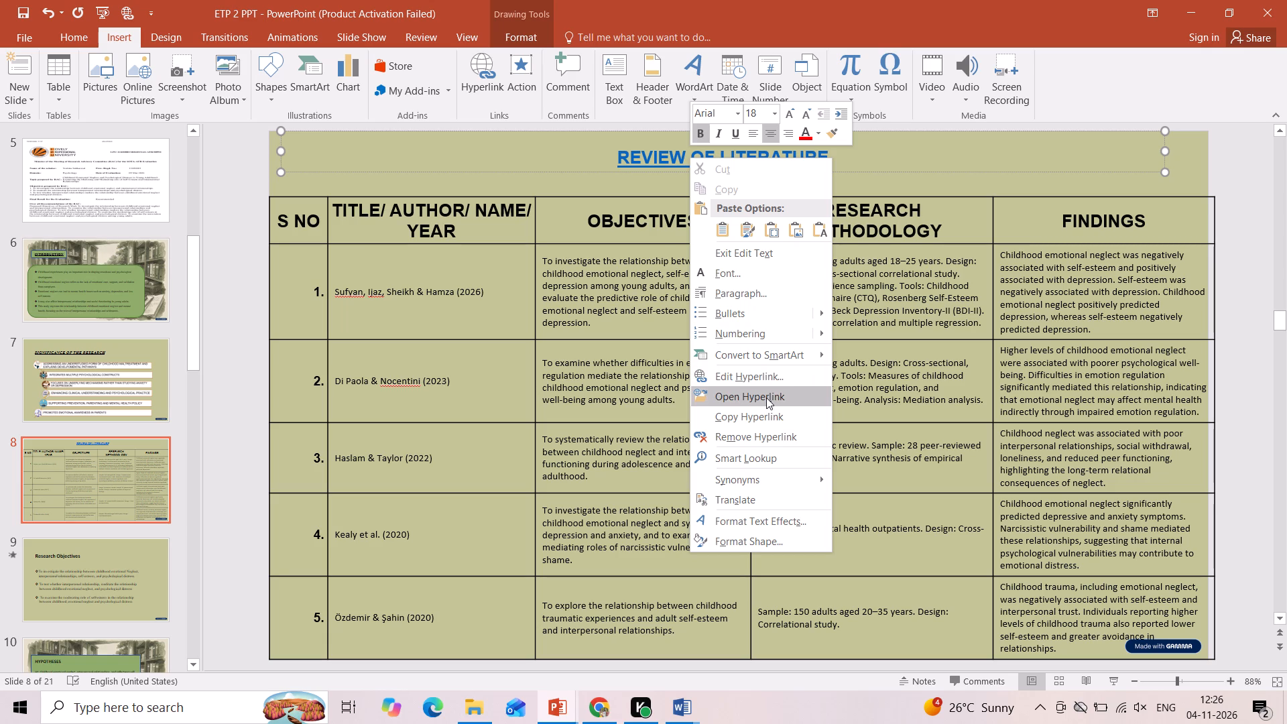
pyautogui.click(487, 79)
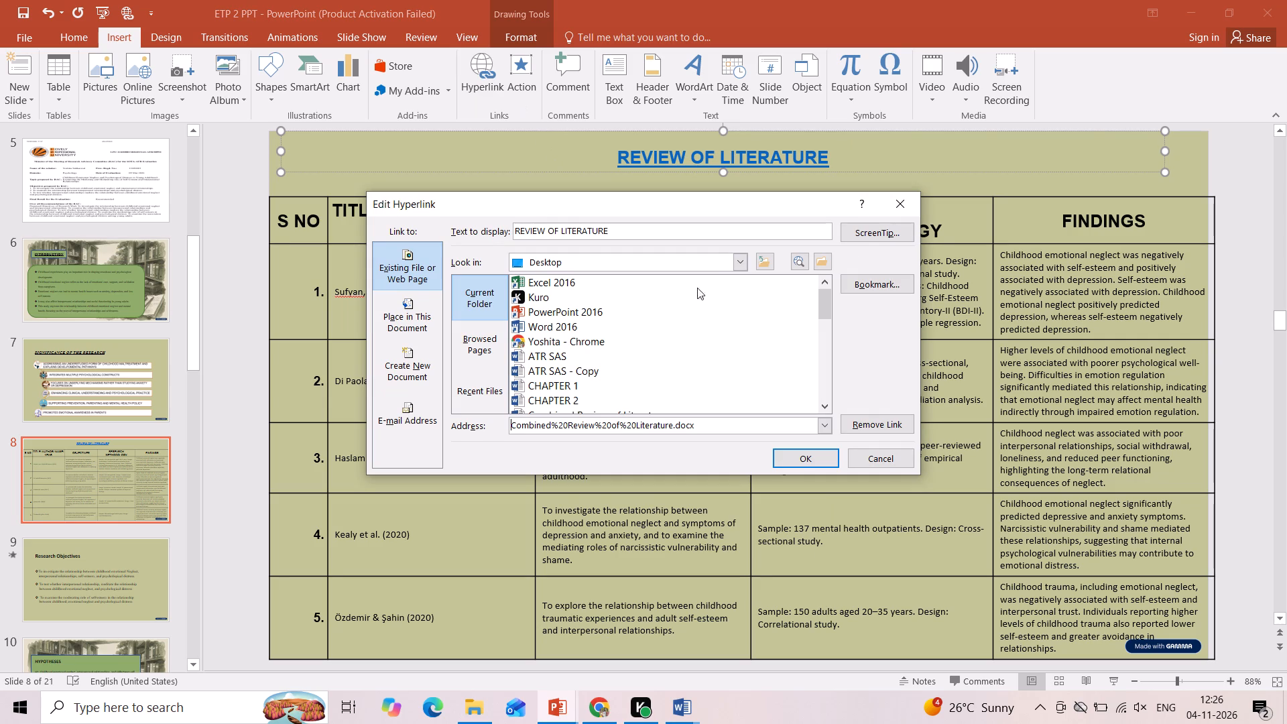
pyautogui.click(873, 235)
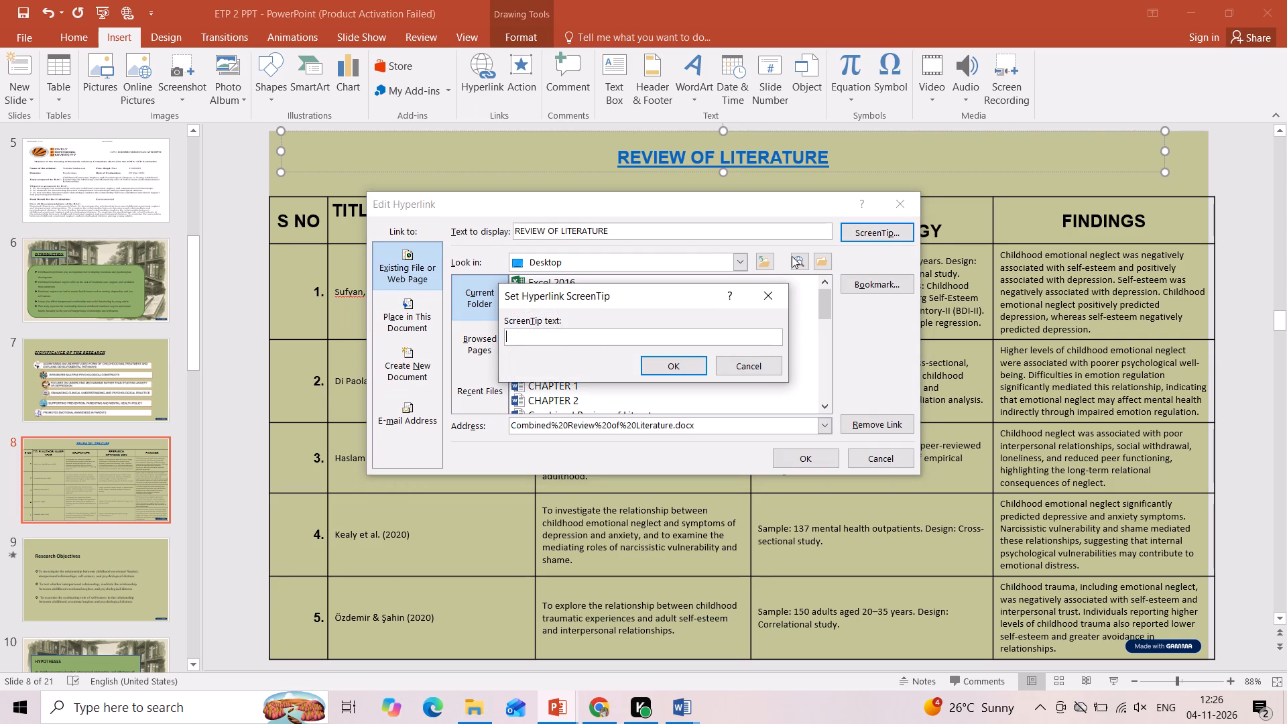
pyautogui.click(763, 292)
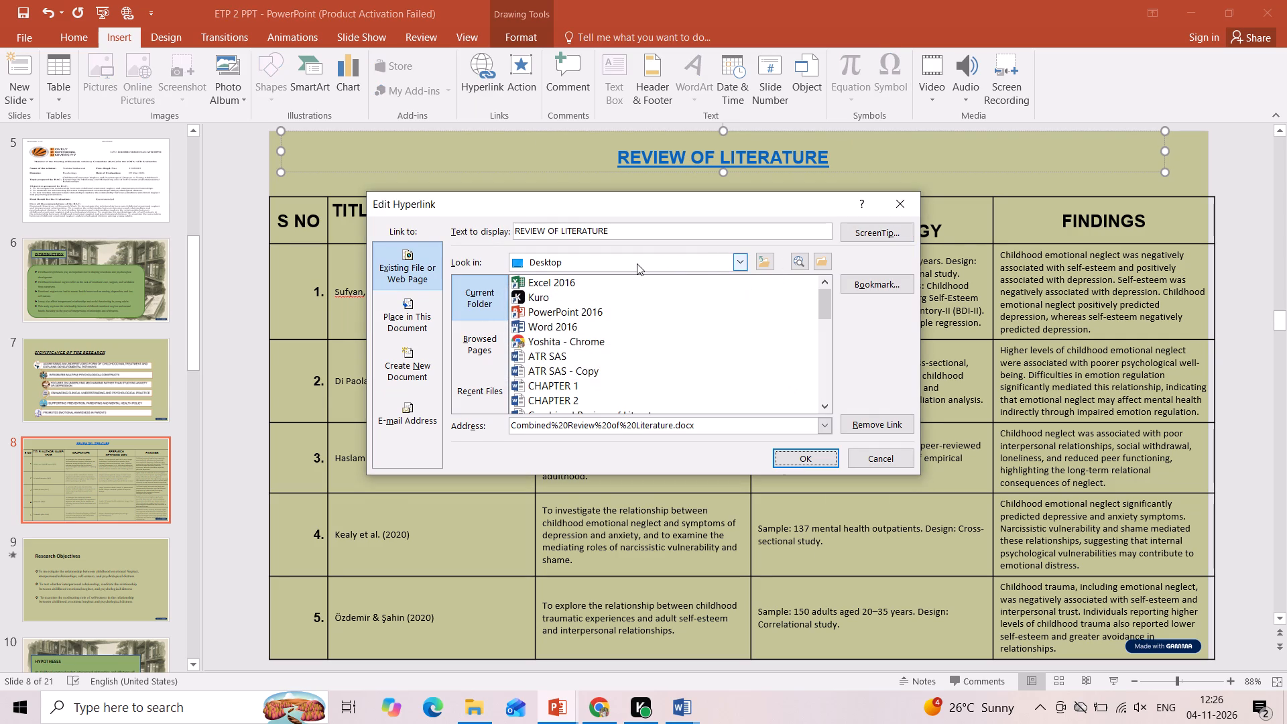
pyautogui.click(407, 302)
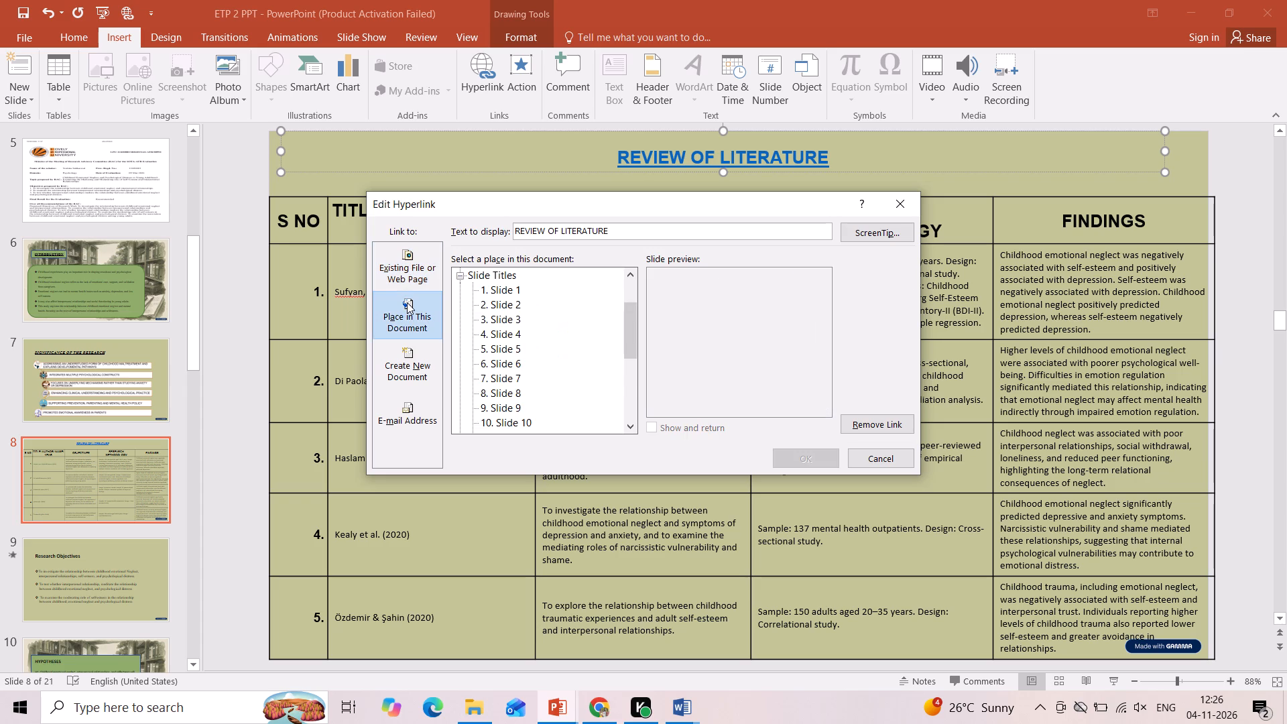
pyautogui.click(582, 381)
pyautogui.moveTo(625, 346); pyautogui.dragTo(627, 362)
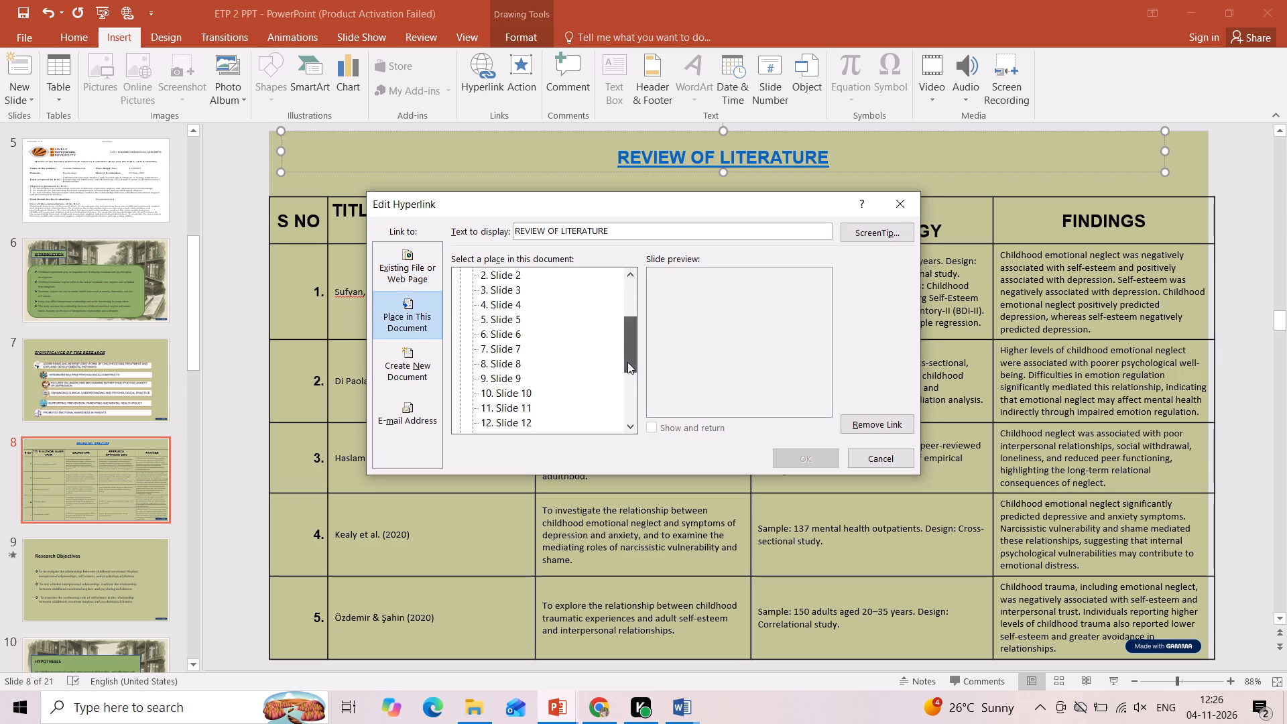
pyautogui.moveTo(627, 362); pyautogui.dragTo(630, 396)
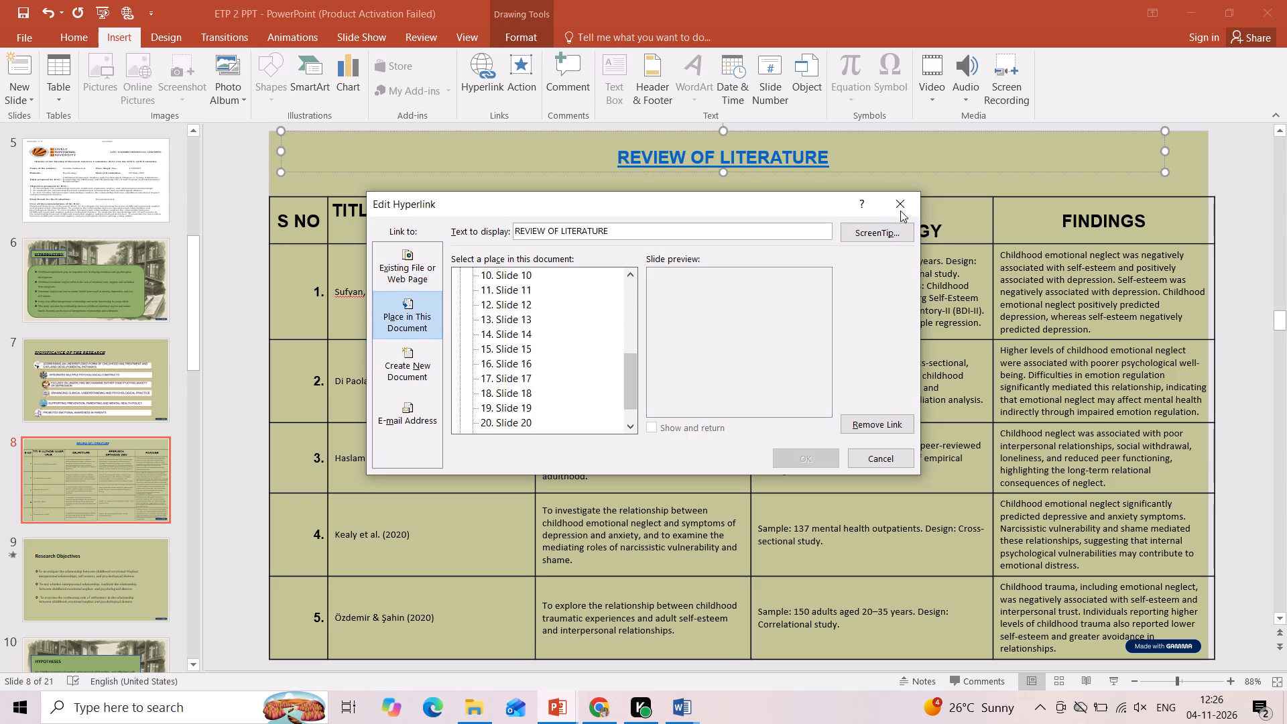
pyautogui.click(902, 206)
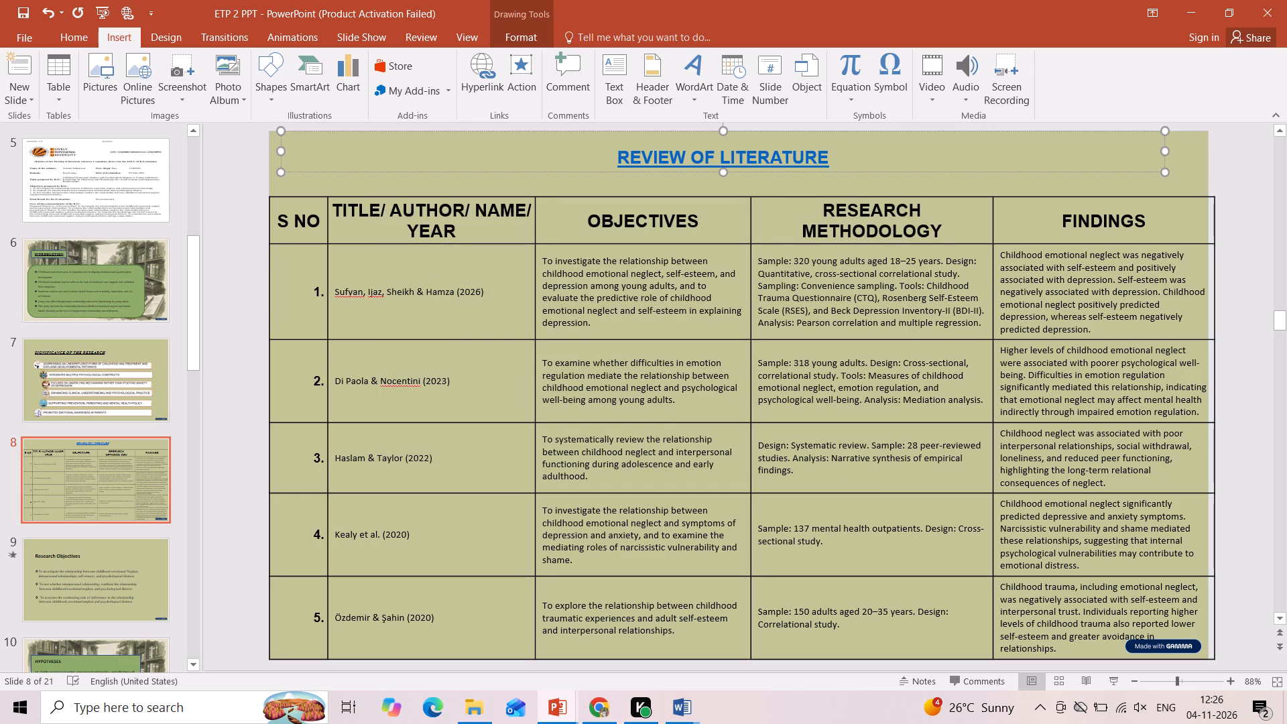
# Narrow the literature table's FINDINGS column to inside the slide's edge and reduce the table's height to fit the slide.
pyautogui.moveTo(1212, 332); pyautogui.dragTo(1201, 332)
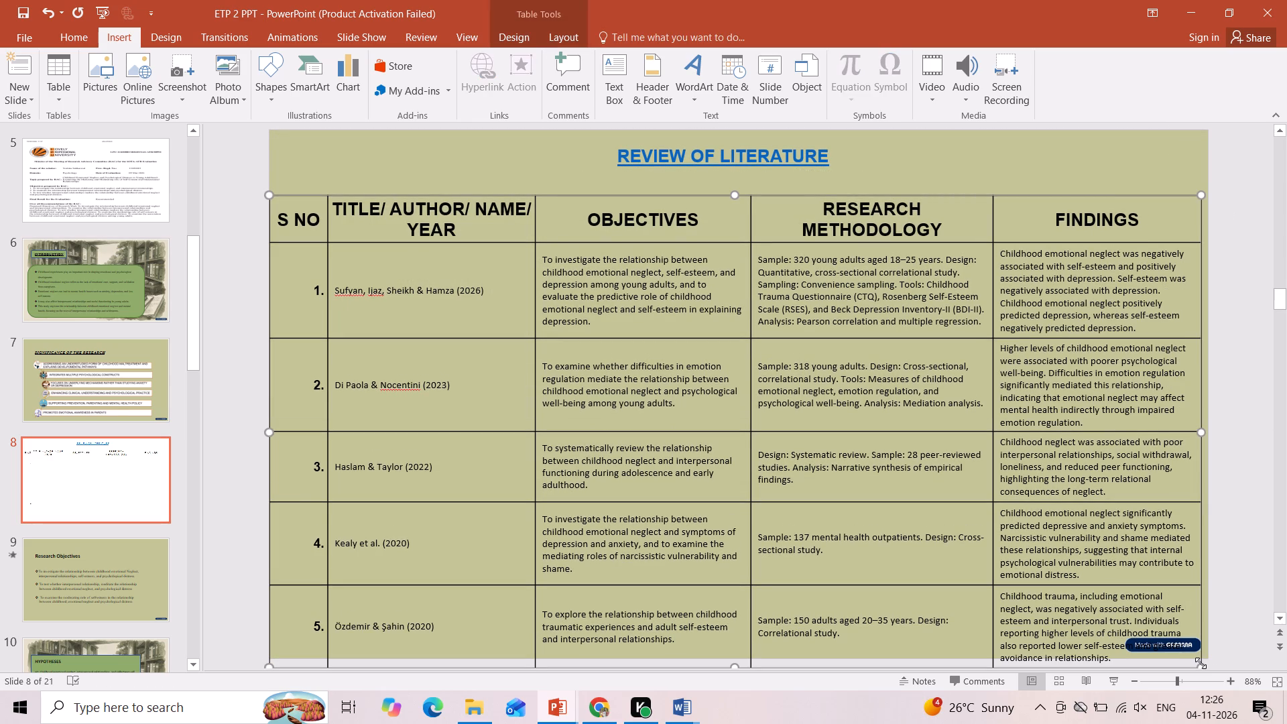
pyautogui.moveTo(1201, 664); pyautogui.dragTo(1201, 649)
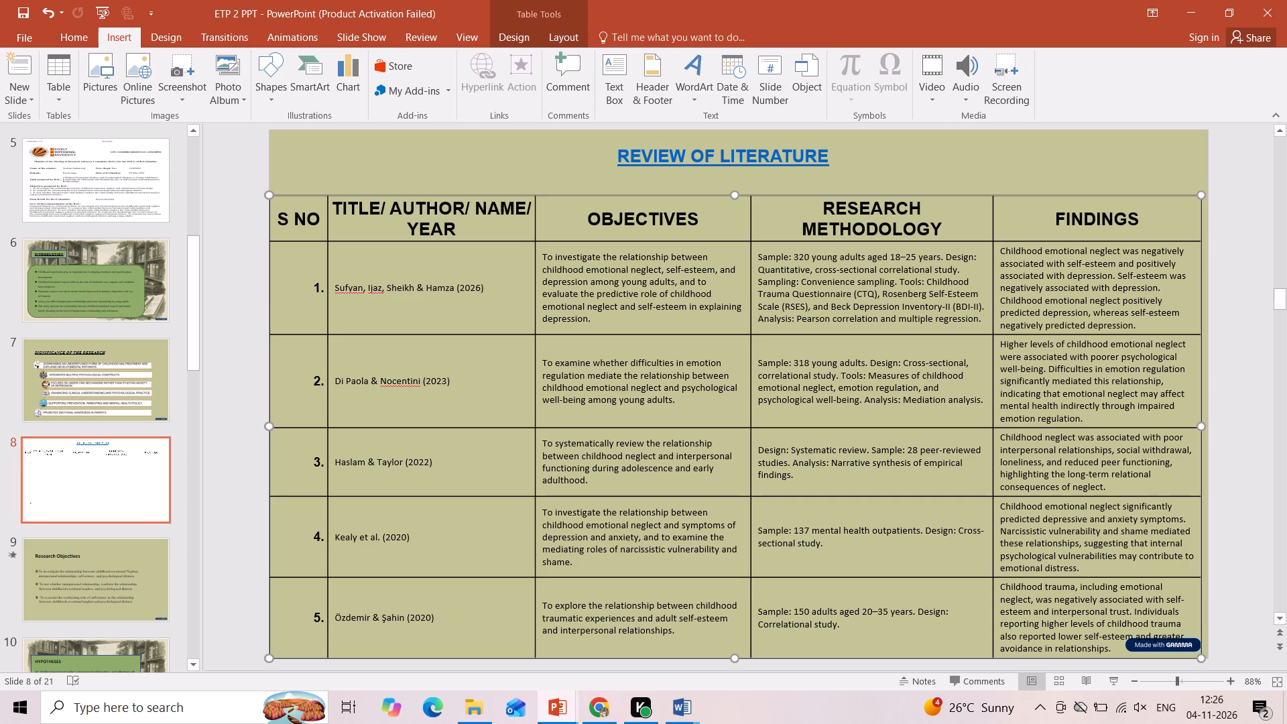
# Change the literature table's second column heading to AUTHOR NAME/ YEAR.
pyautogui.moveTo(386, 209); pyautogui.dragTo(341, 210)
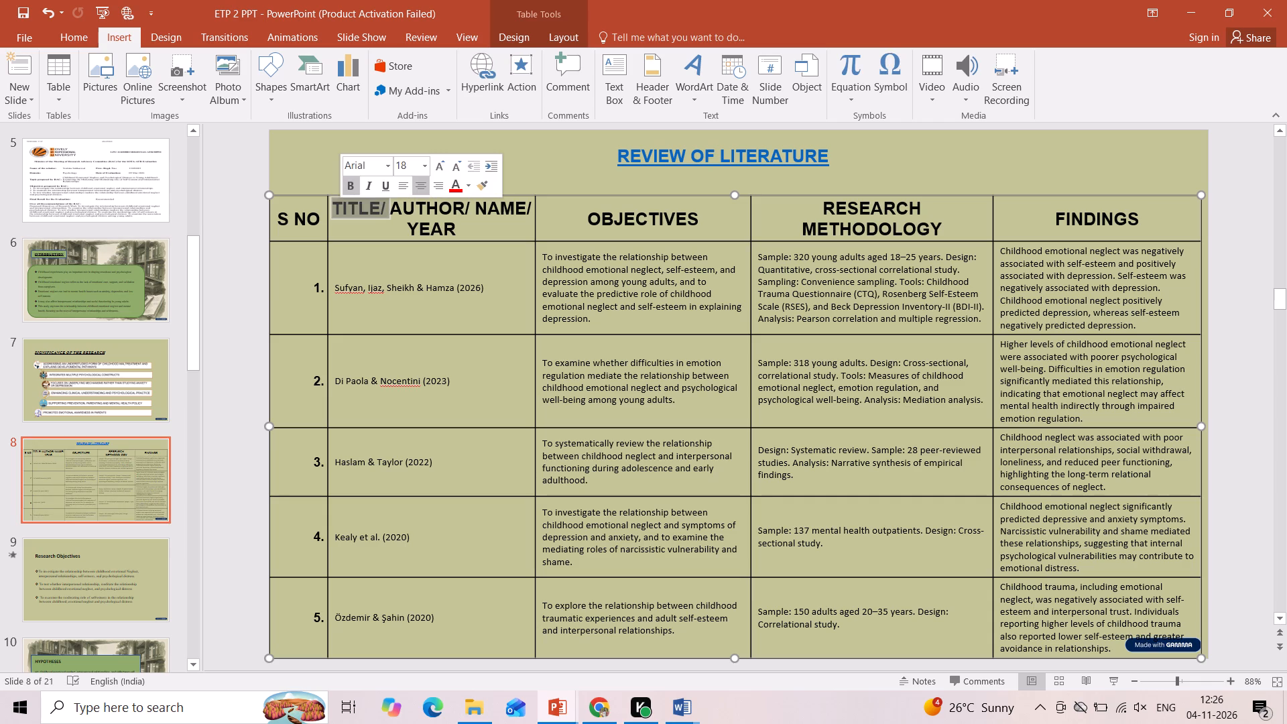
pyautogui.press('BackSpace')
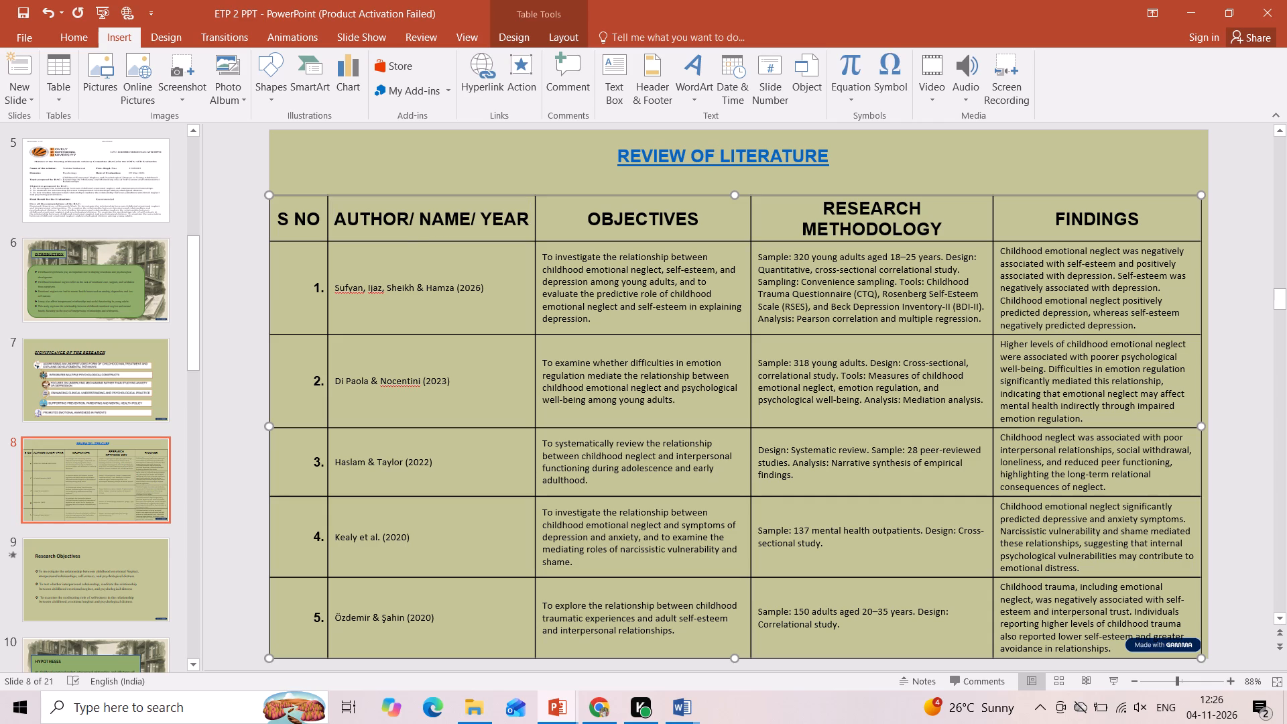
pyautogui.click(419, 217)
pyautogui.press('BackSpace')
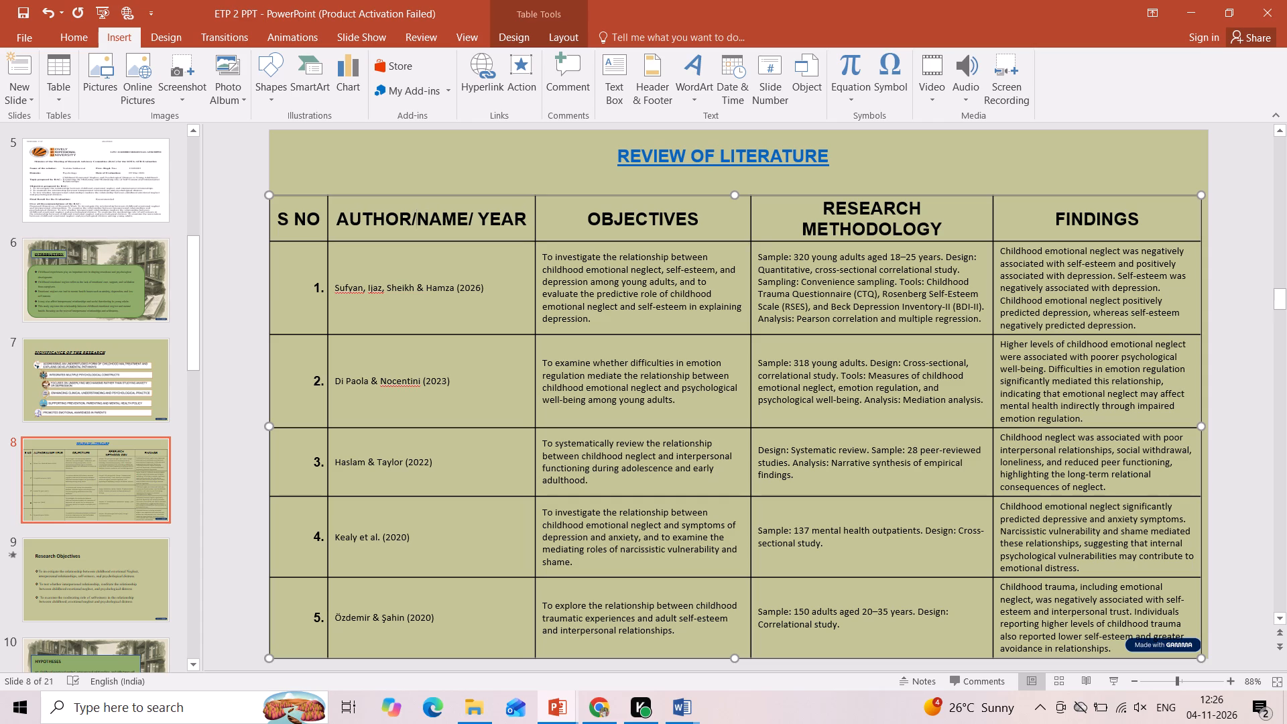
pyautogui.press('BackSpace')
pyautogui.press('space')
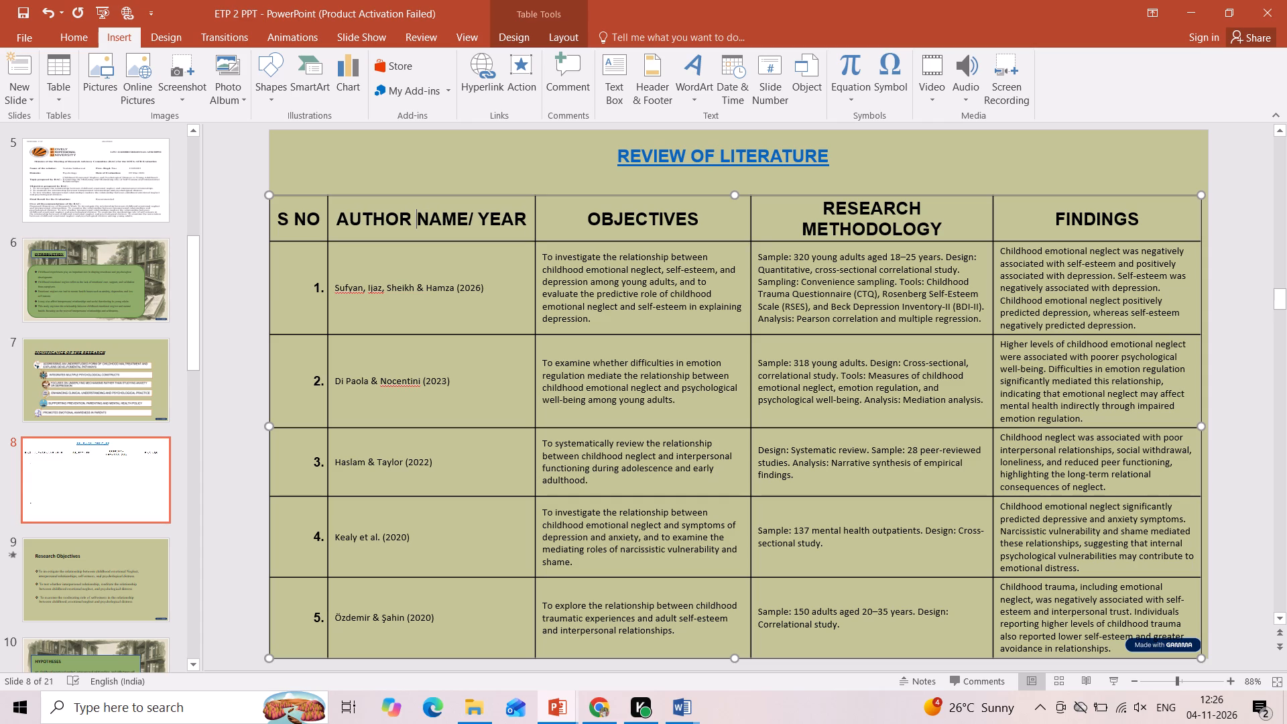
# Narrow the AUTHOR NAME/ YEAR column slightly, giving the freed width to the OBJECTIVES column.
pyautogui.click(534, 306)
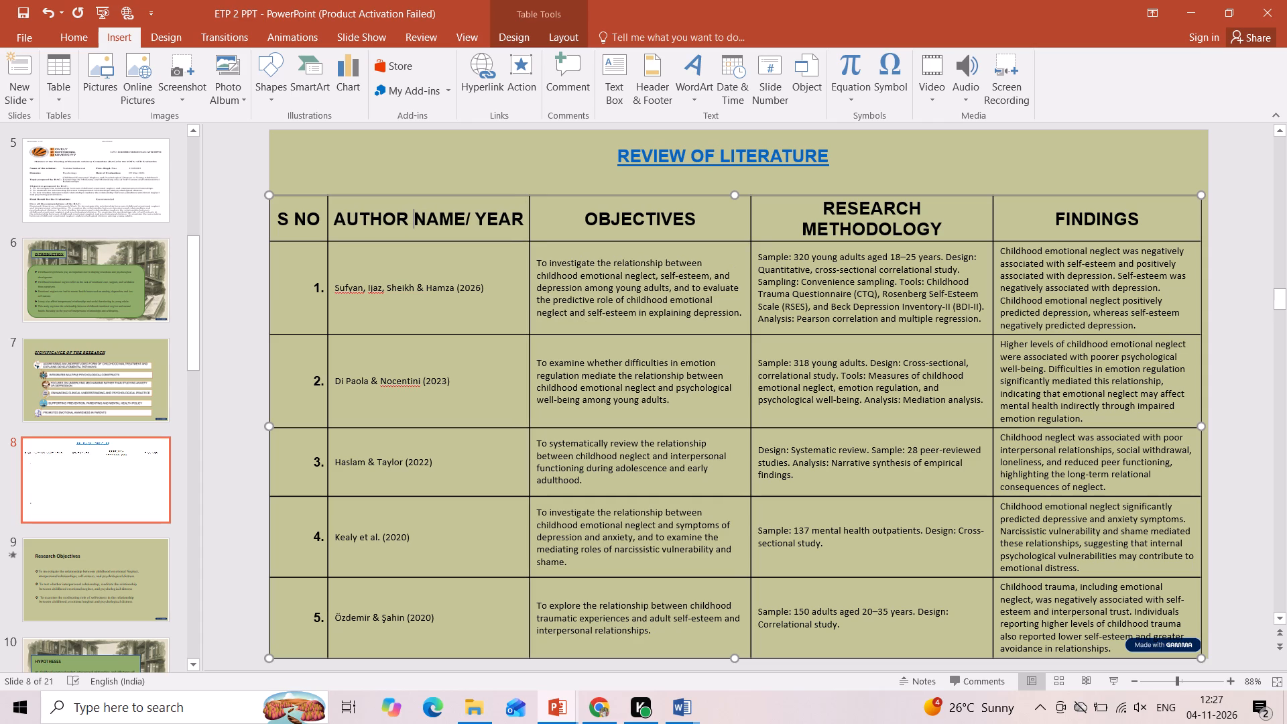
pyautogui.click(332, 163)
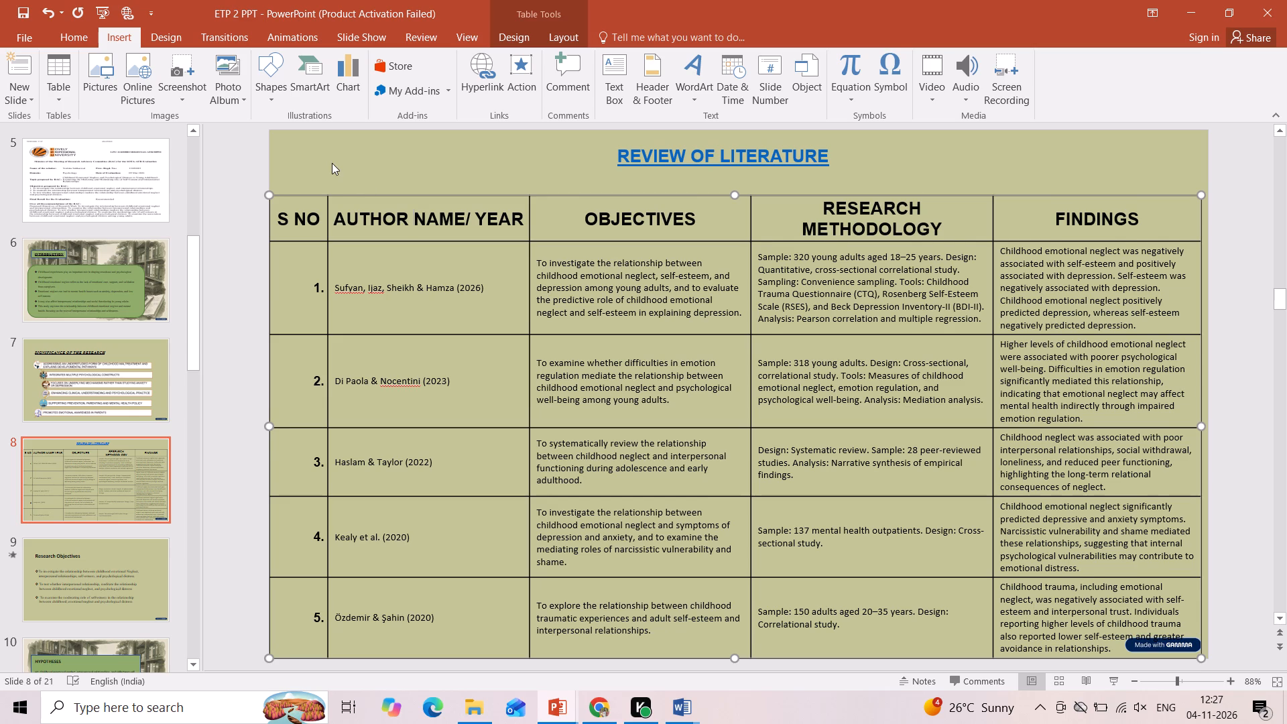
# Save the presentation under its current name, accepting that the IBM Plex Sans Bold font is not embedded.
pyautogui.hotkey('ctrl', 's')
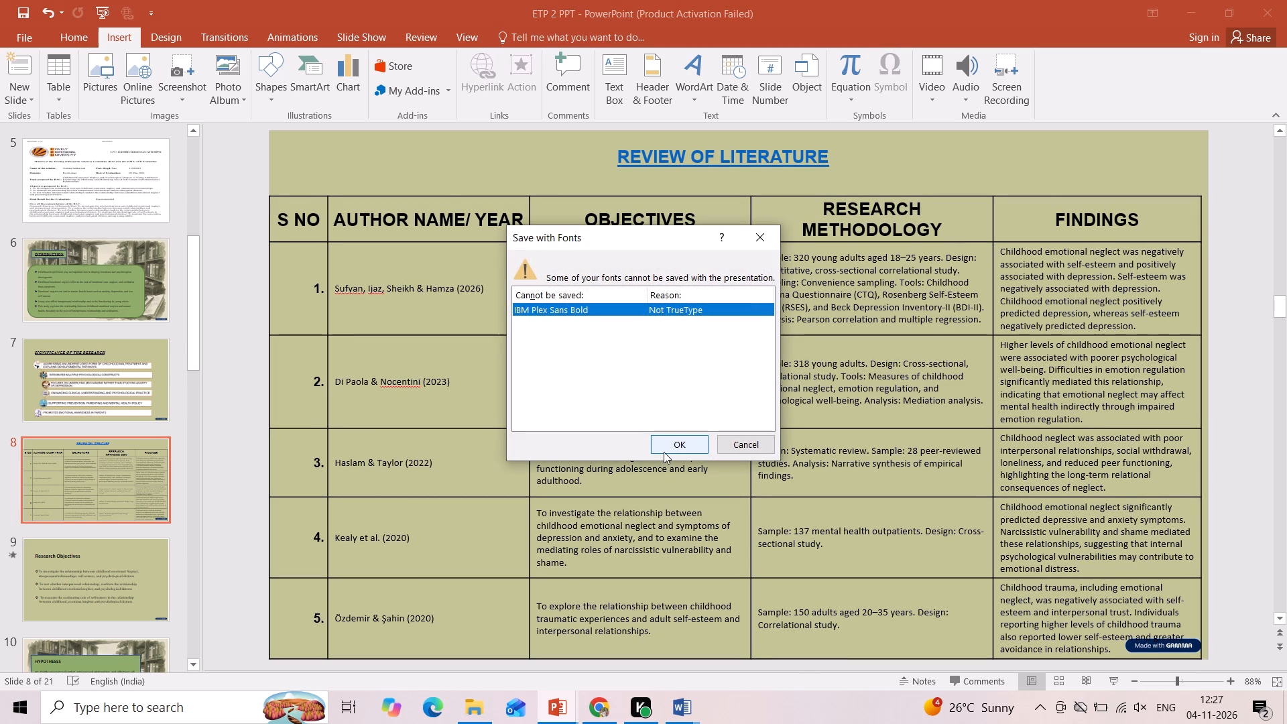
pyautogui.click(664, 452)
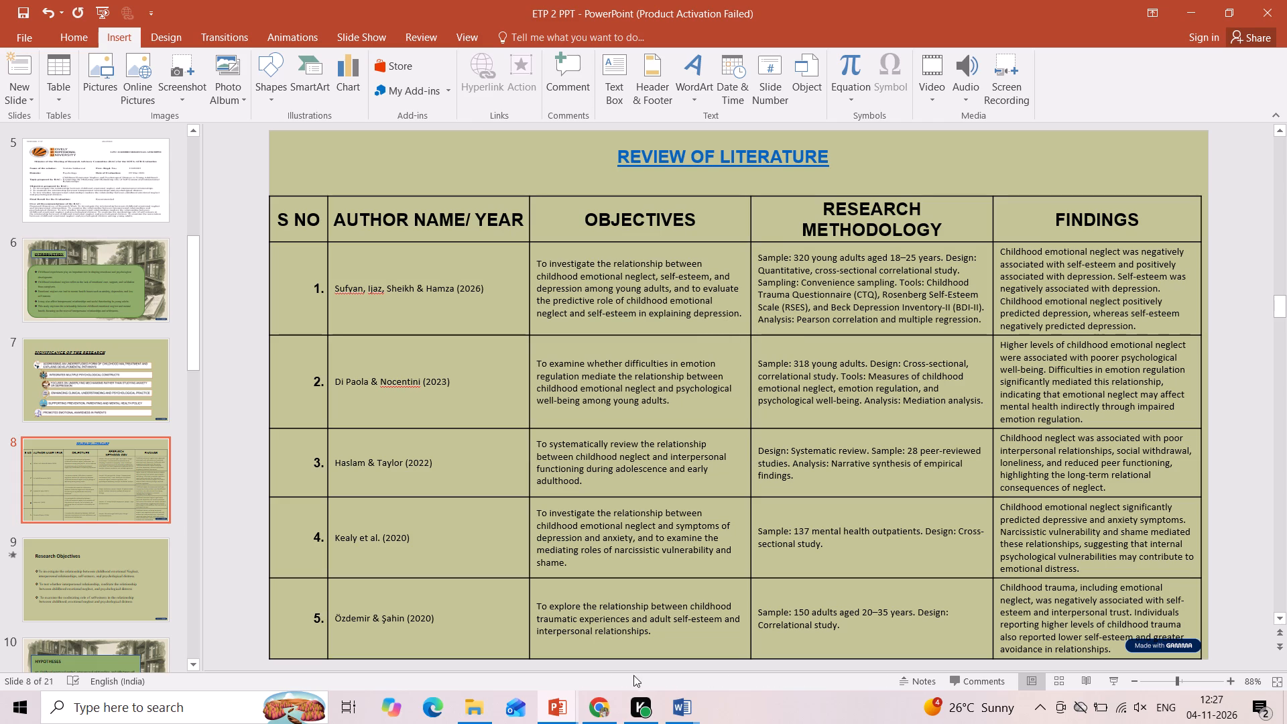
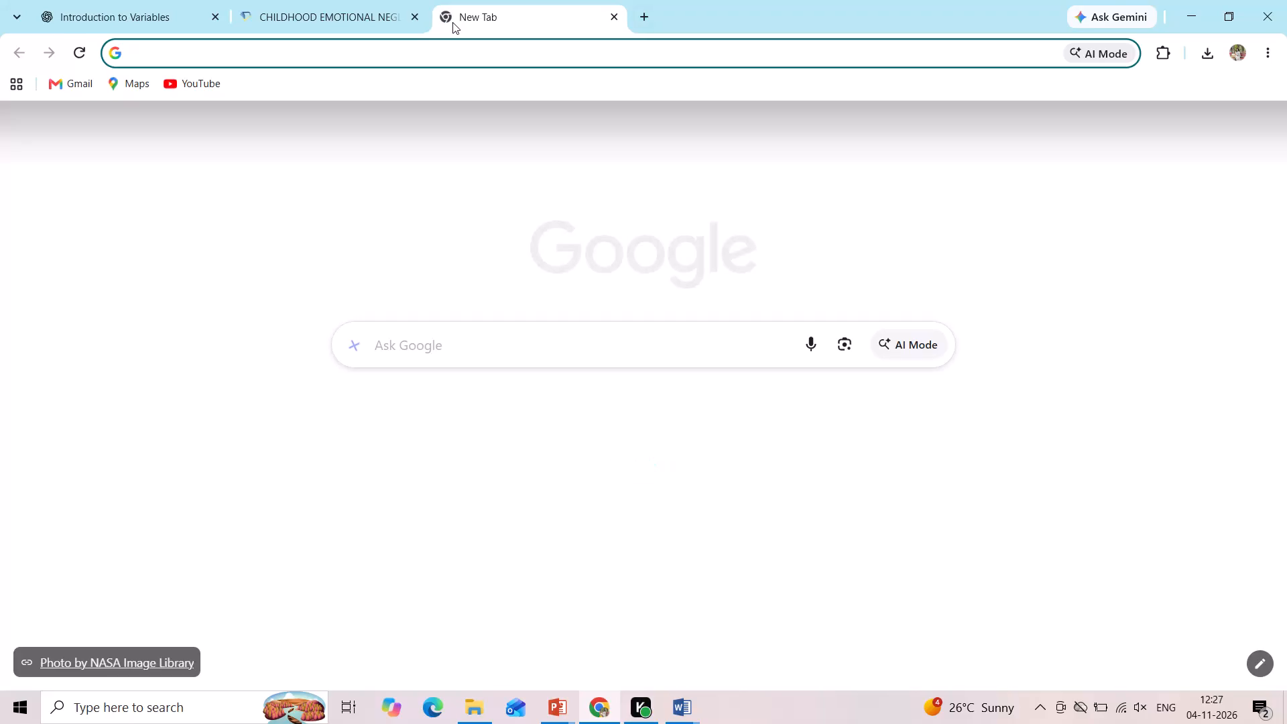
# Start a new Google search in Chrome's empty tab.
pyautogui.click(414, 341)
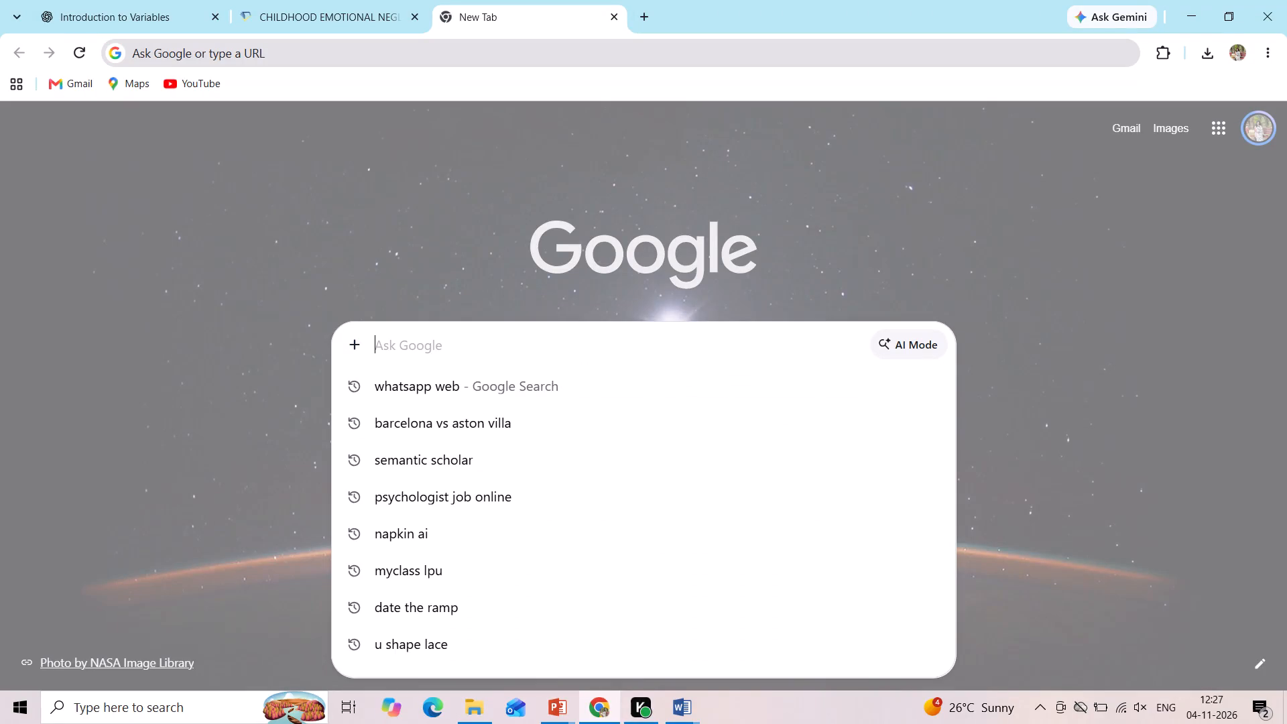